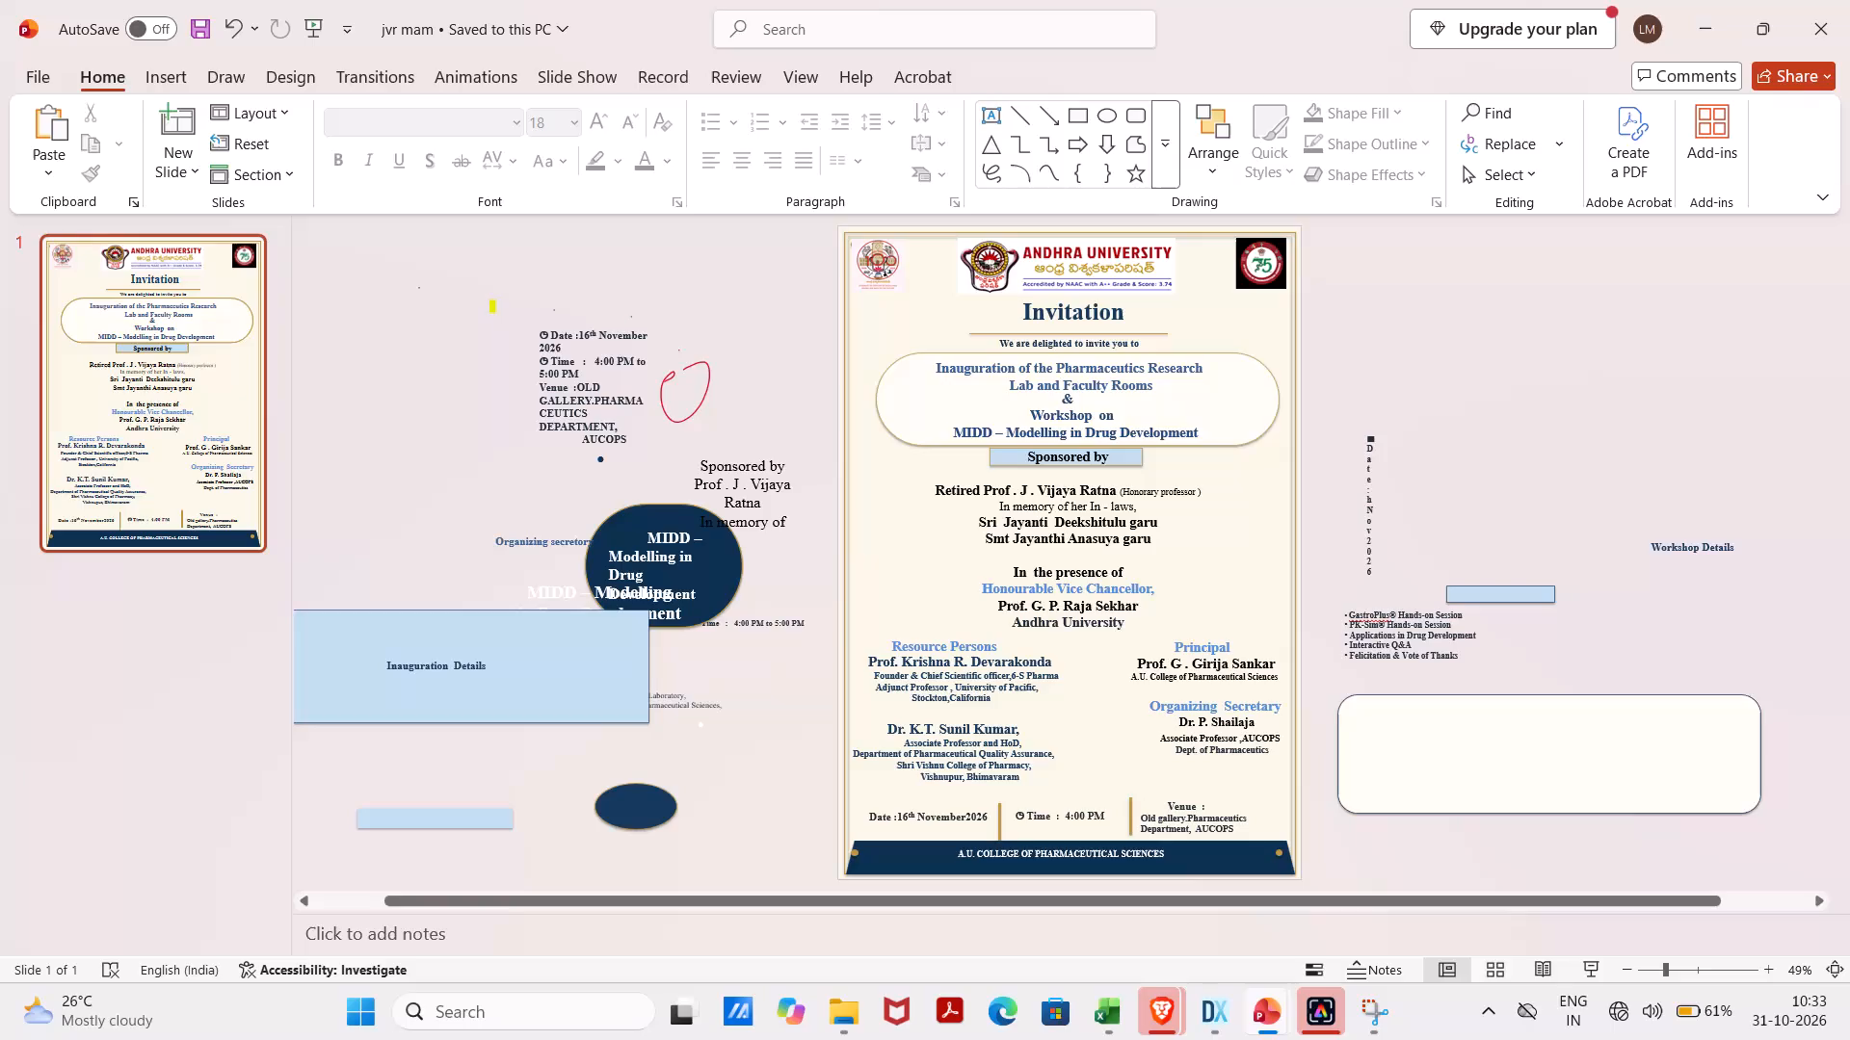
# Move the Andhra University logo banner from the invitation's header to the empty area beside the slide, above the Workshop Details text.
pyautogui.click(1317, 590)
pyautogui.click(1112, 277)
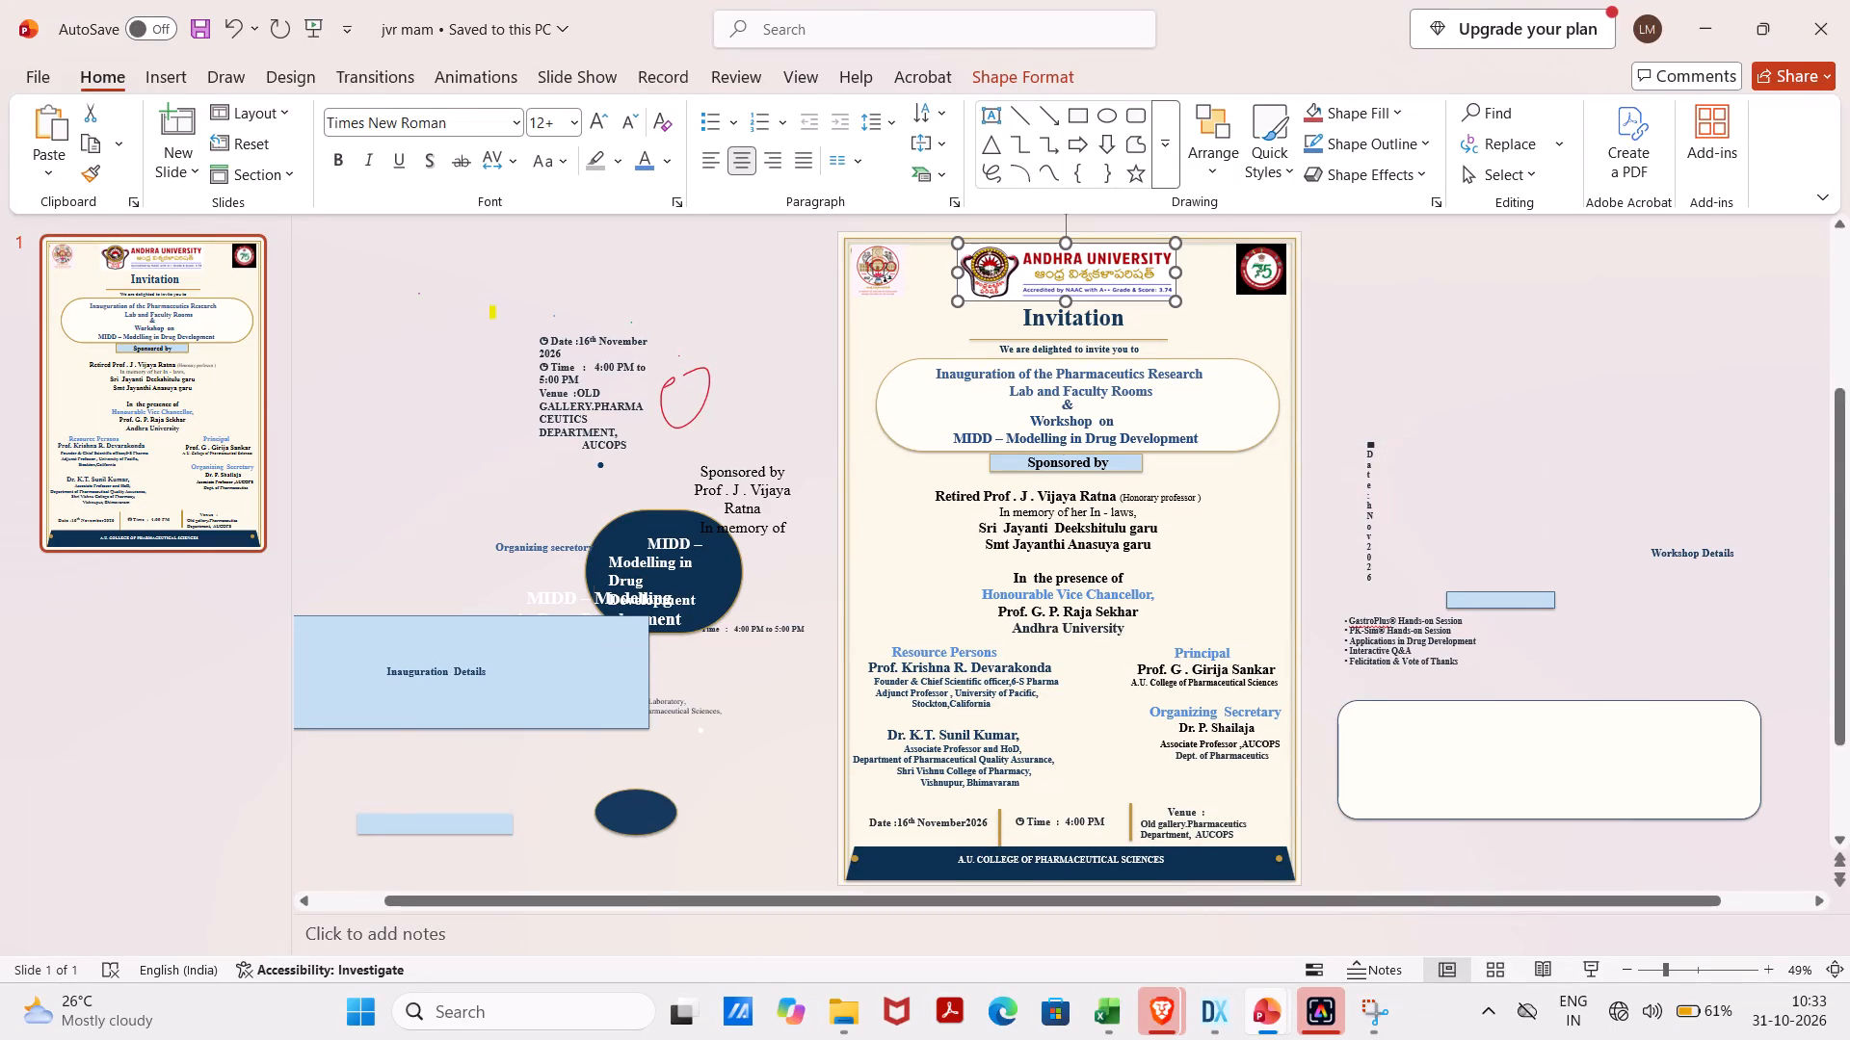
pyautogui.moveTo(1112, 277); pyautogui.dragTo(1639, 374)
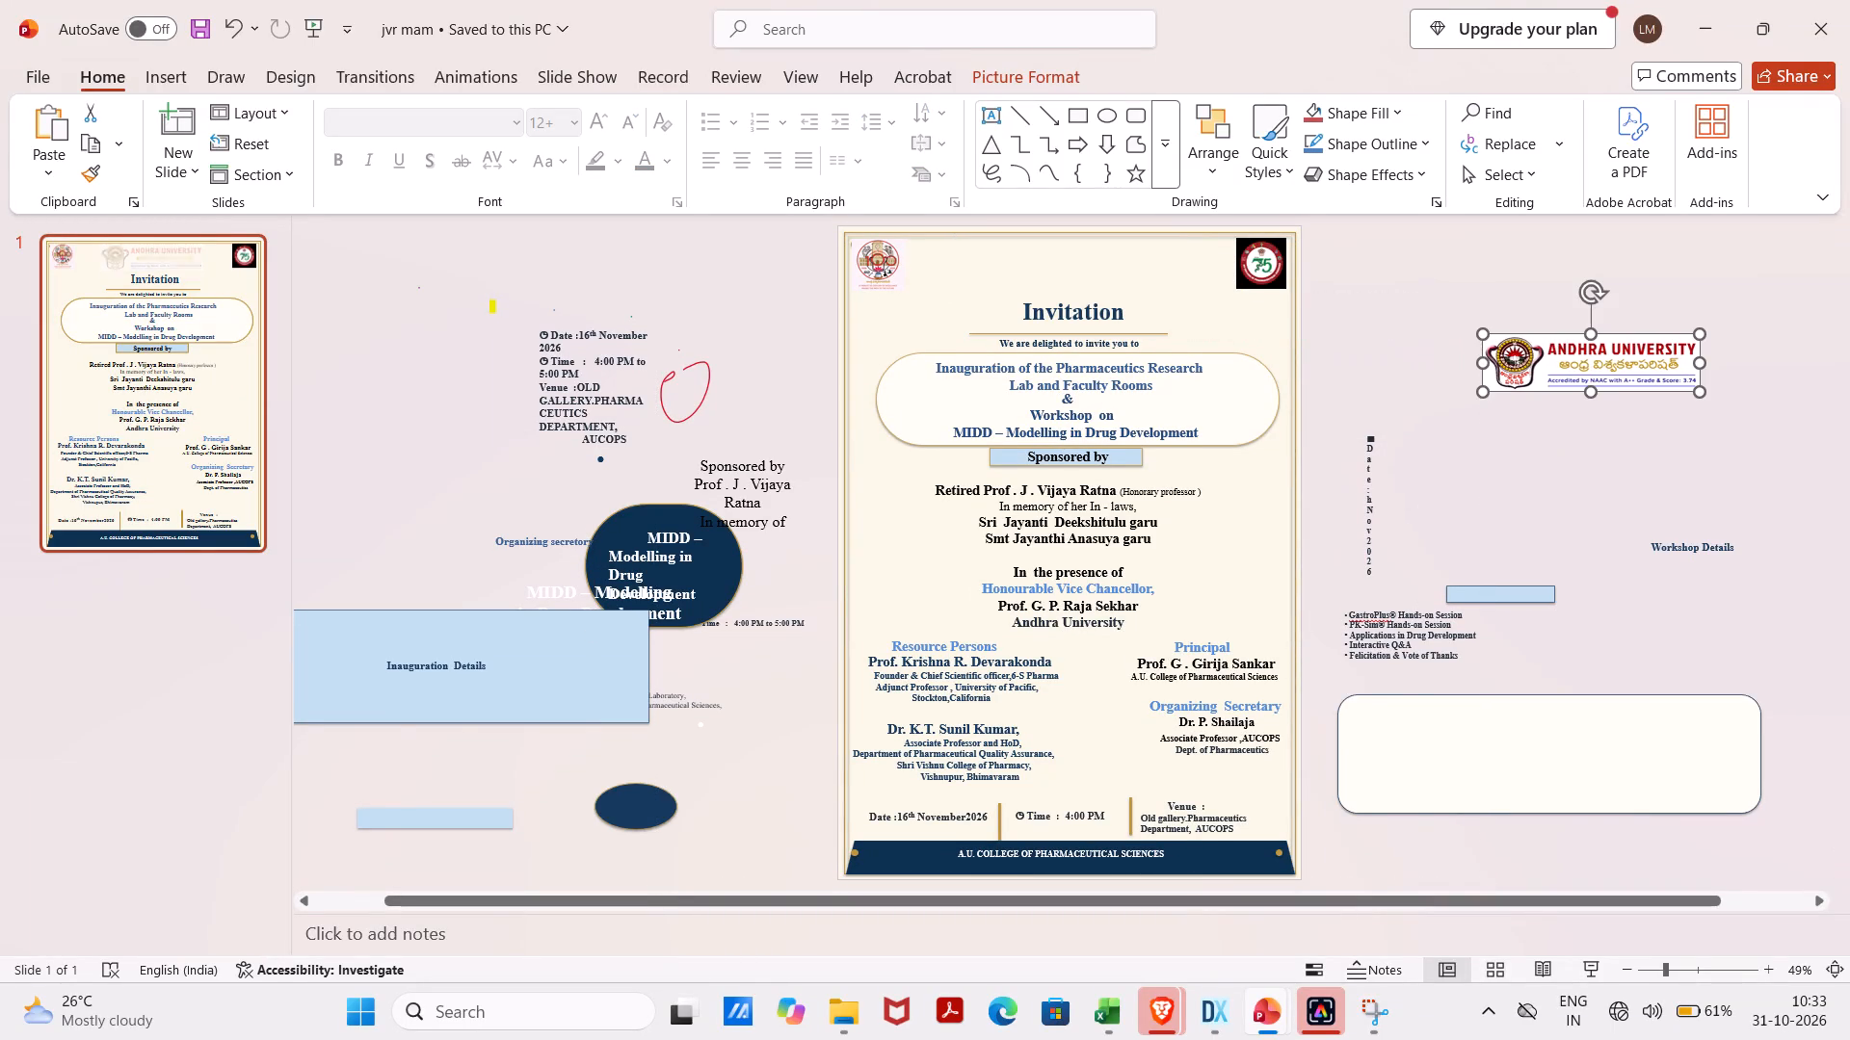
pyautogui.click(936, 251)
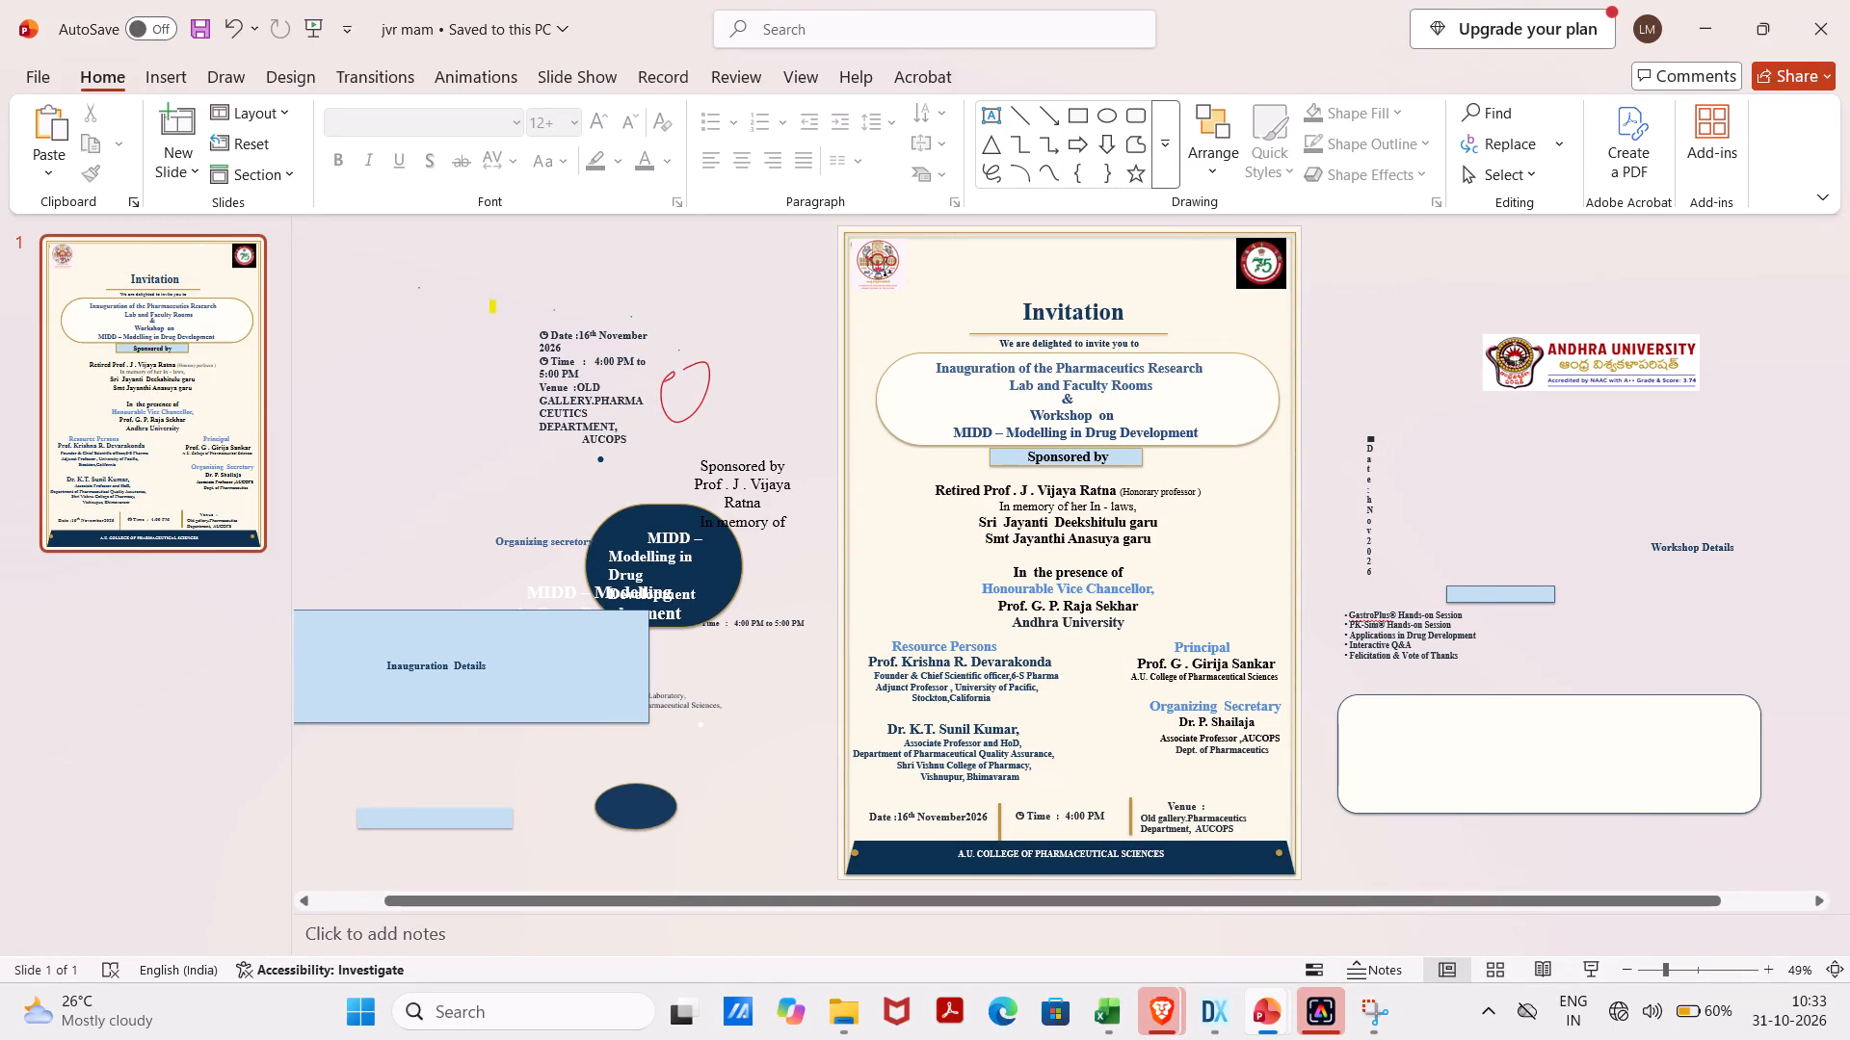
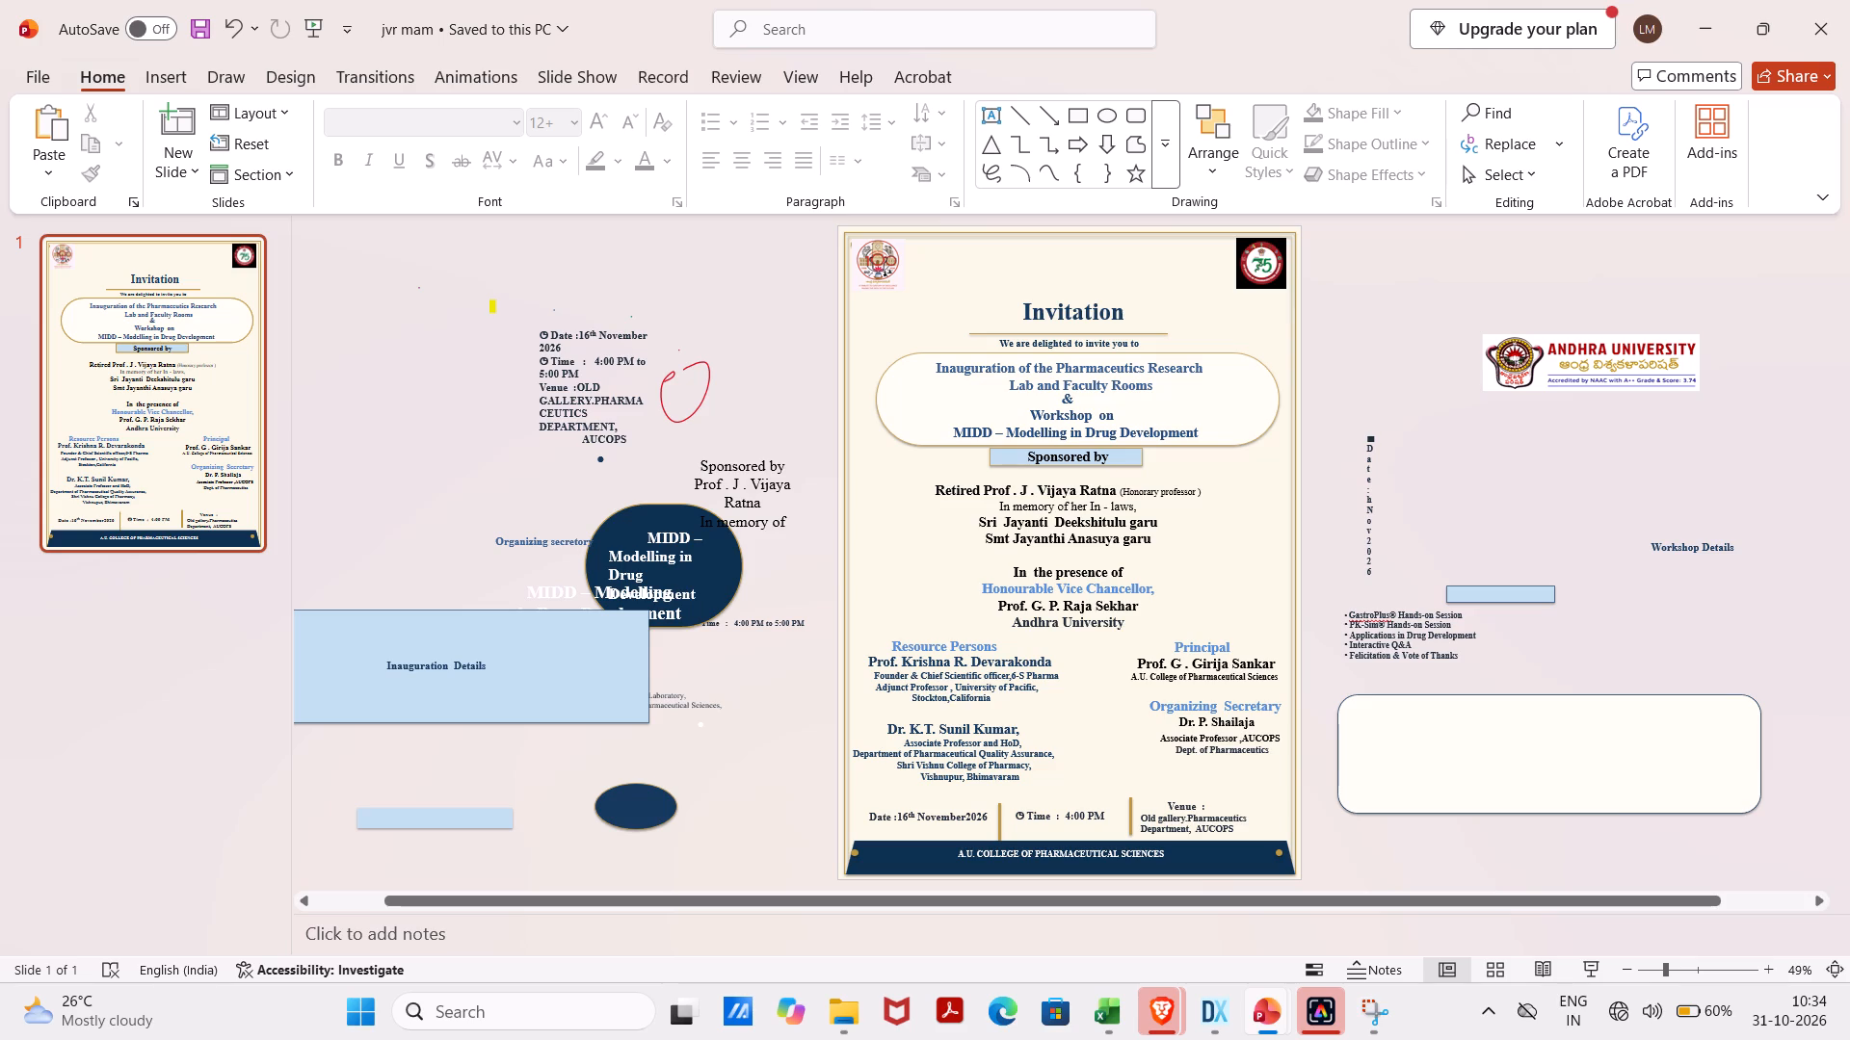
# Move the Andhra University logo banner back into the invitation's header, between the two round and square emblems.
pyautogui.moveTo(1535, 370); pyautogui.dragTo(995, 280)
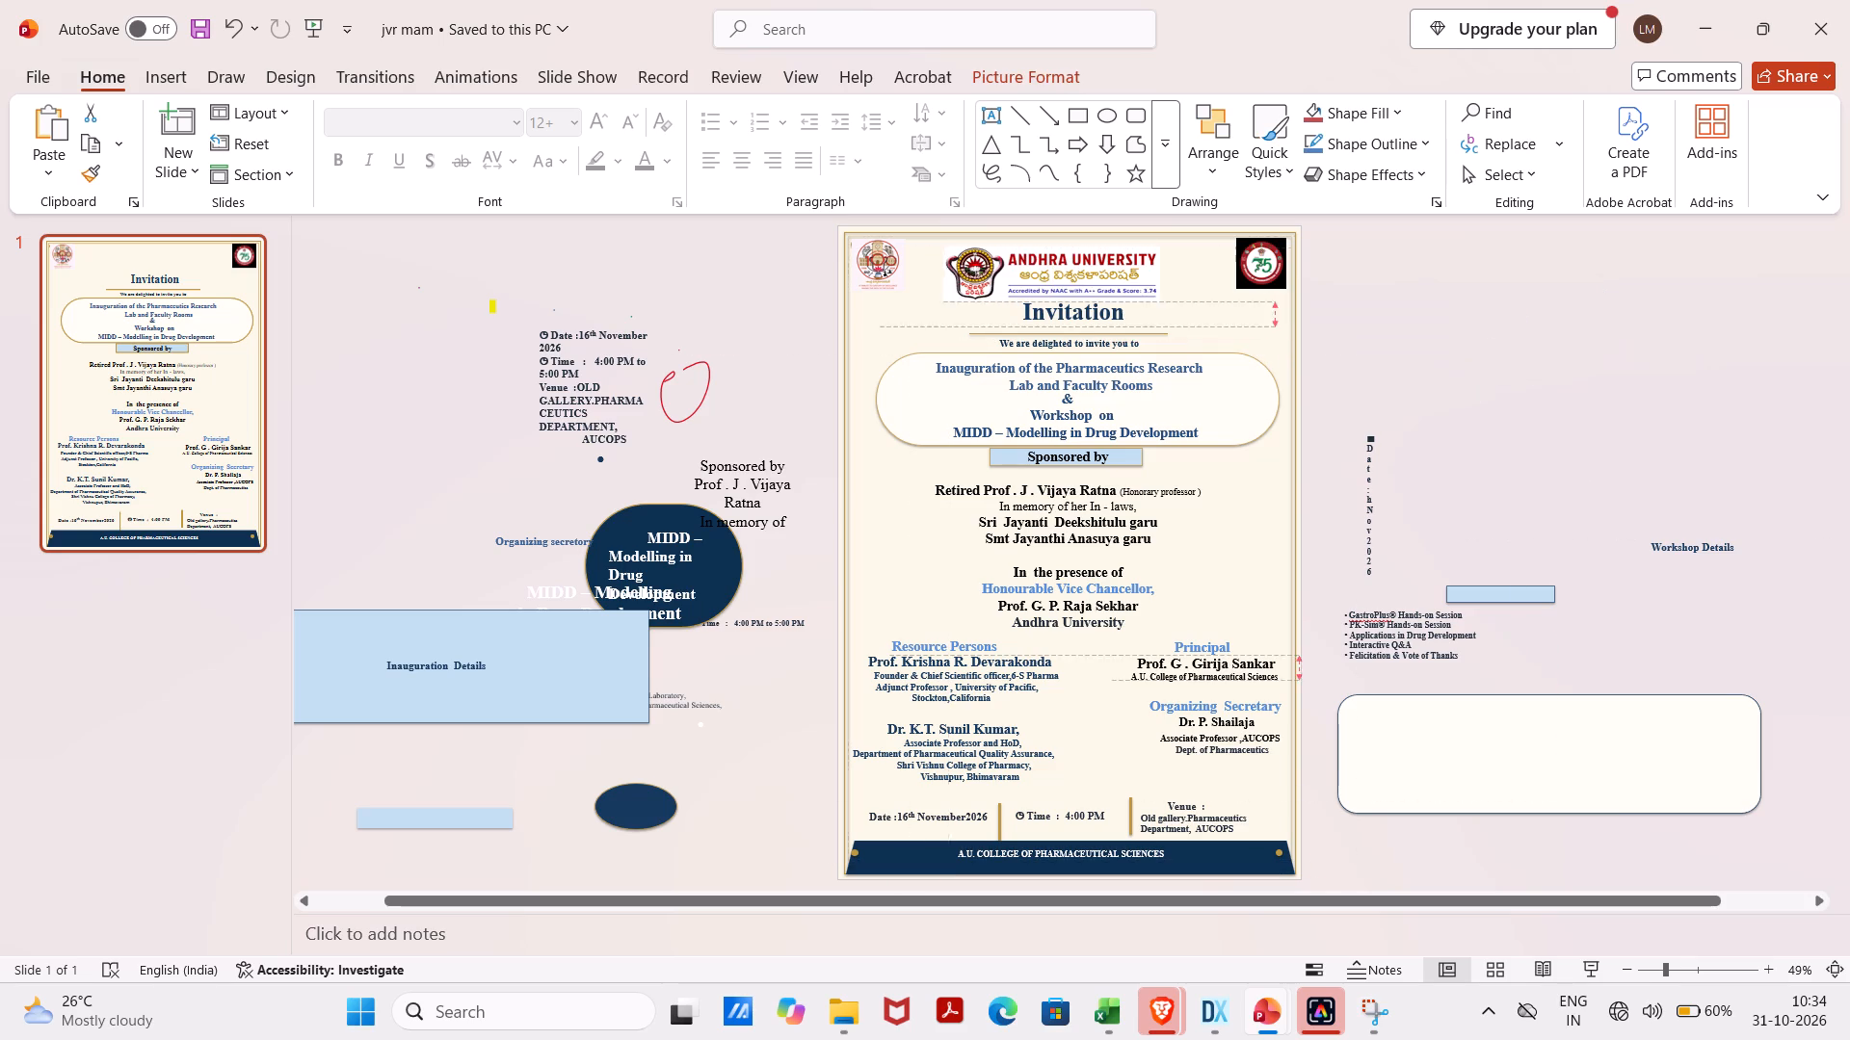
pyautogui.moveTo(995, 280); pyautogui.dragTo(1002, 270)
# Move the "Invitation" heading up so it sits directly beneath the Andhra University logo banner.
pyautogui.click(1070, 328)
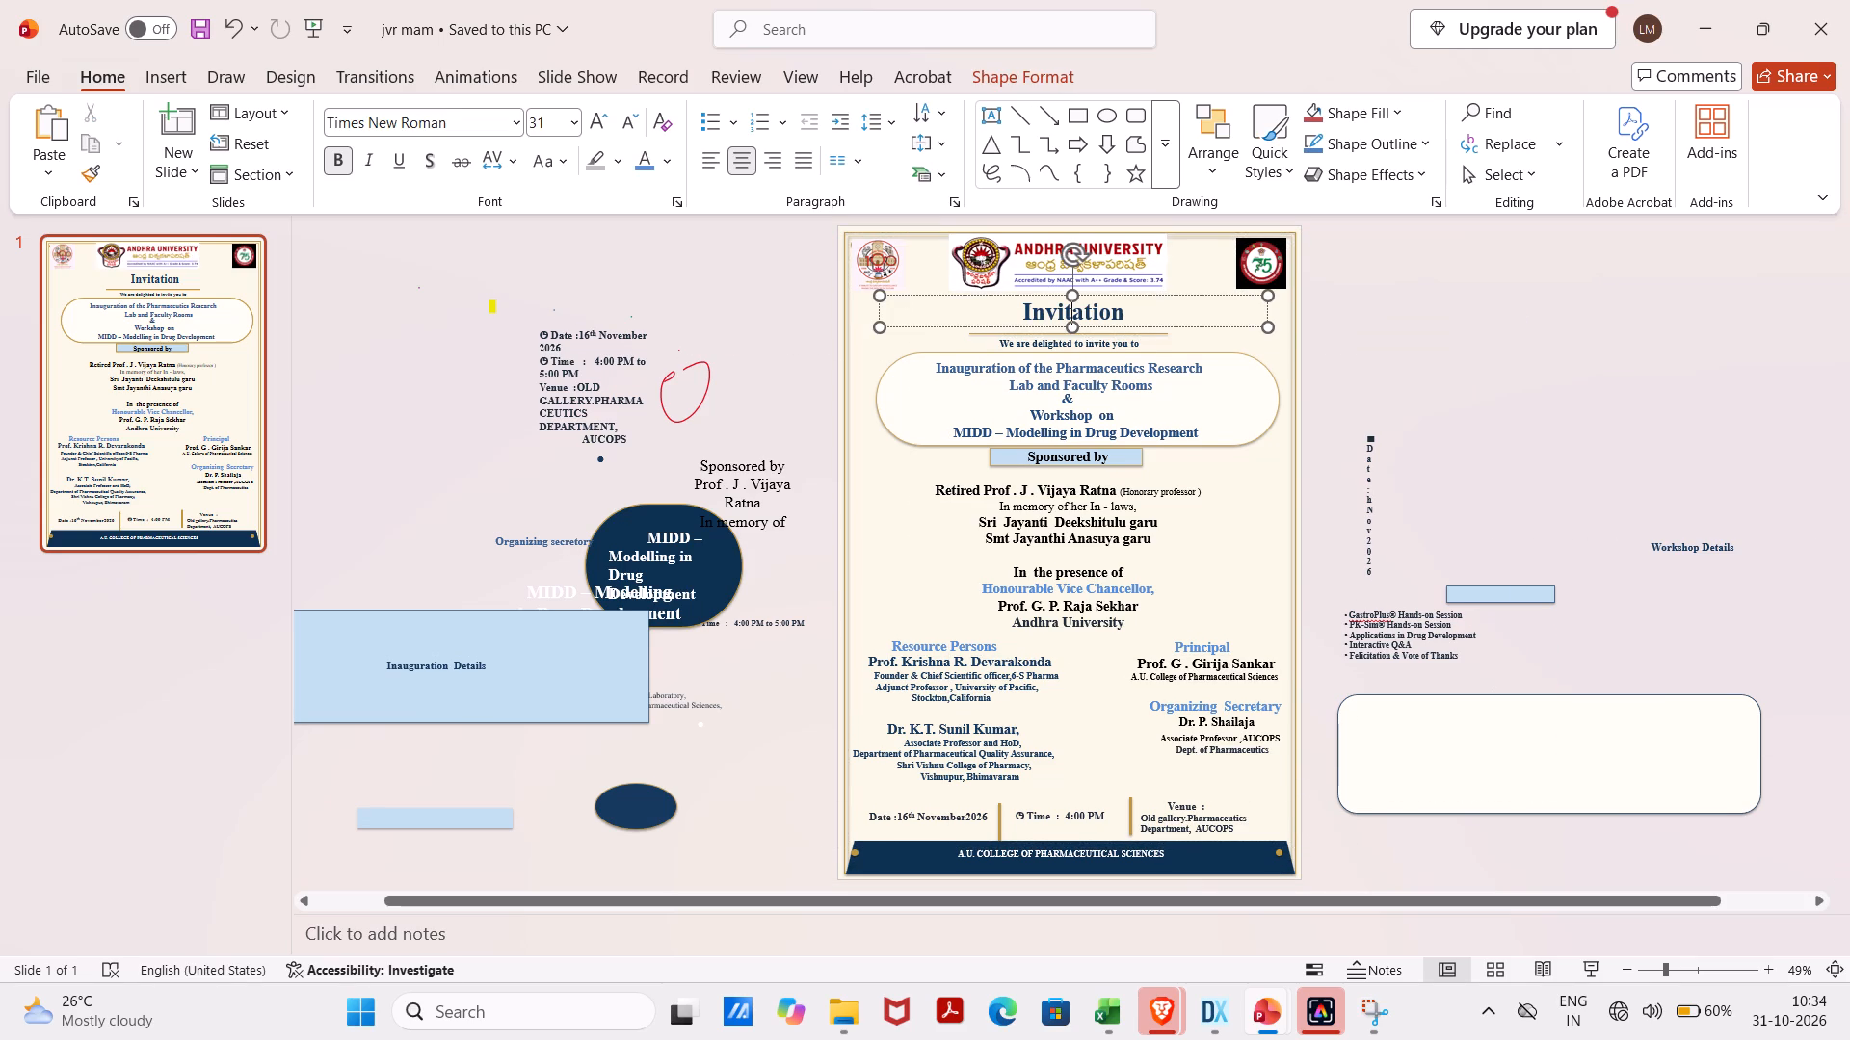
pyautogui.moveTo(878, 295); pyautogui.dragTo(874, 284)
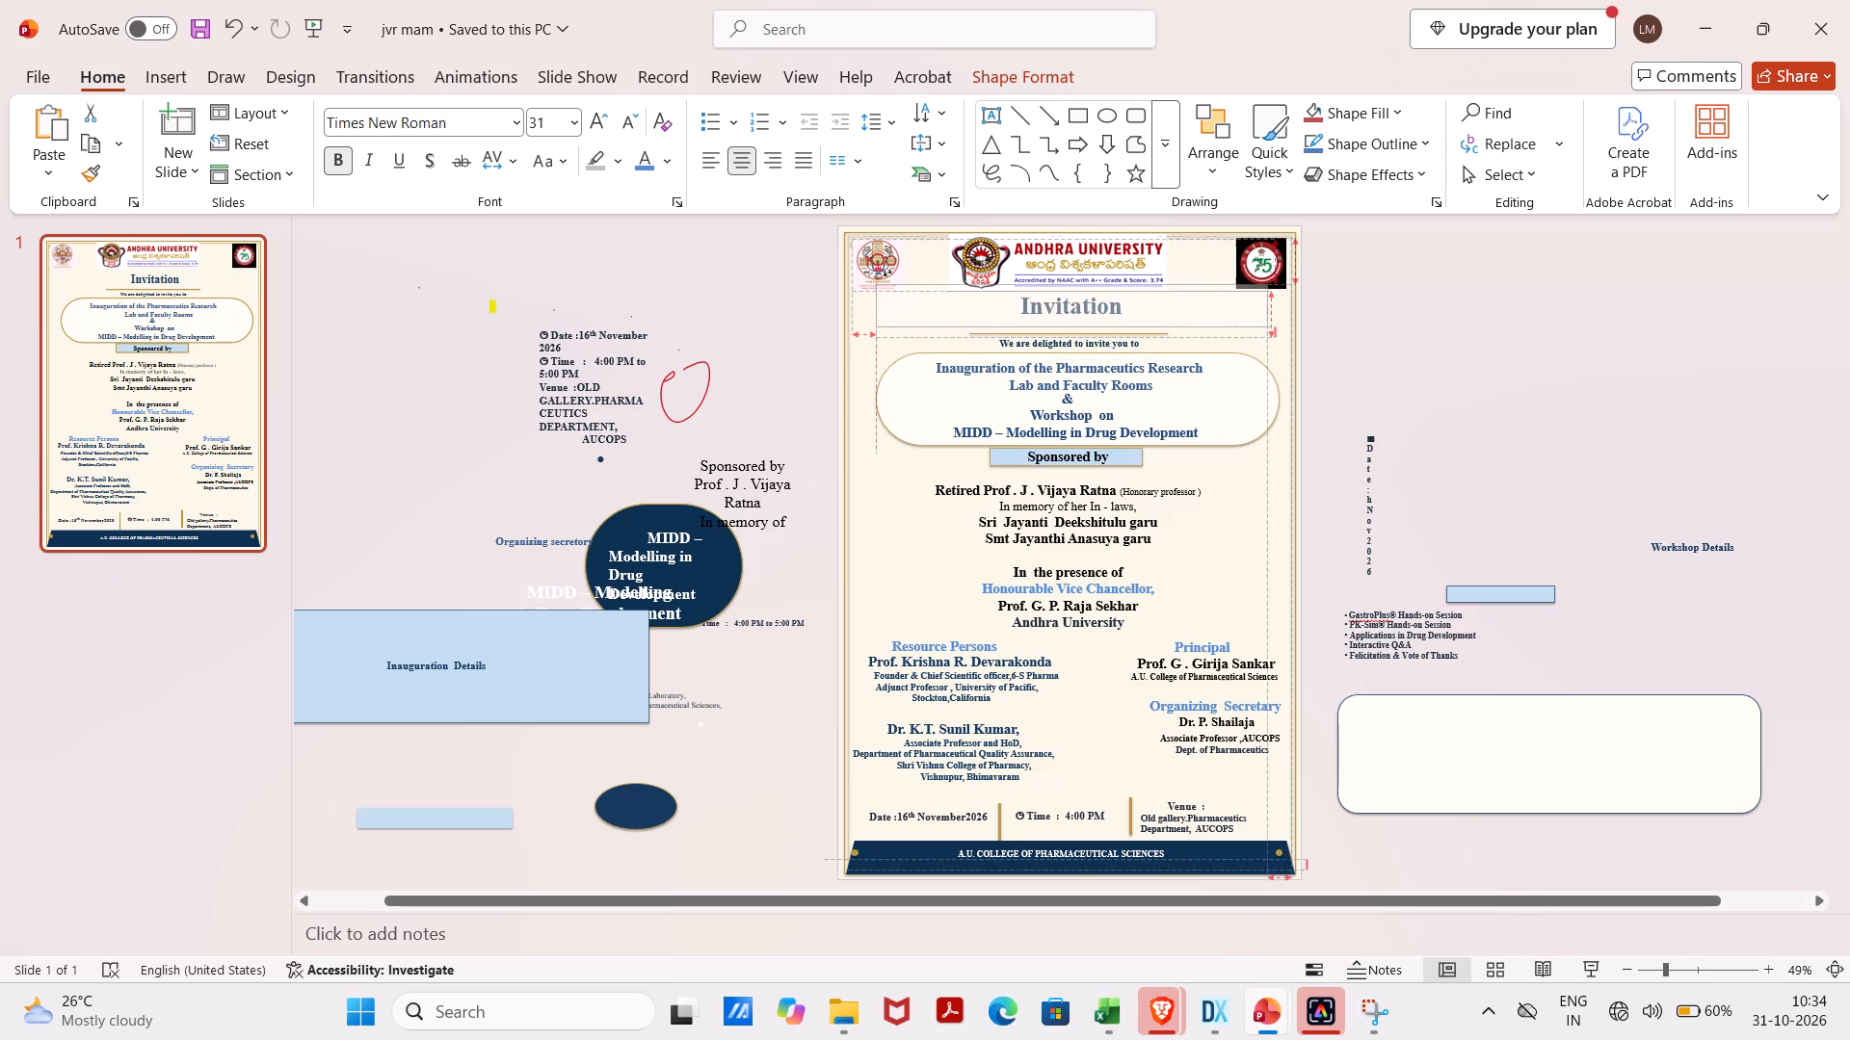
pyautogui.moveTo(874, 284); pyautogui.dragTo(869, 277)
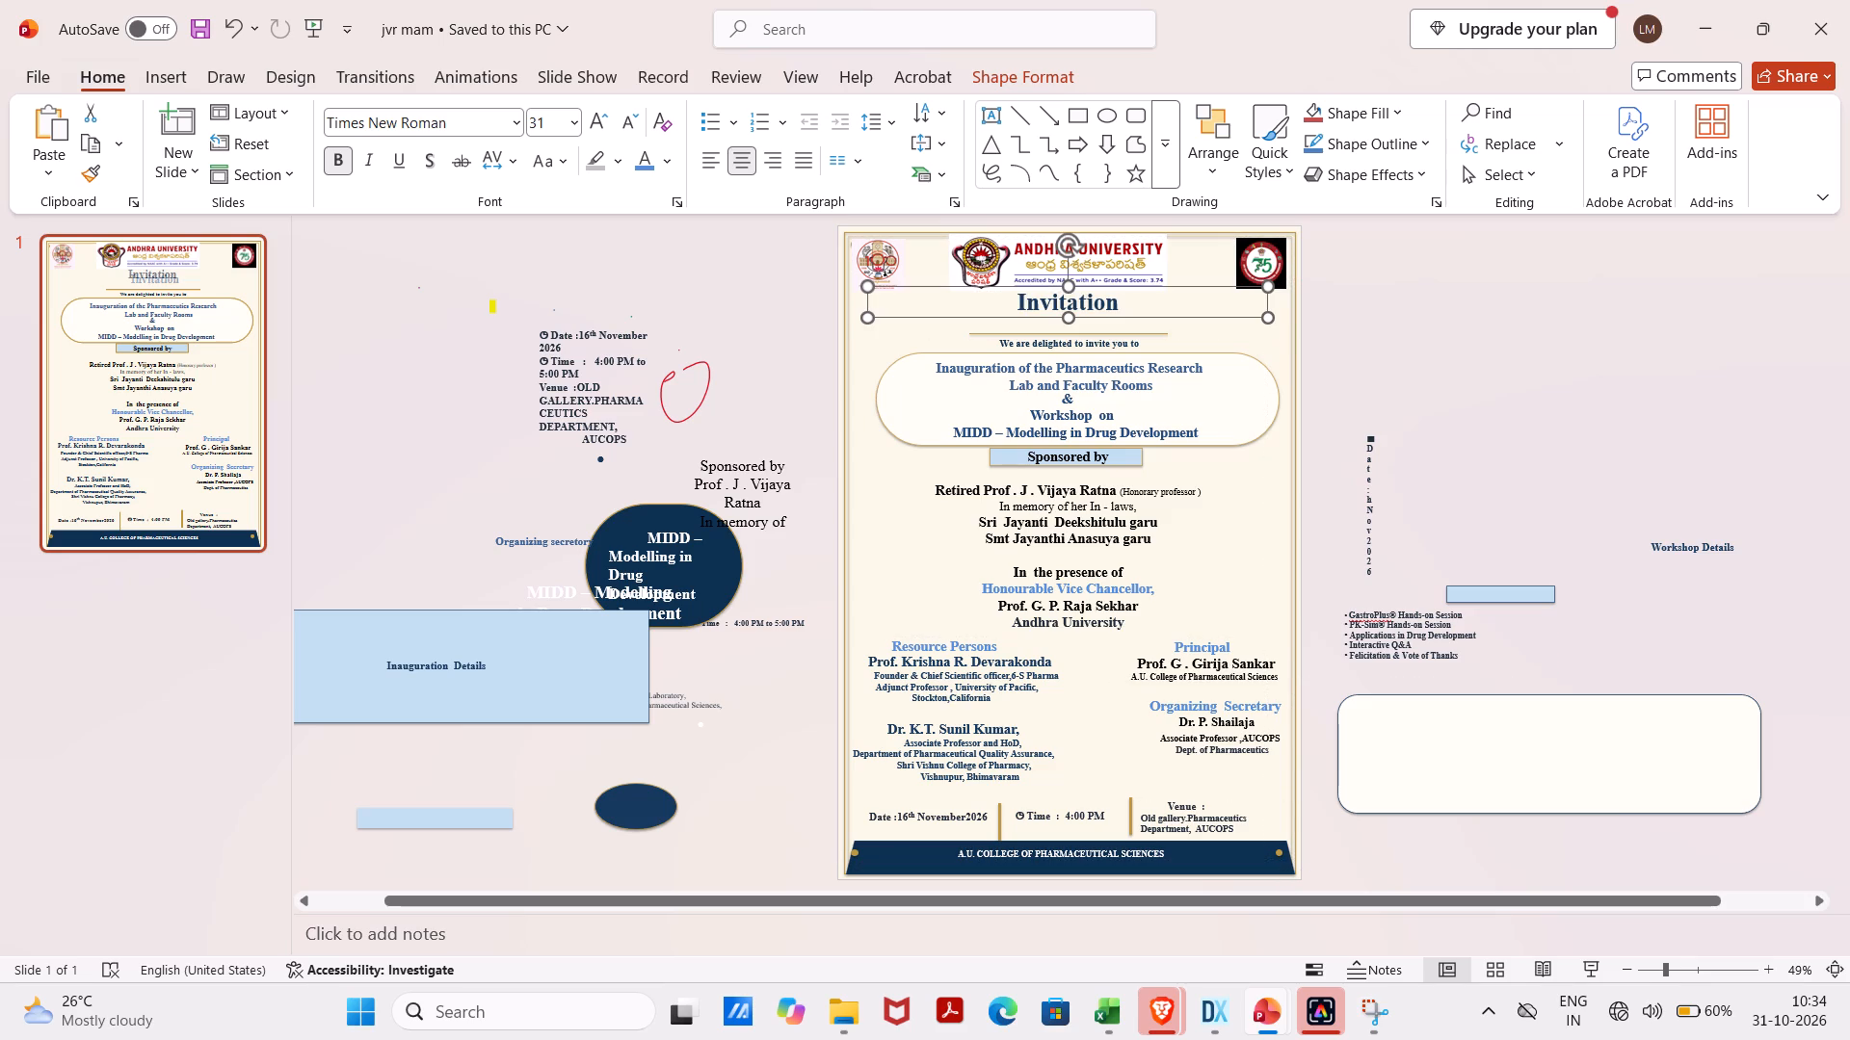
pyautogui.click(787, 363)
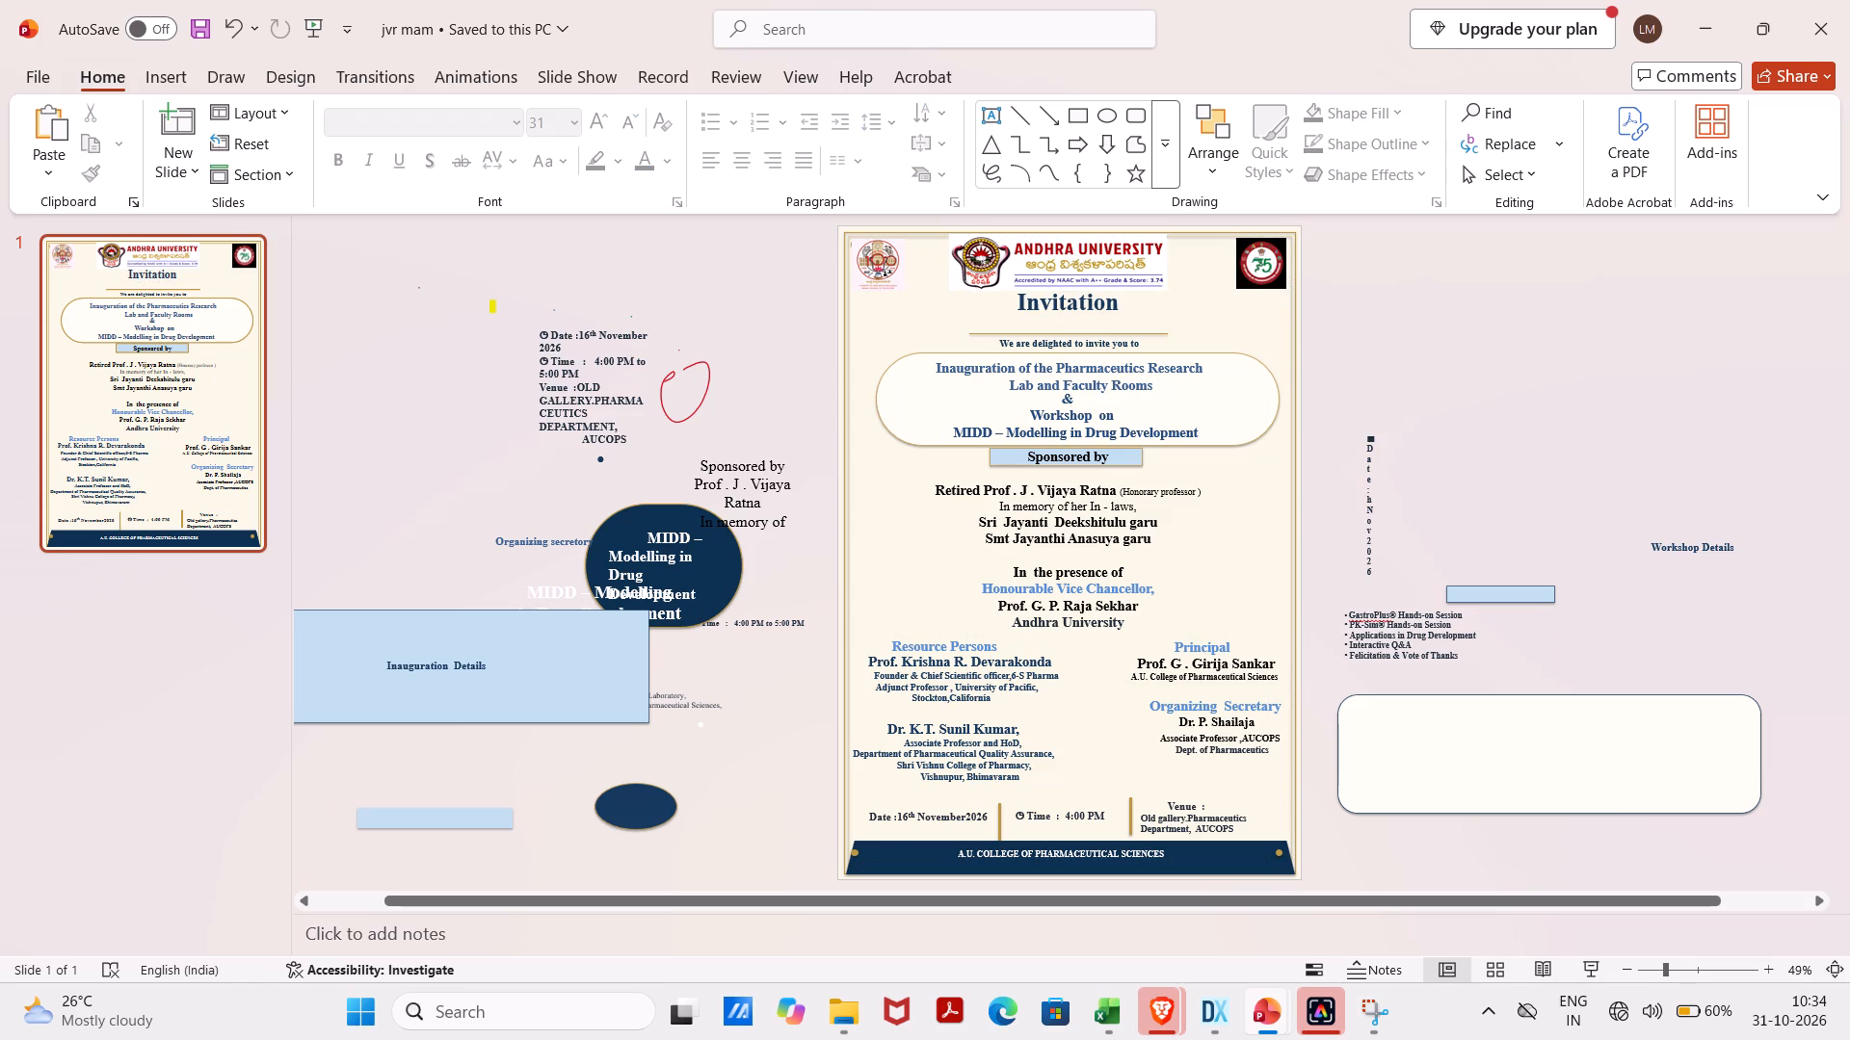
# Set the "We are delighted to invite you to" line aside and move the gold rule up directly beneath the "Invitation" heading.
pyautogui.moveTo(969, 330); pyautogui.dragTo(970, 304)
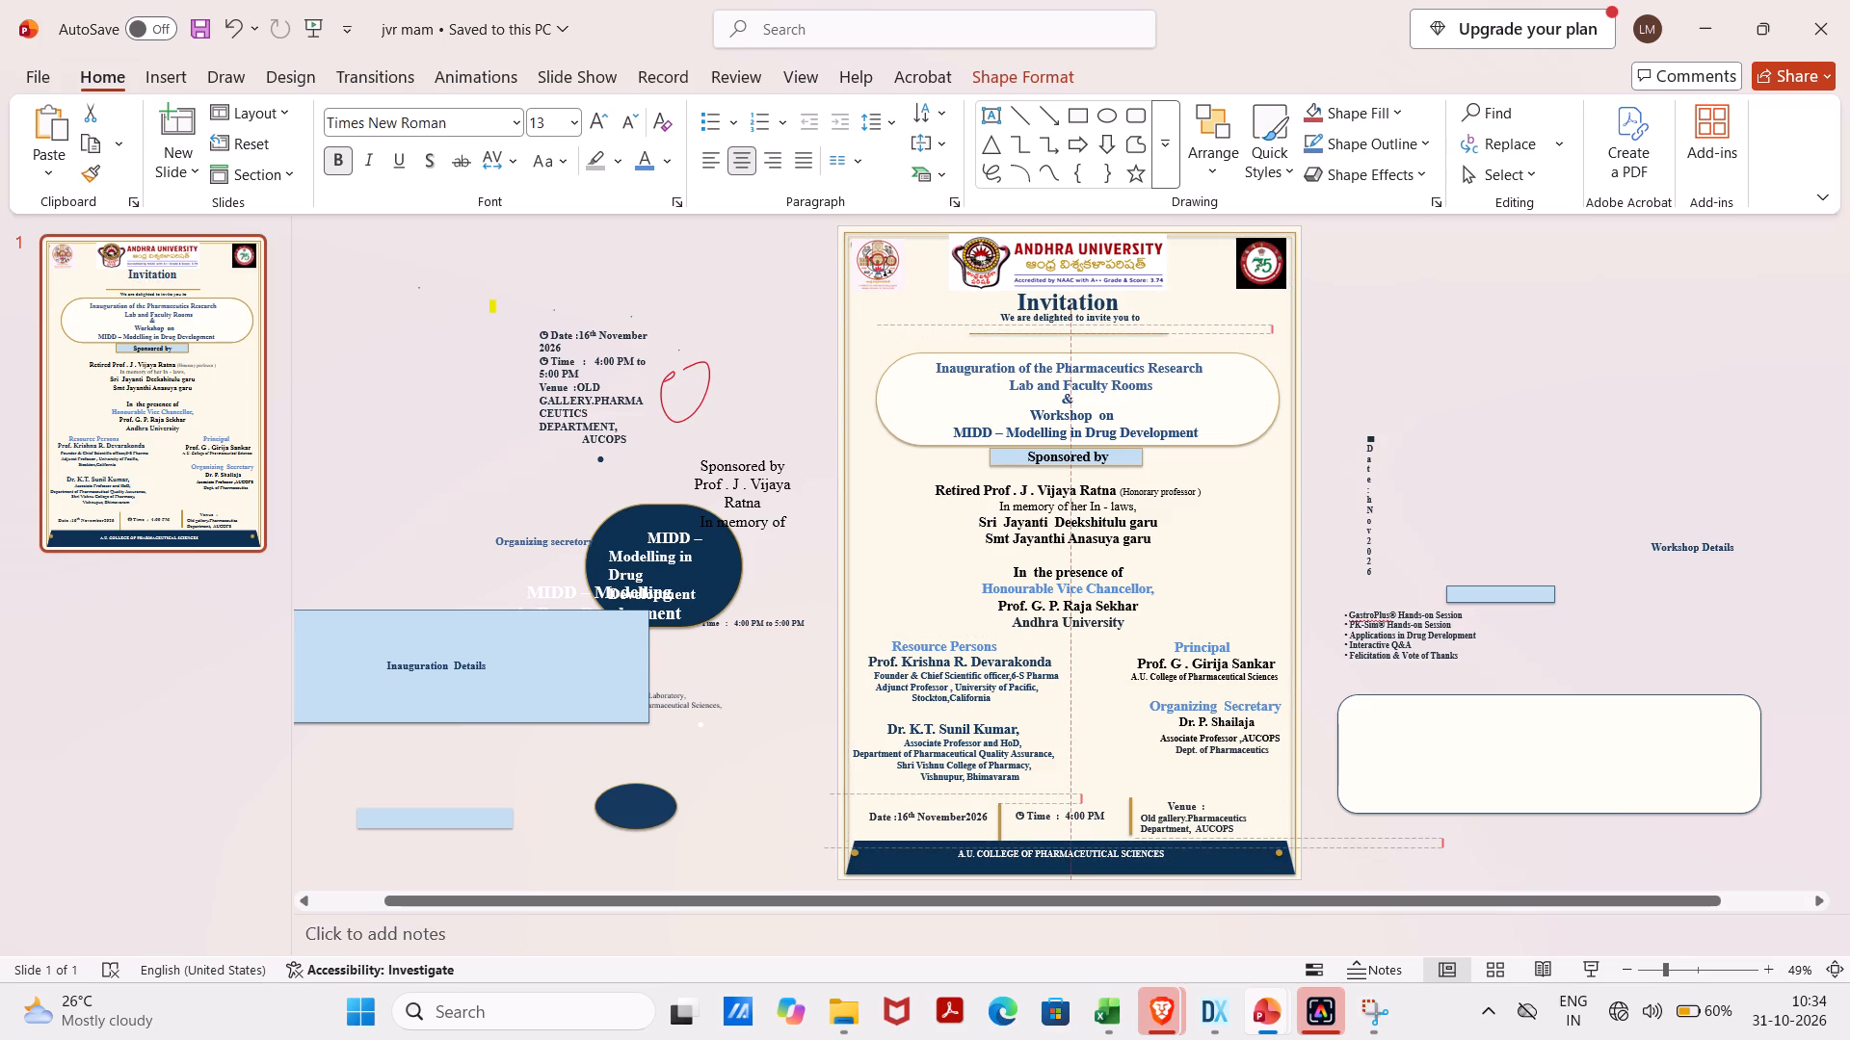
pyautogui.moveTo(970, 304); pyautogui.dragTo(974, 346)
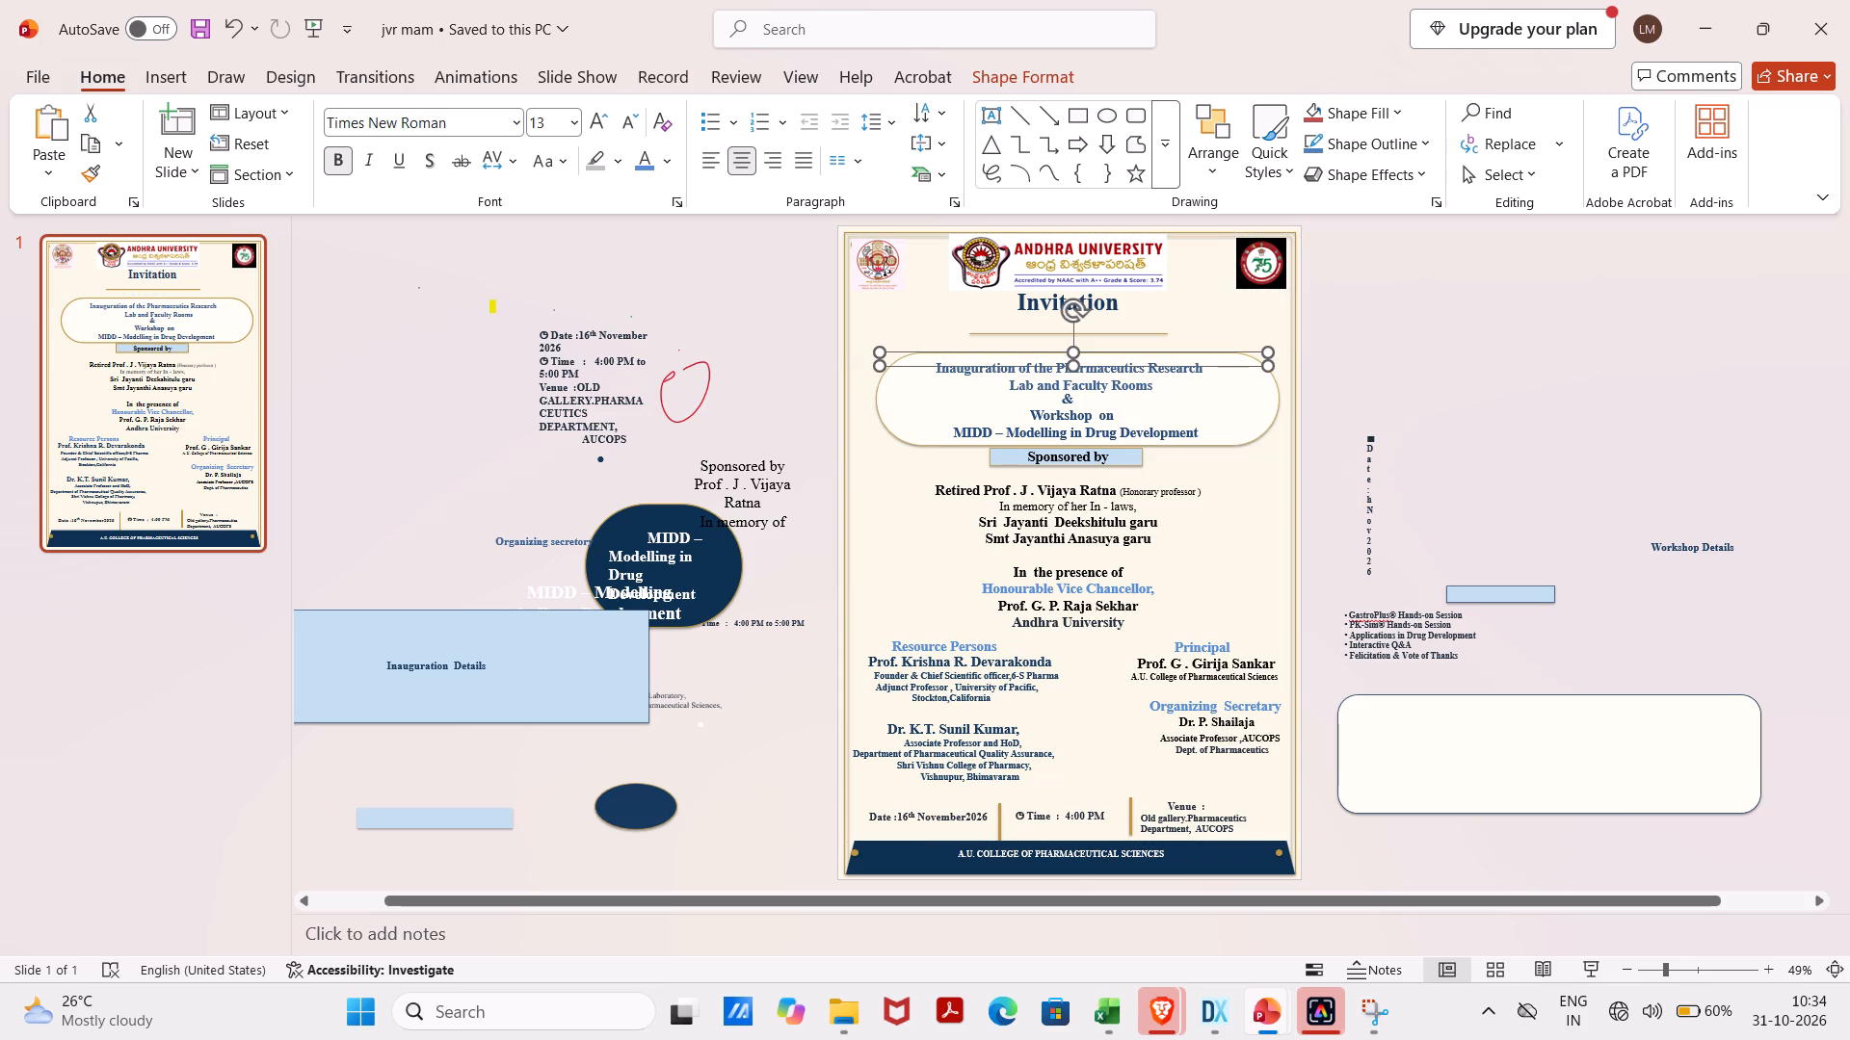
pyautogui.moveTo(978, 330); pyautogui.dragTo(978, 325)
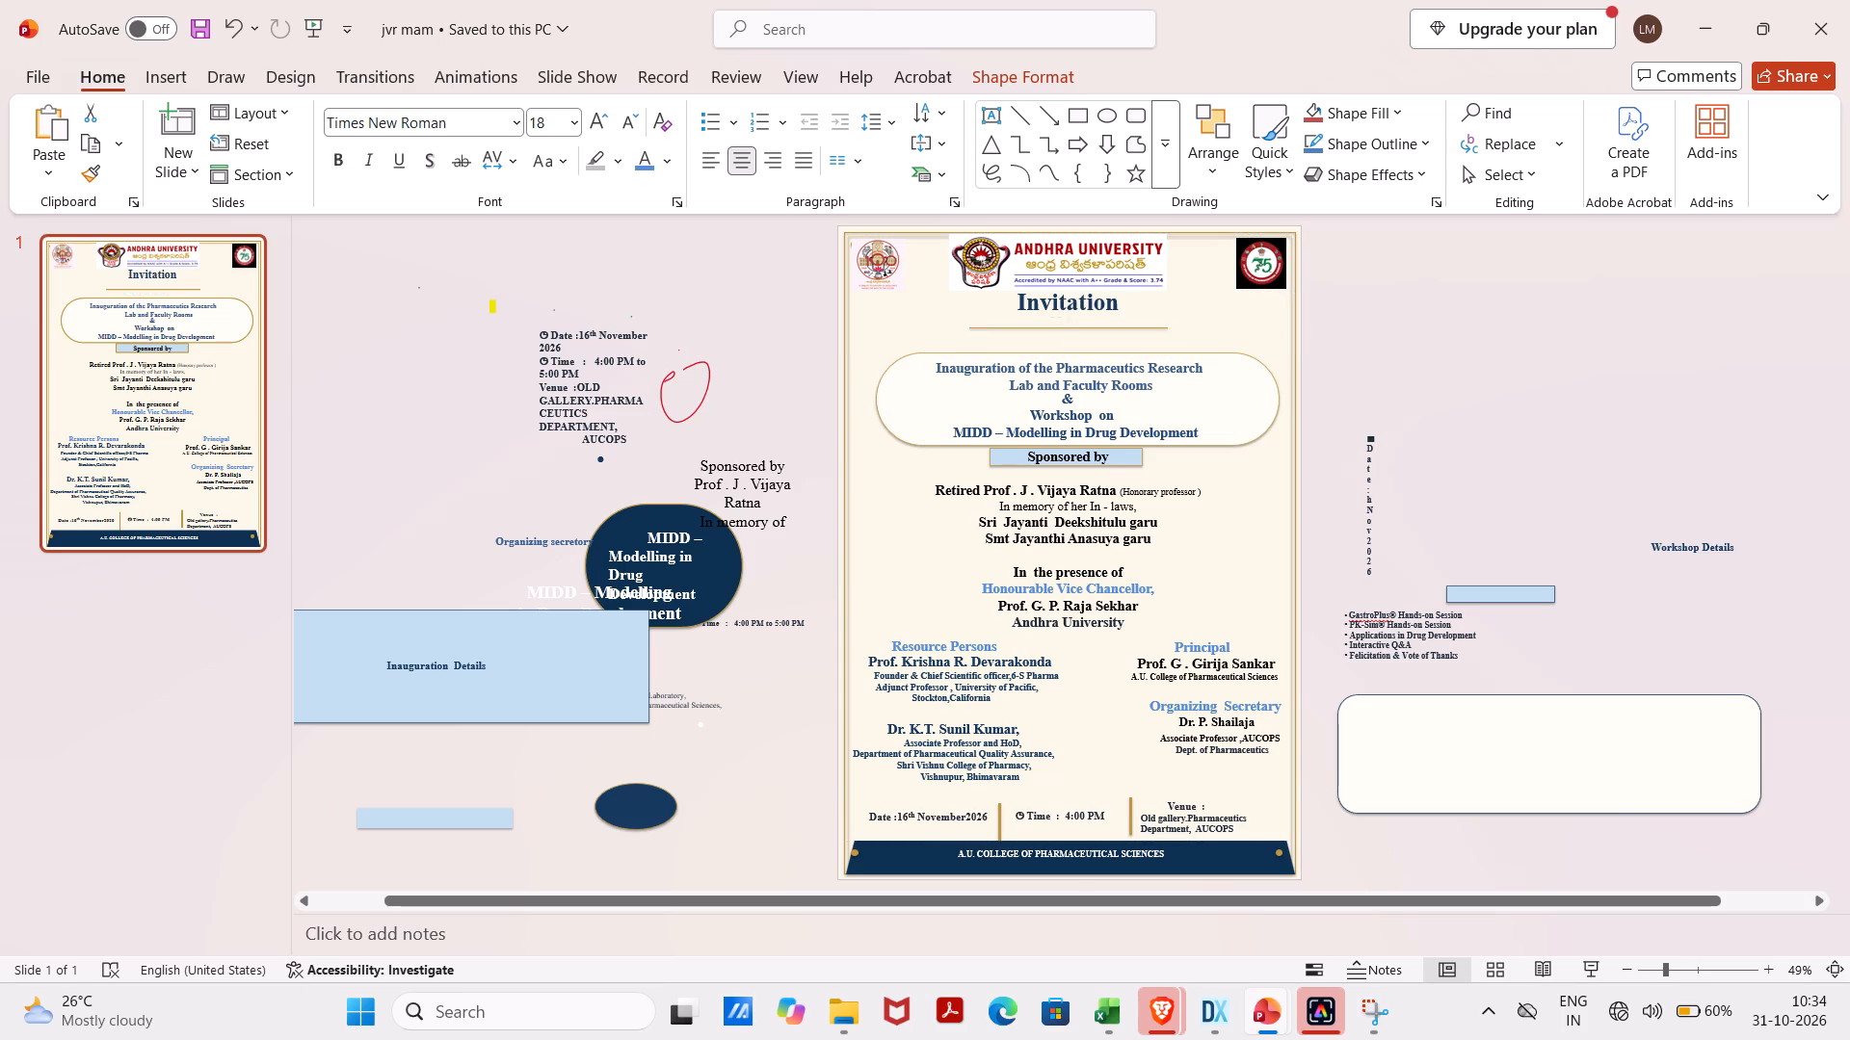
pyautogui.moveTo(978, 325); pyautogui.dragTo(976, 311)
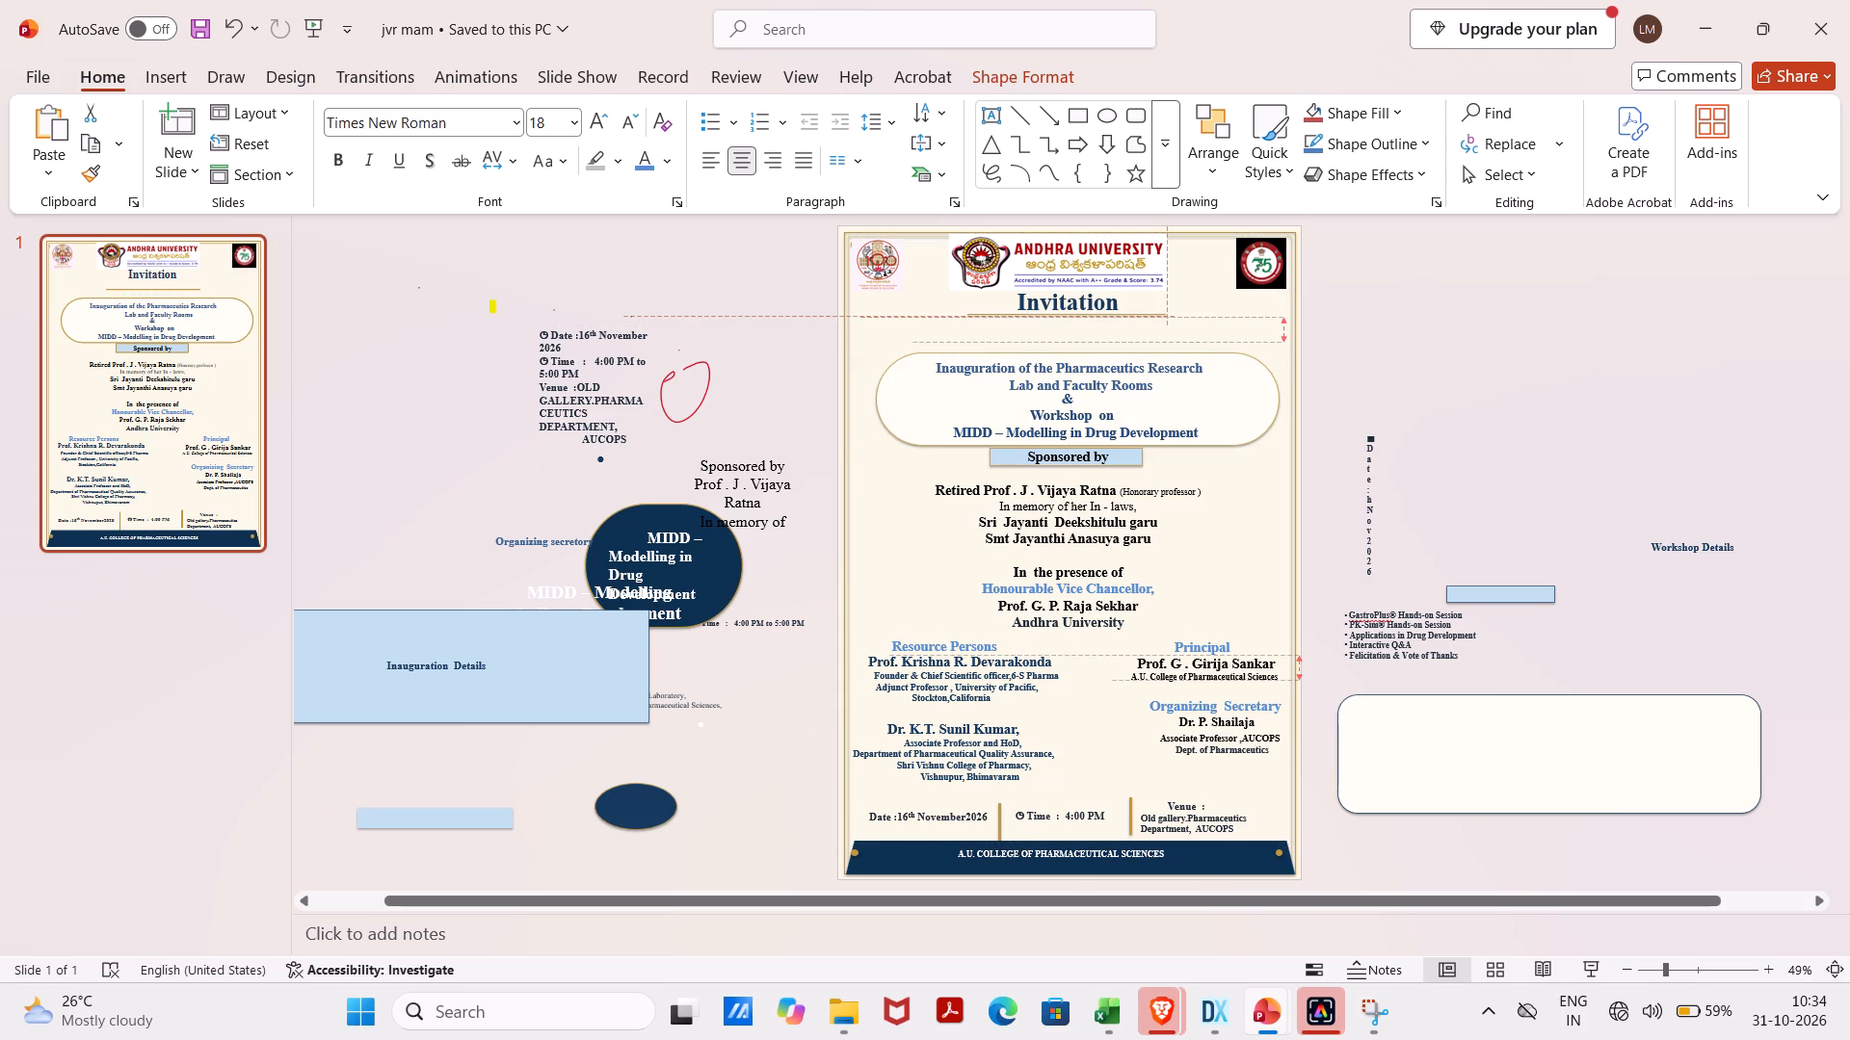
pyautogui.moveTo(976, 311); pyautogui.dragTo(976, 312)
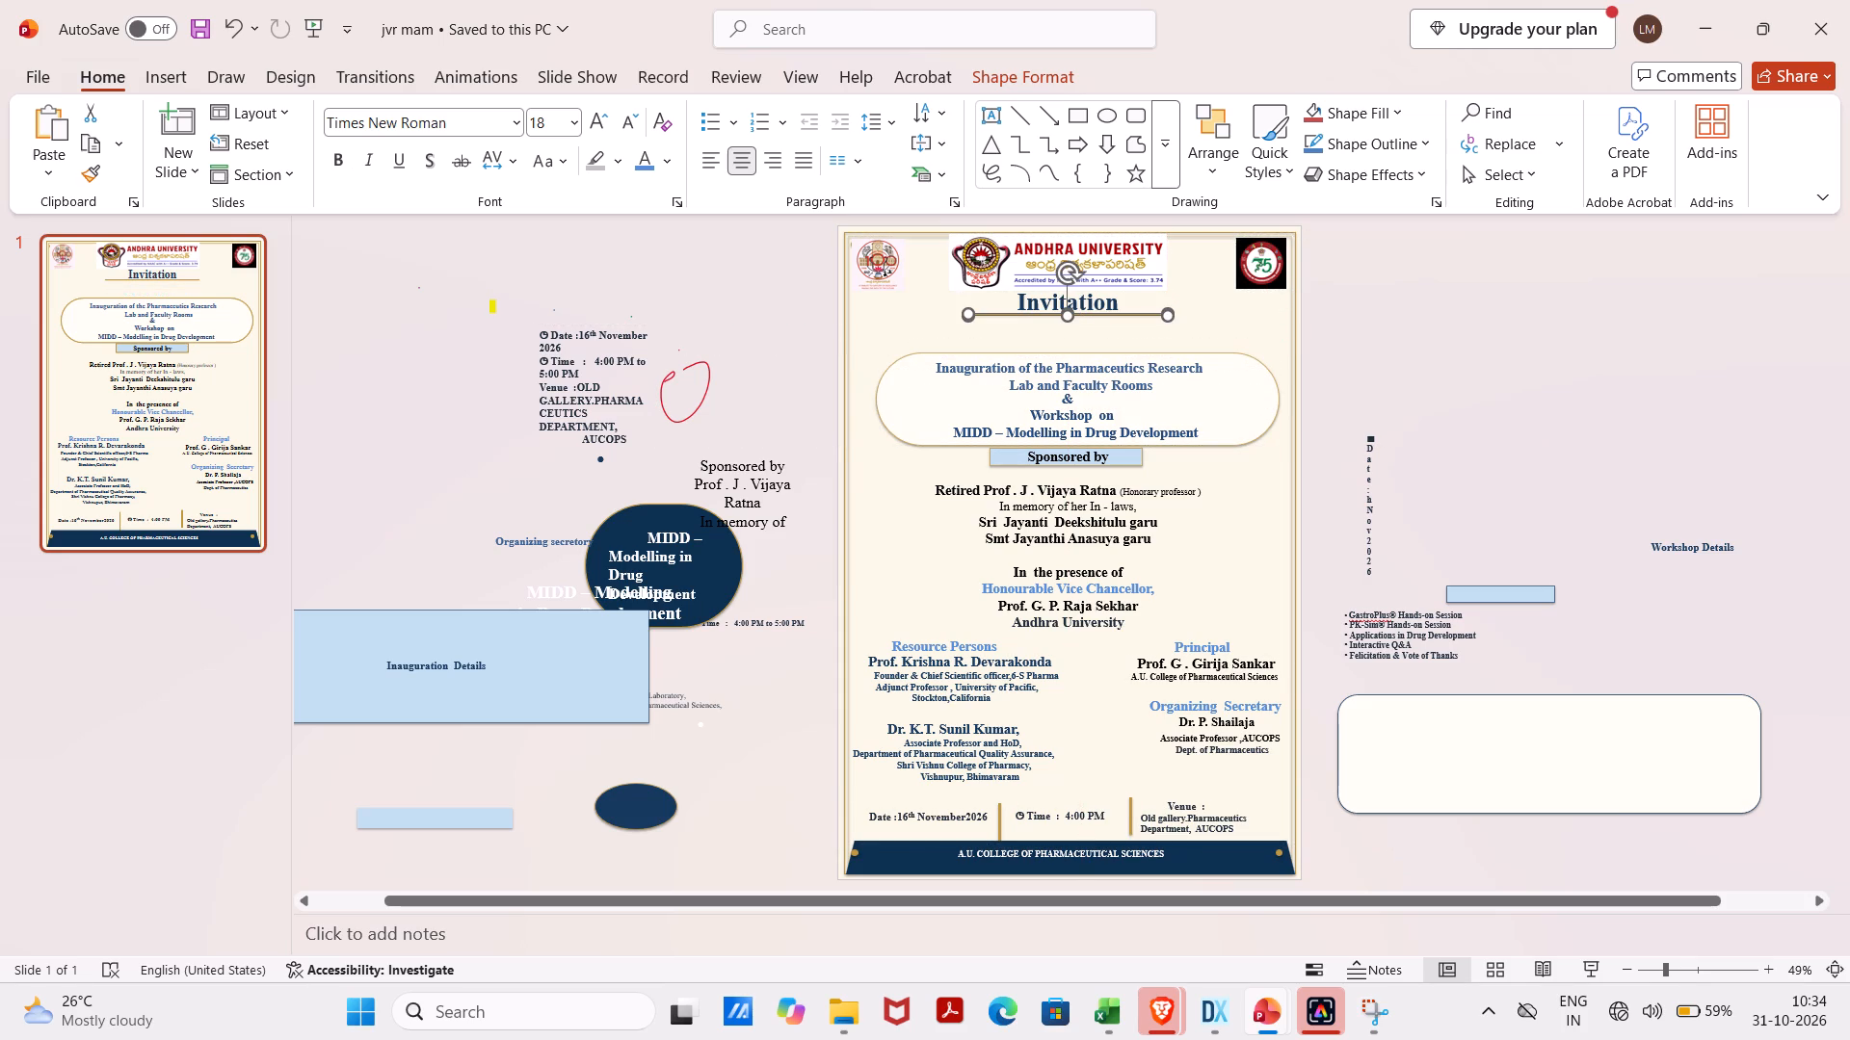
# Lower the rounded frame and inauguration text to free the "We are delighted to invite you to" line, and place that line just under the gold rule.
pyautogui.click(981, 351)
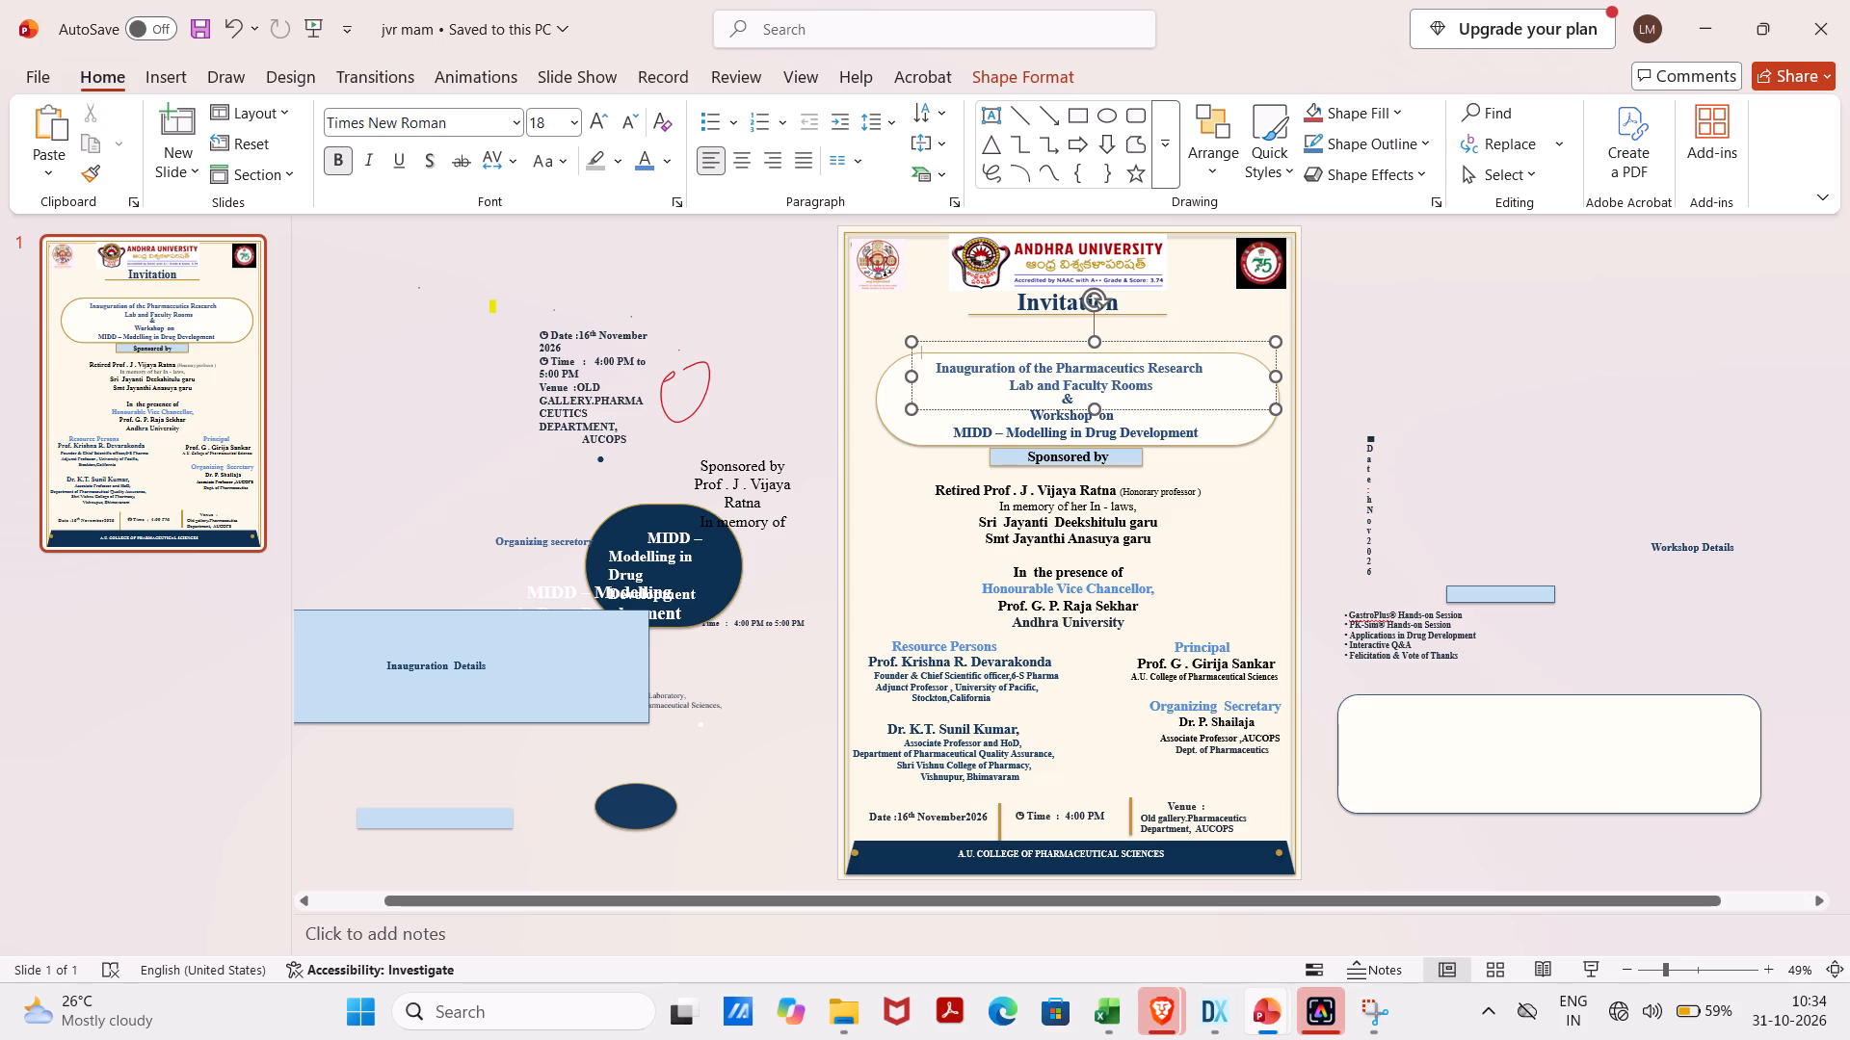
pyautogui.moveTo(890, 399); pyautogui.dragTo(893, 435)
pyautogui.click(1008, 355)
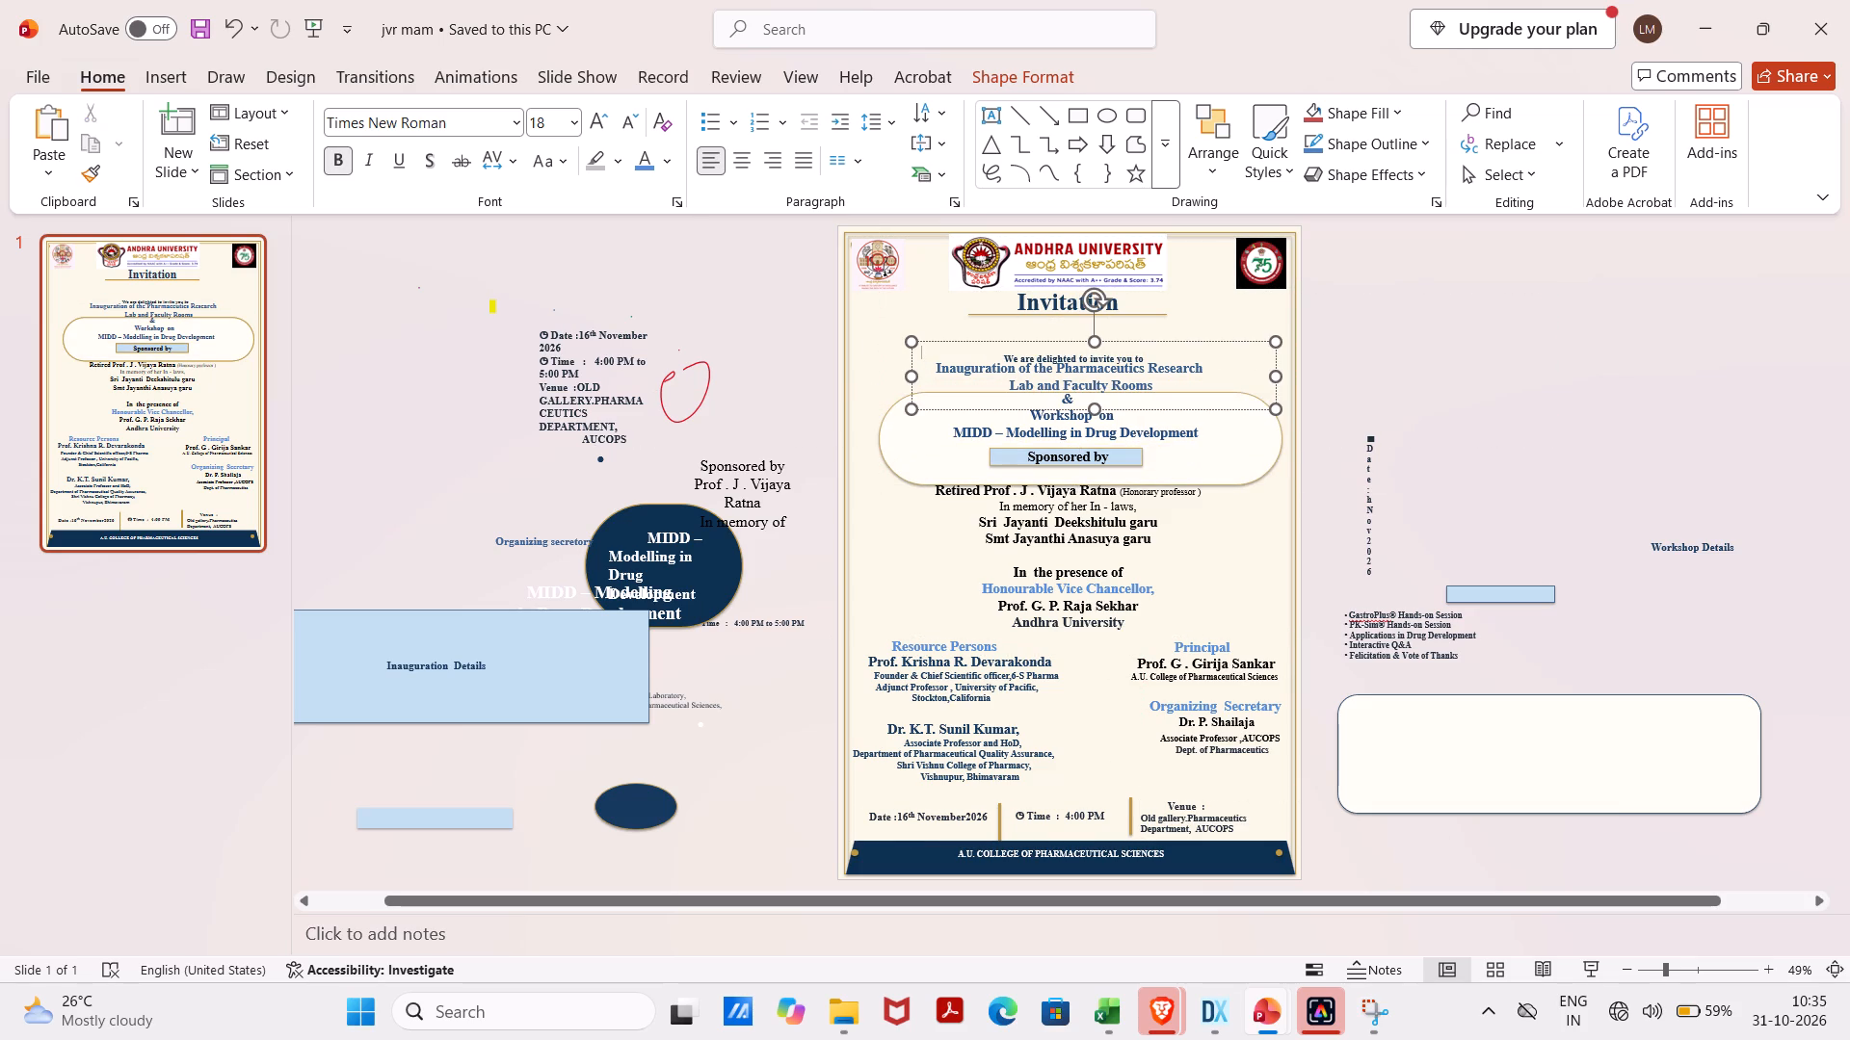
pyautogui.click(1009, 359)
pyautogui.moveTo(912, 343); pyautogui.dragTo(924, 402)
pyautogui.click(1010, 358)
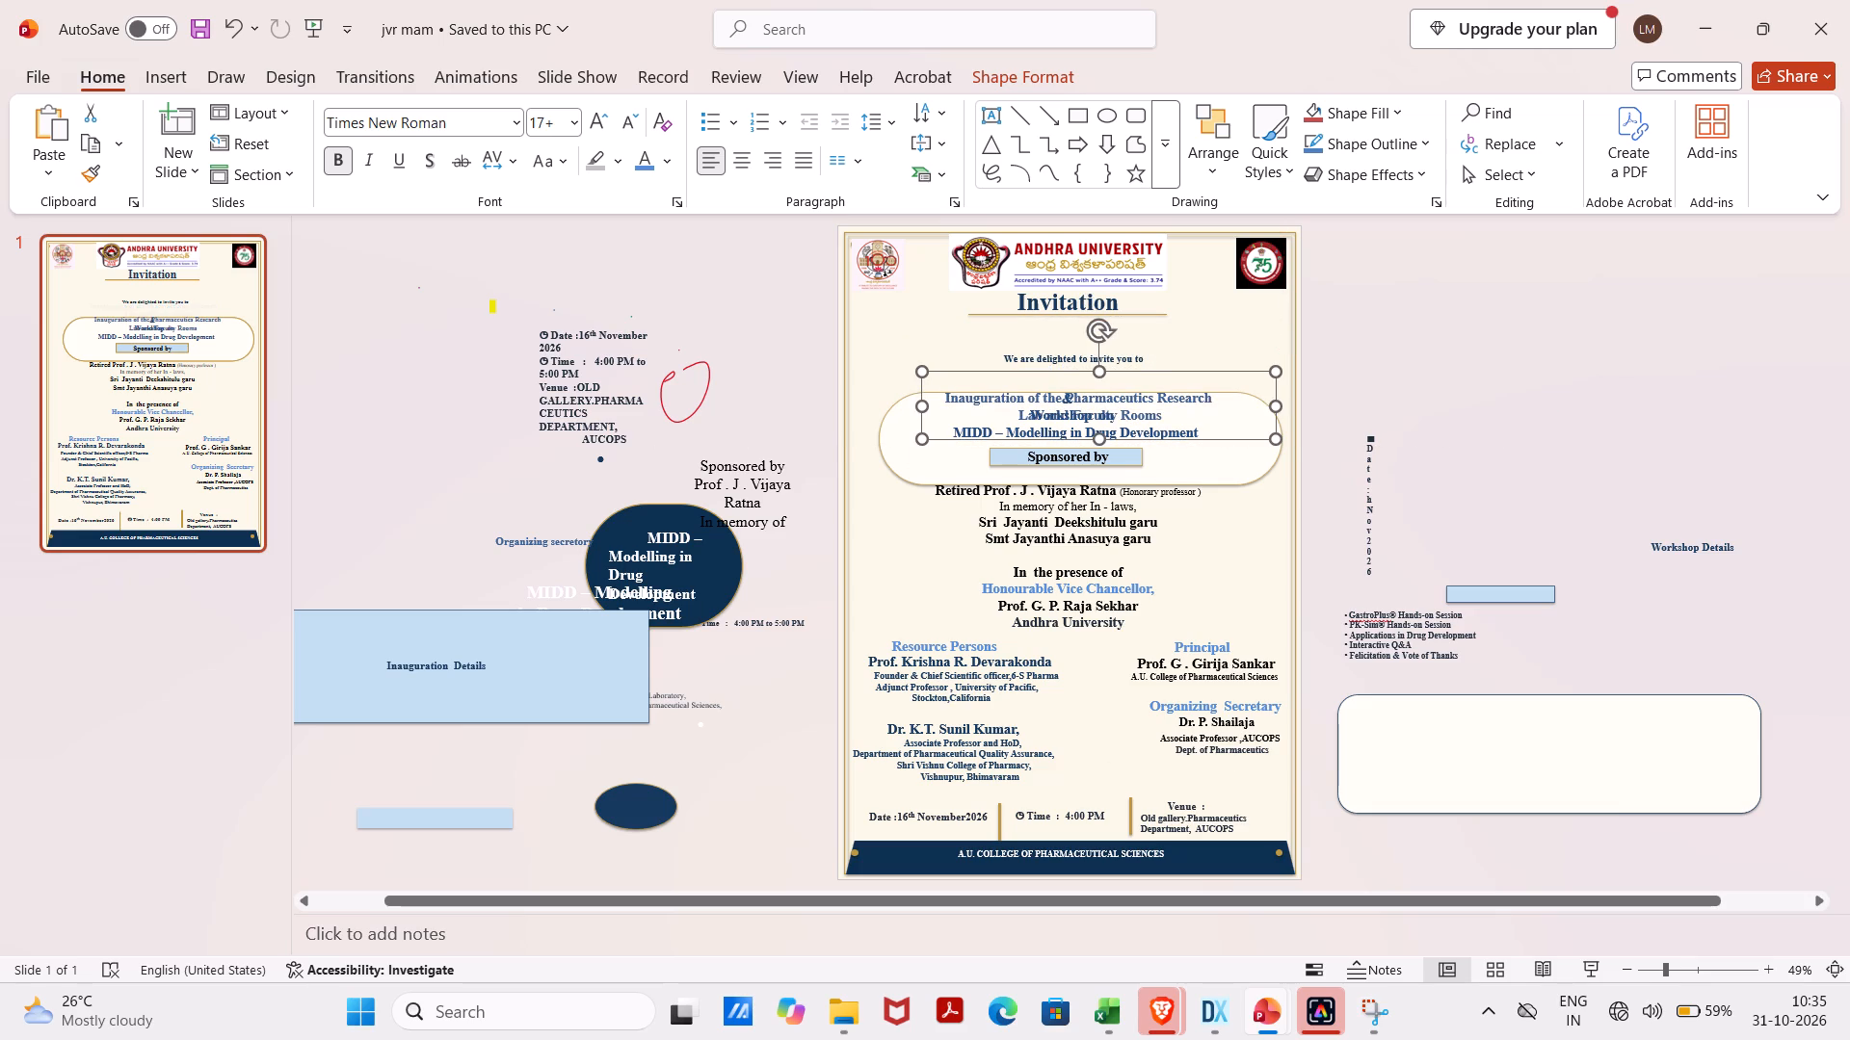
pyautogui.moveTo(883, 348); pyautogui.dragTo(892, 324)
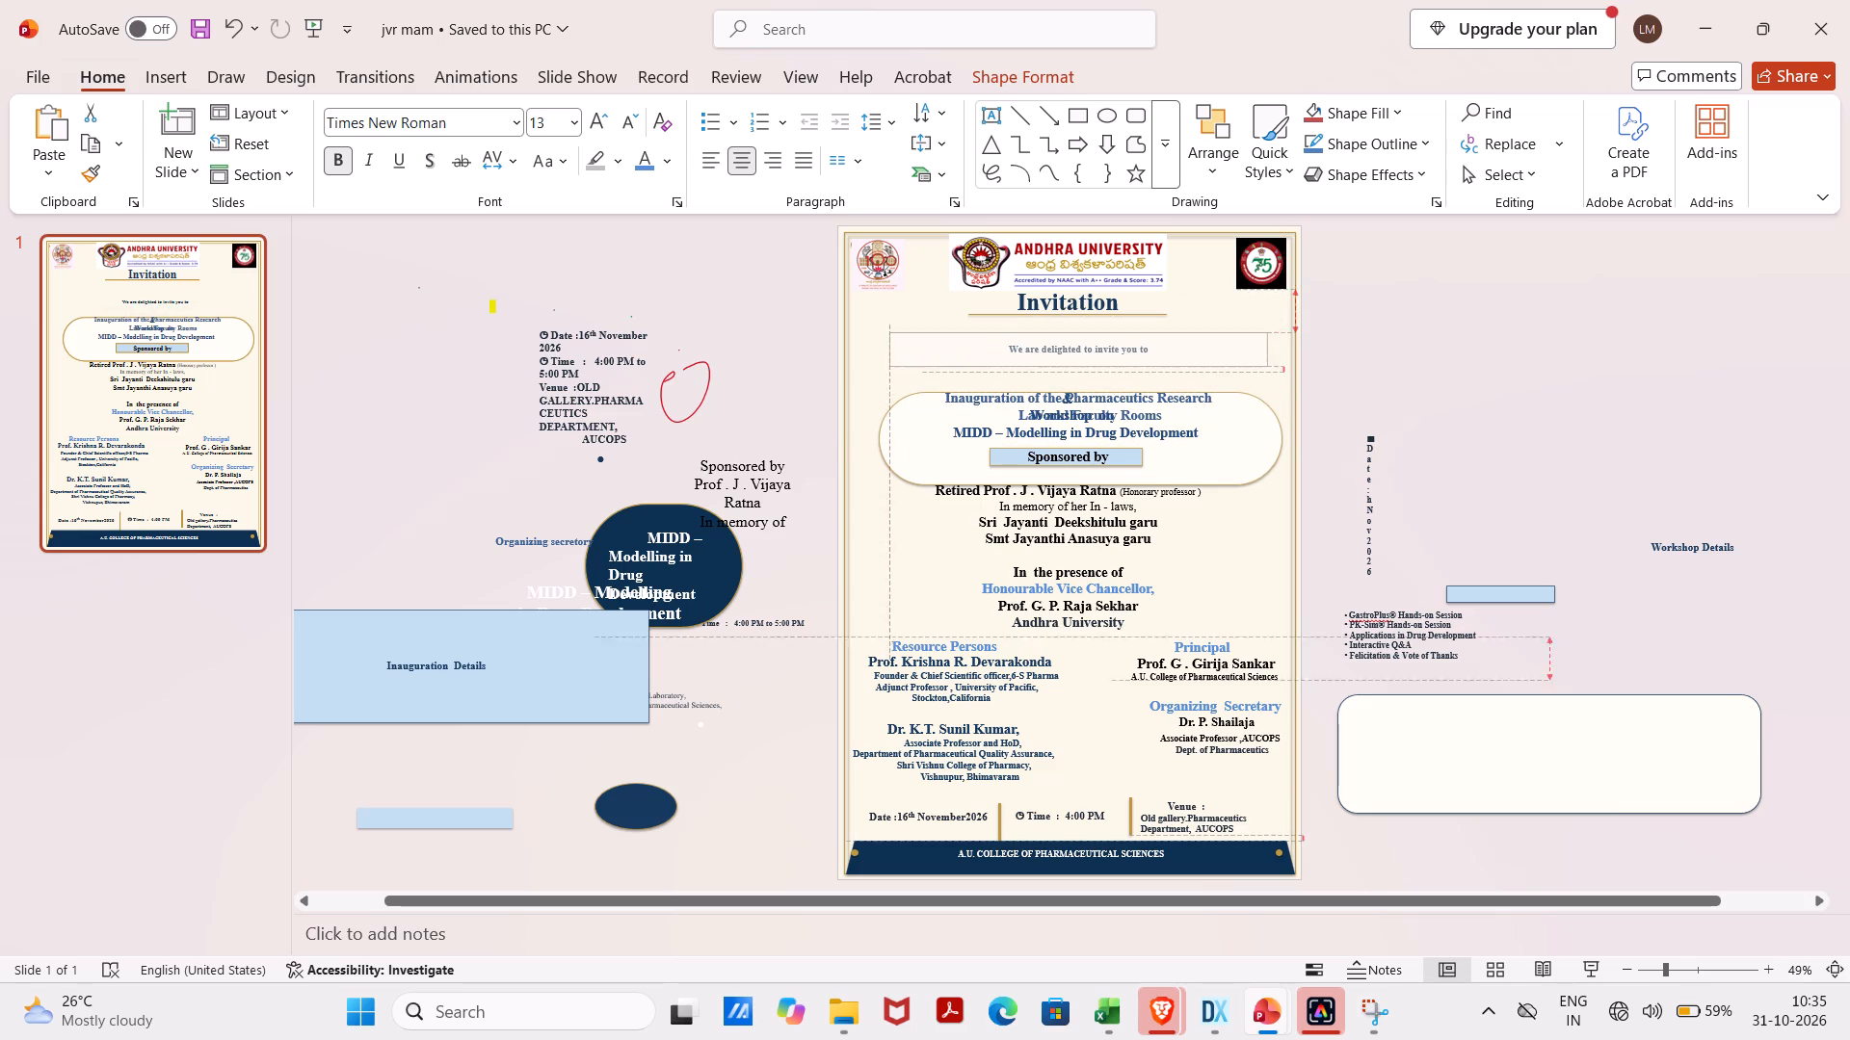
pyautogui.moveTo(892, 324); pyautogui.dragTo(877, 279)
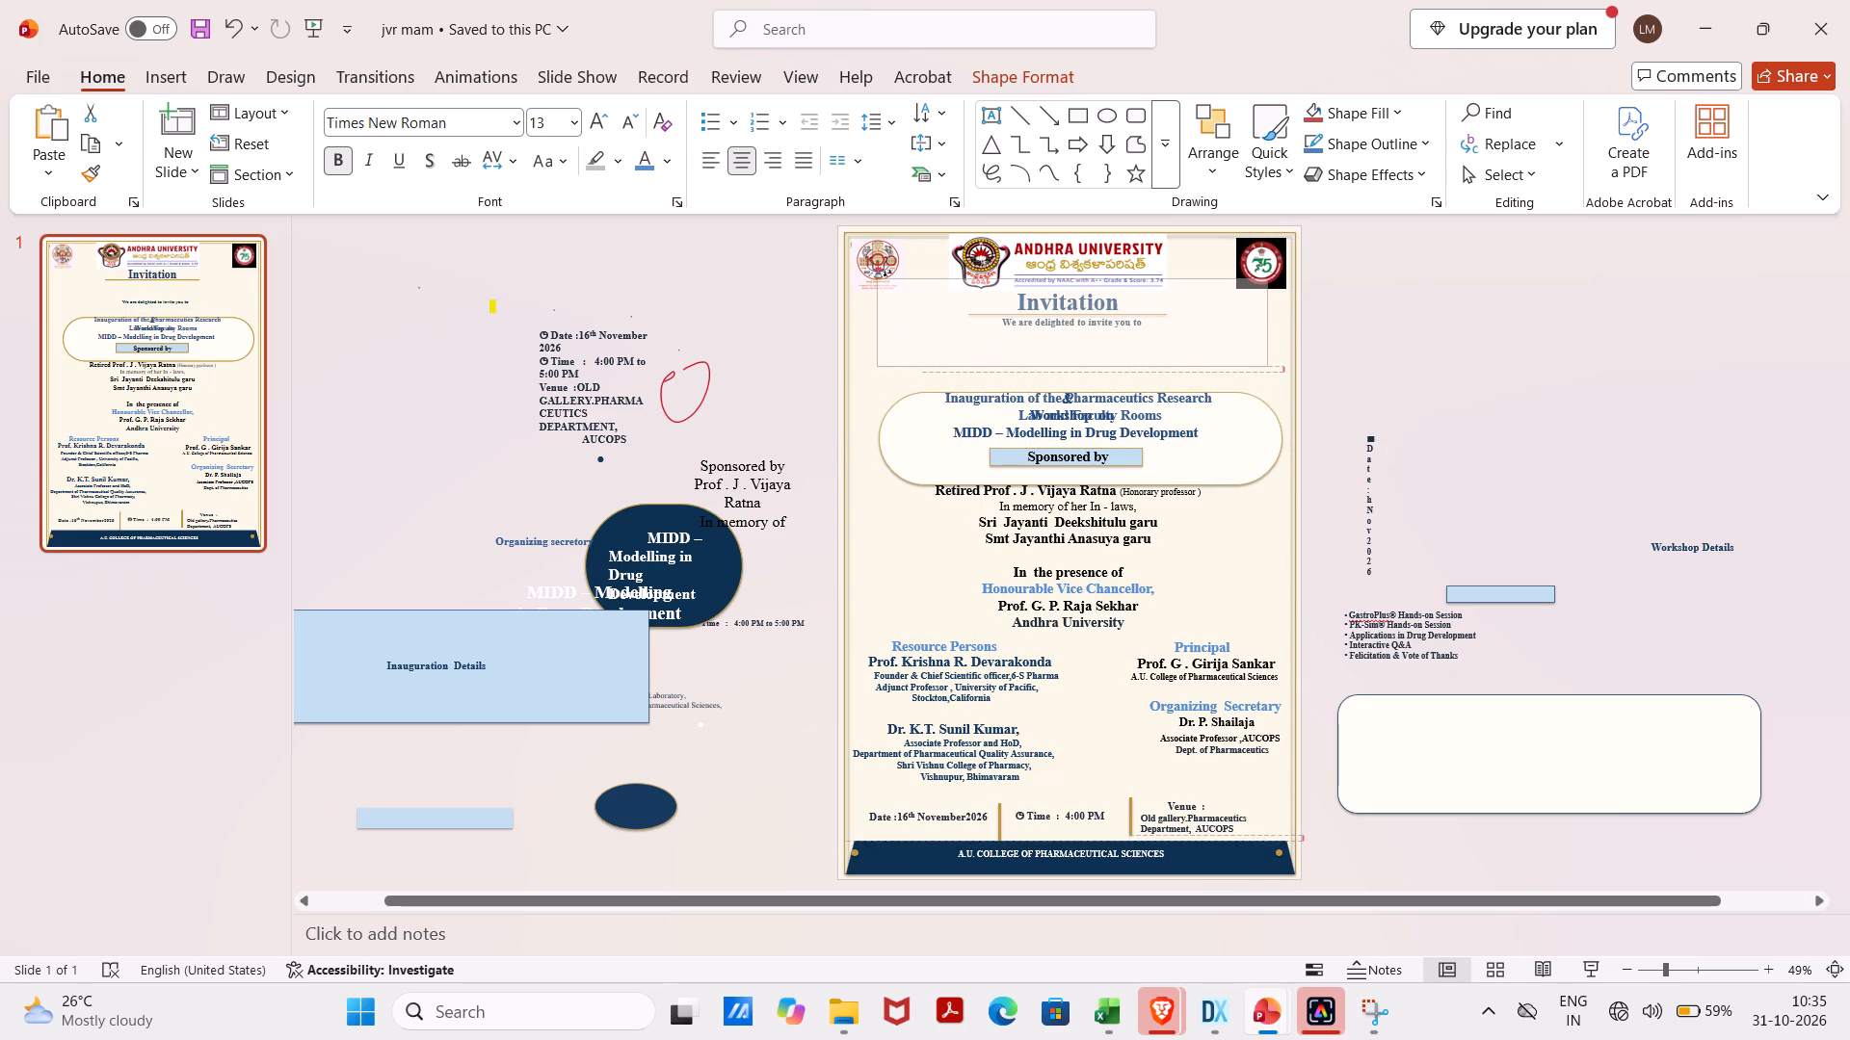
pyautogui.moveTo(877, 279); pyautogui.dragTo(876, 279)
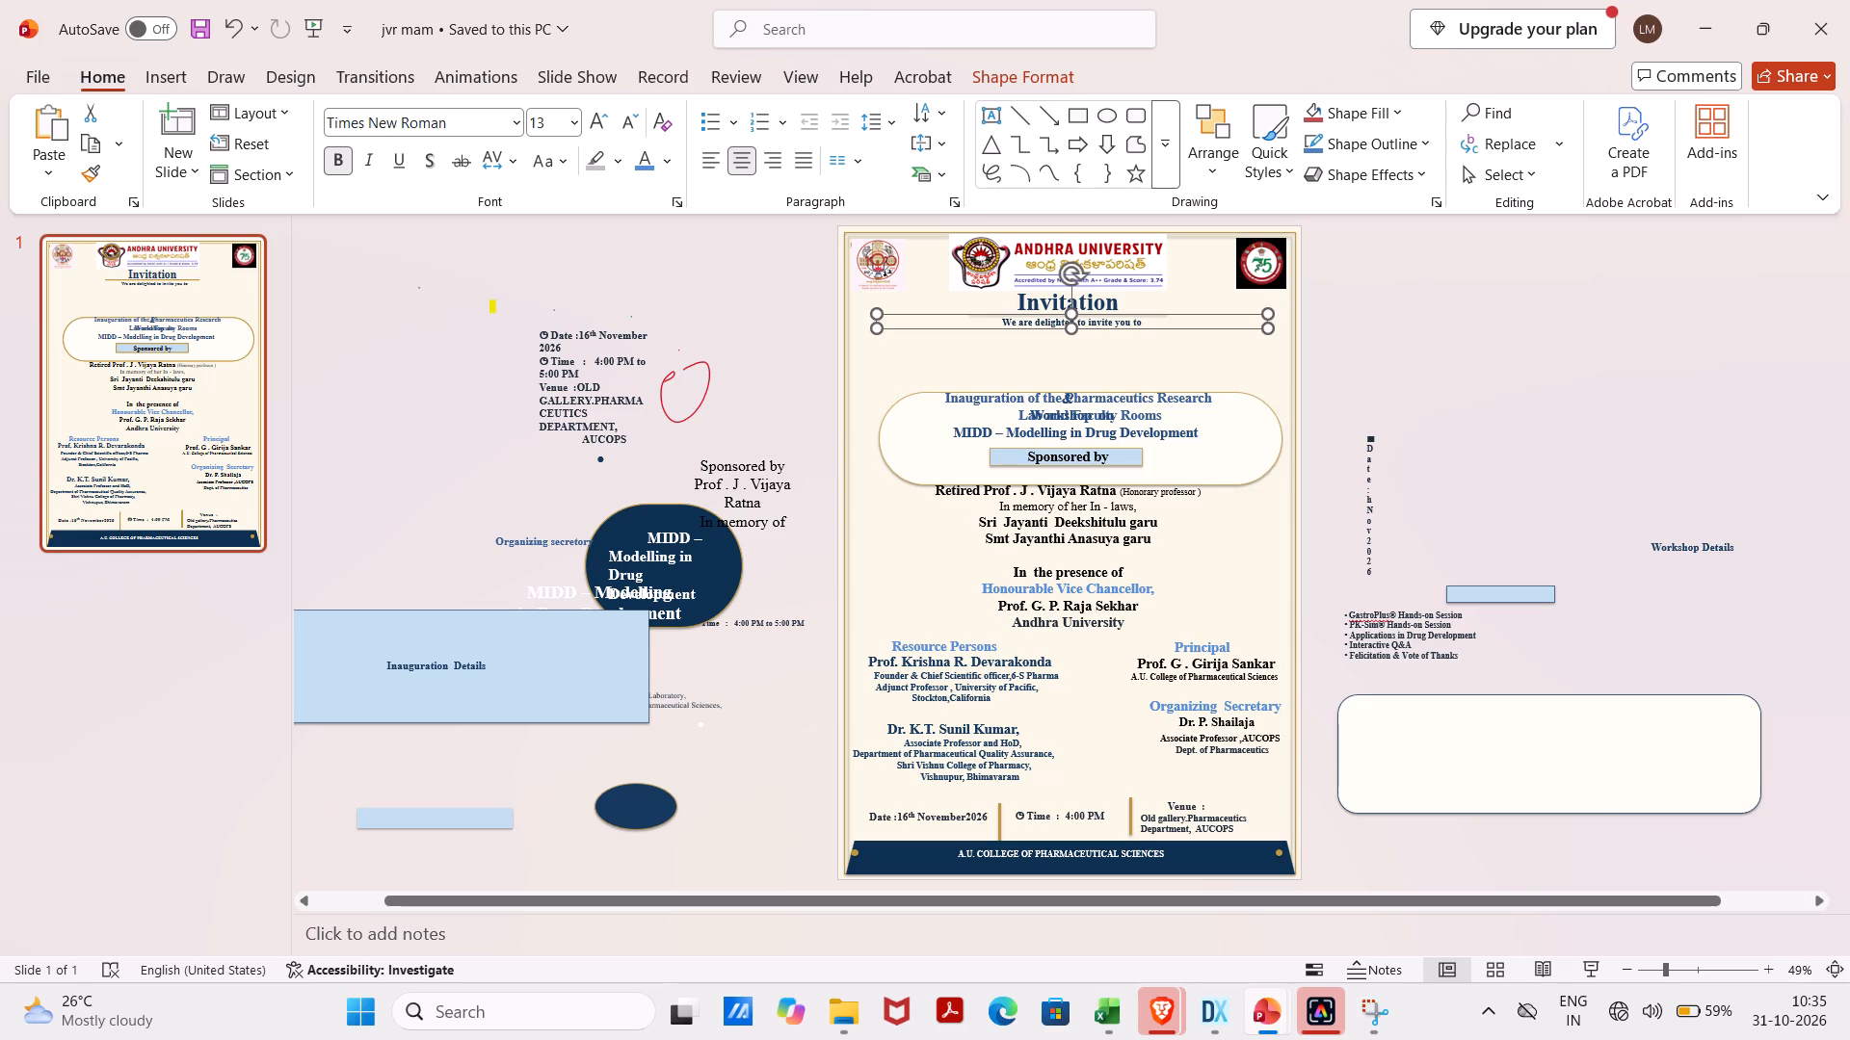
# Move the rounded frame up to just below the "We are delighted to invite you to" line.
pyautogui.moveTo(903, 403); pyautogui.dragTo(896, 345)
# Shift the "& Workshop on MIDD" text down out of the way and place the "Inauguration of the Pharmaceutics Research" text at the rounded frame's top.
pyautogui.click(960, 395)
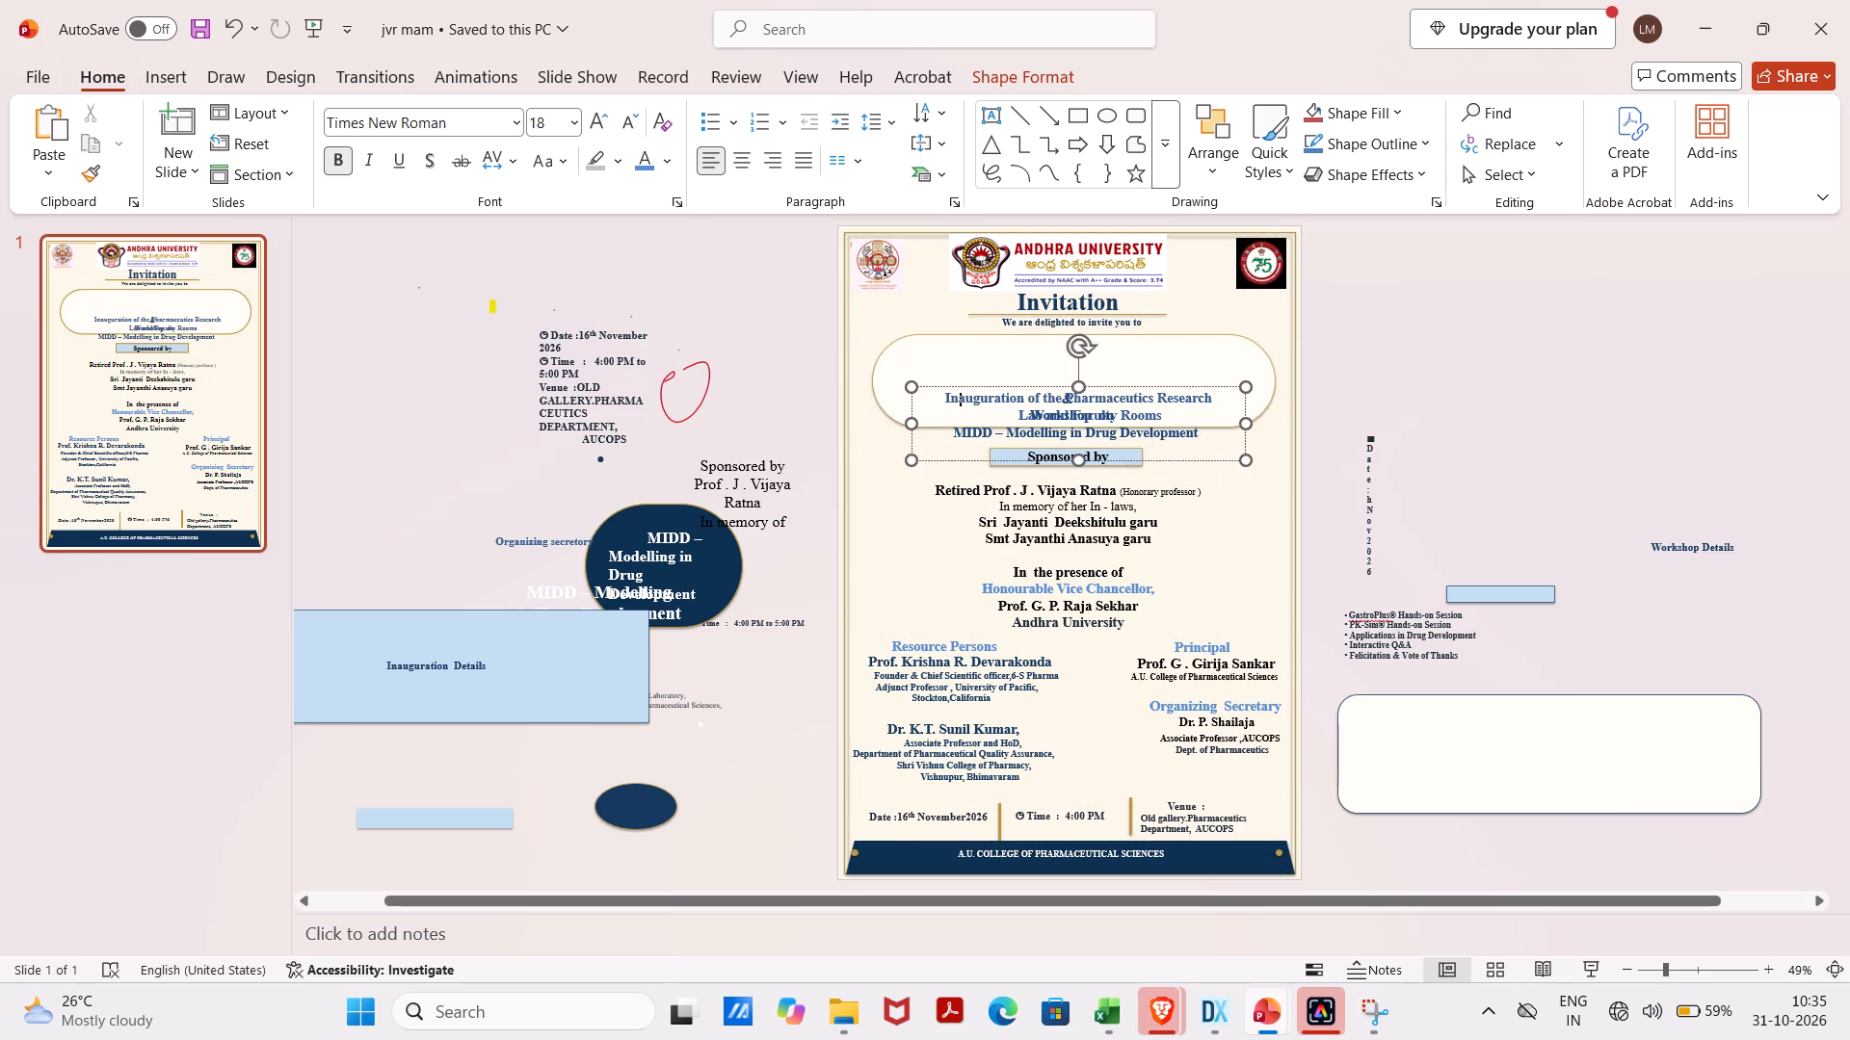
pyautogui.moveTo(914, 383); pyautogui.dragTo(895, 319)
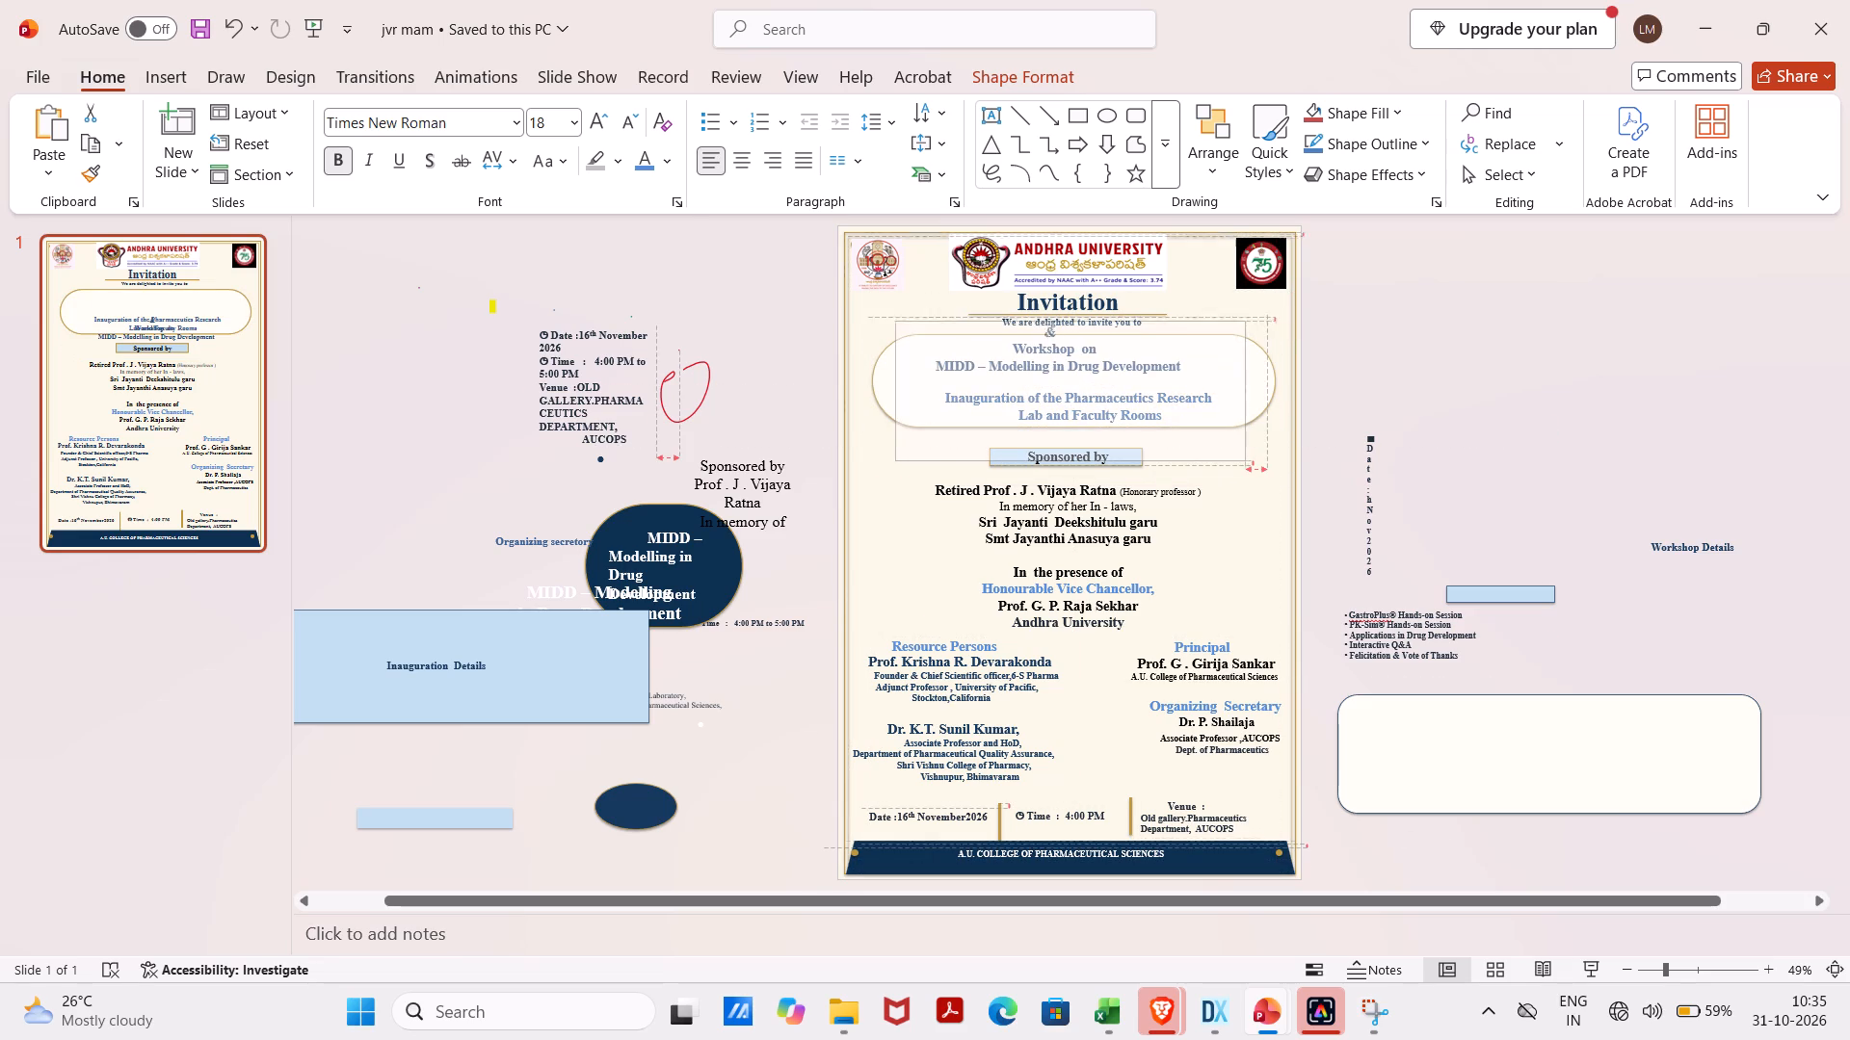
pyautogui.moveTo(895, 319); pyautogui.dragTo(908, 441)
pyautogui.click(940, 396)
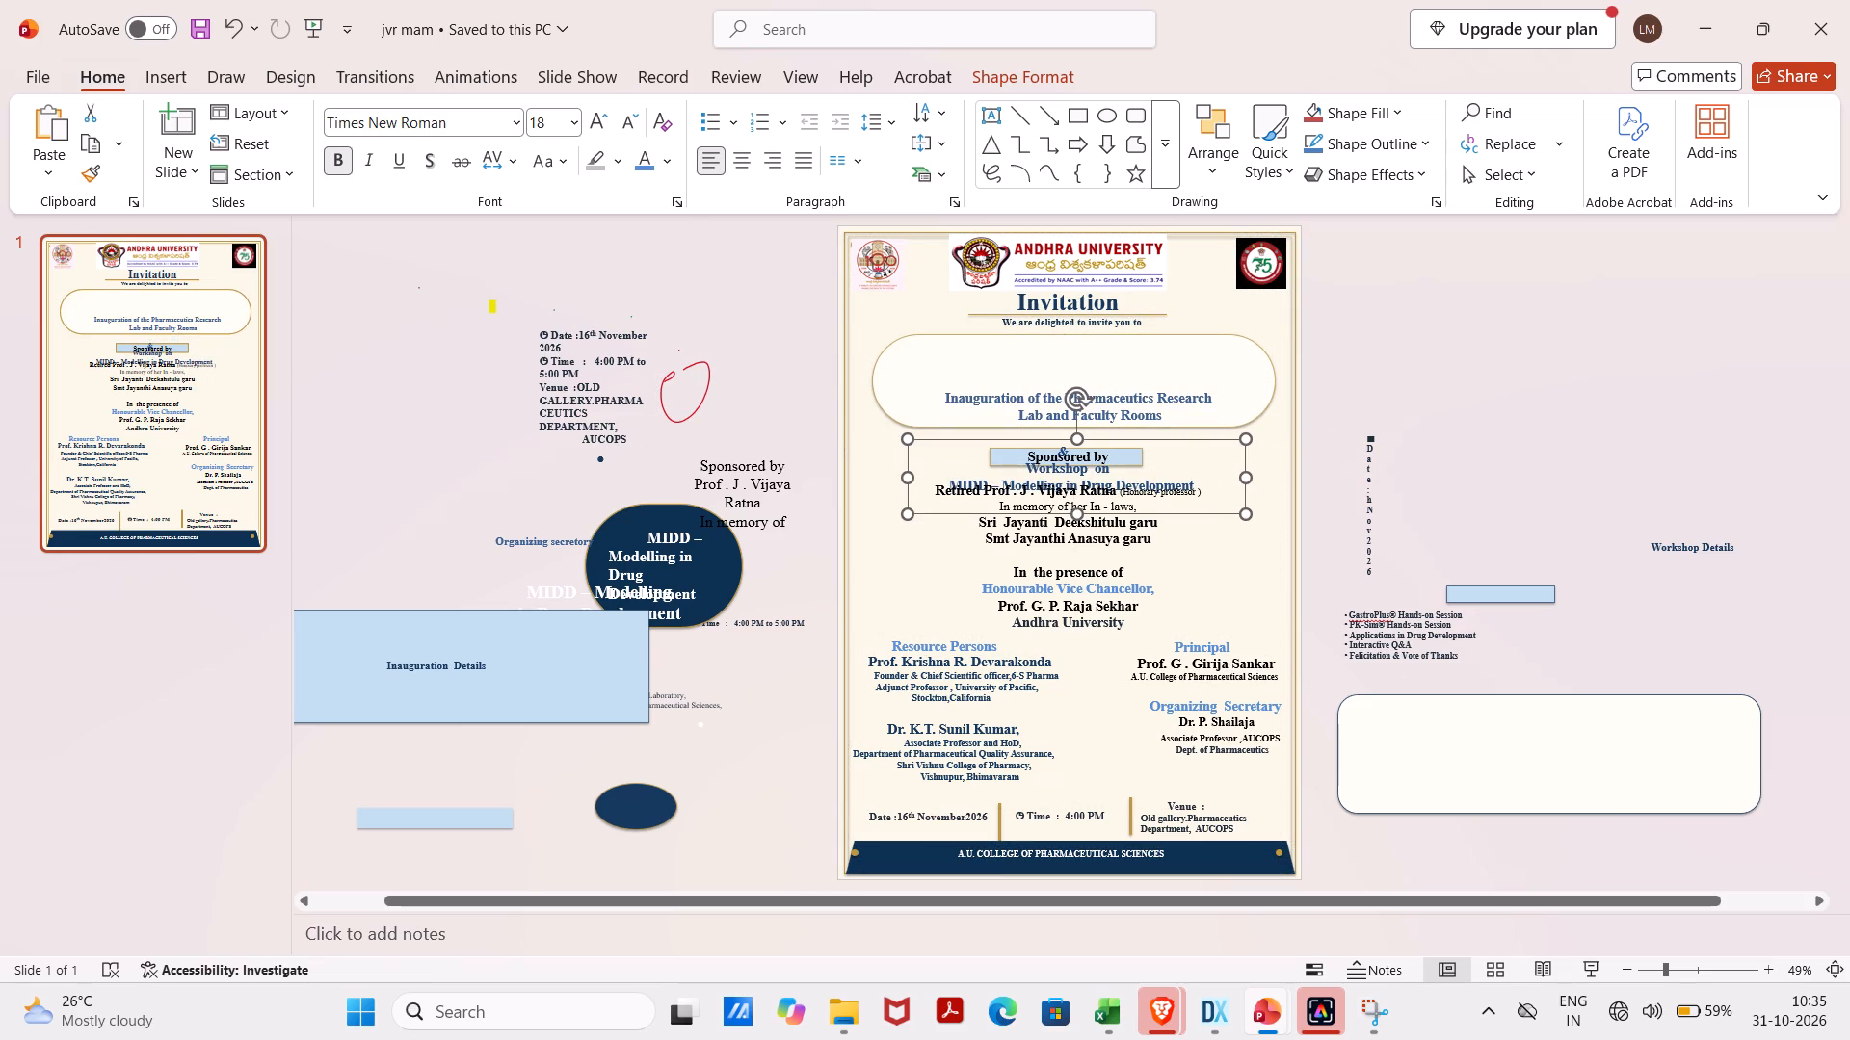
pyautogui.click(921, 363)
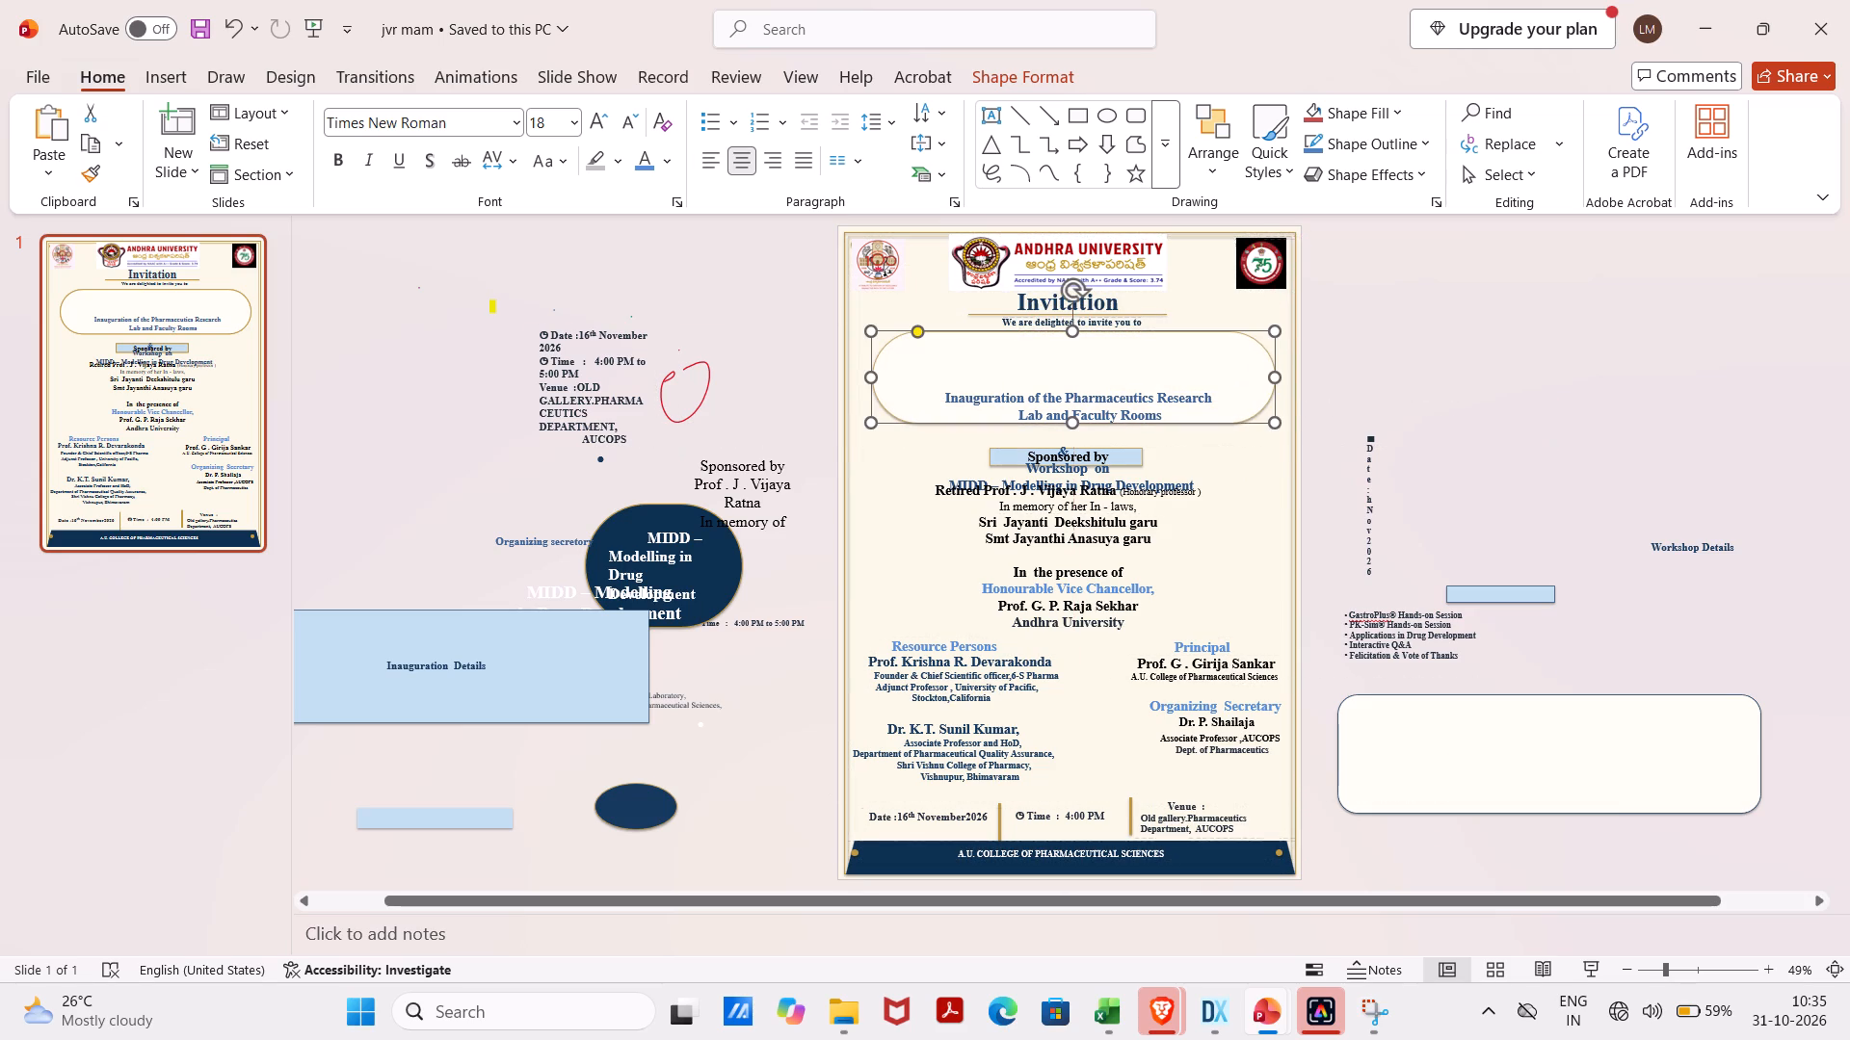
pyautogui.click(955, 398)
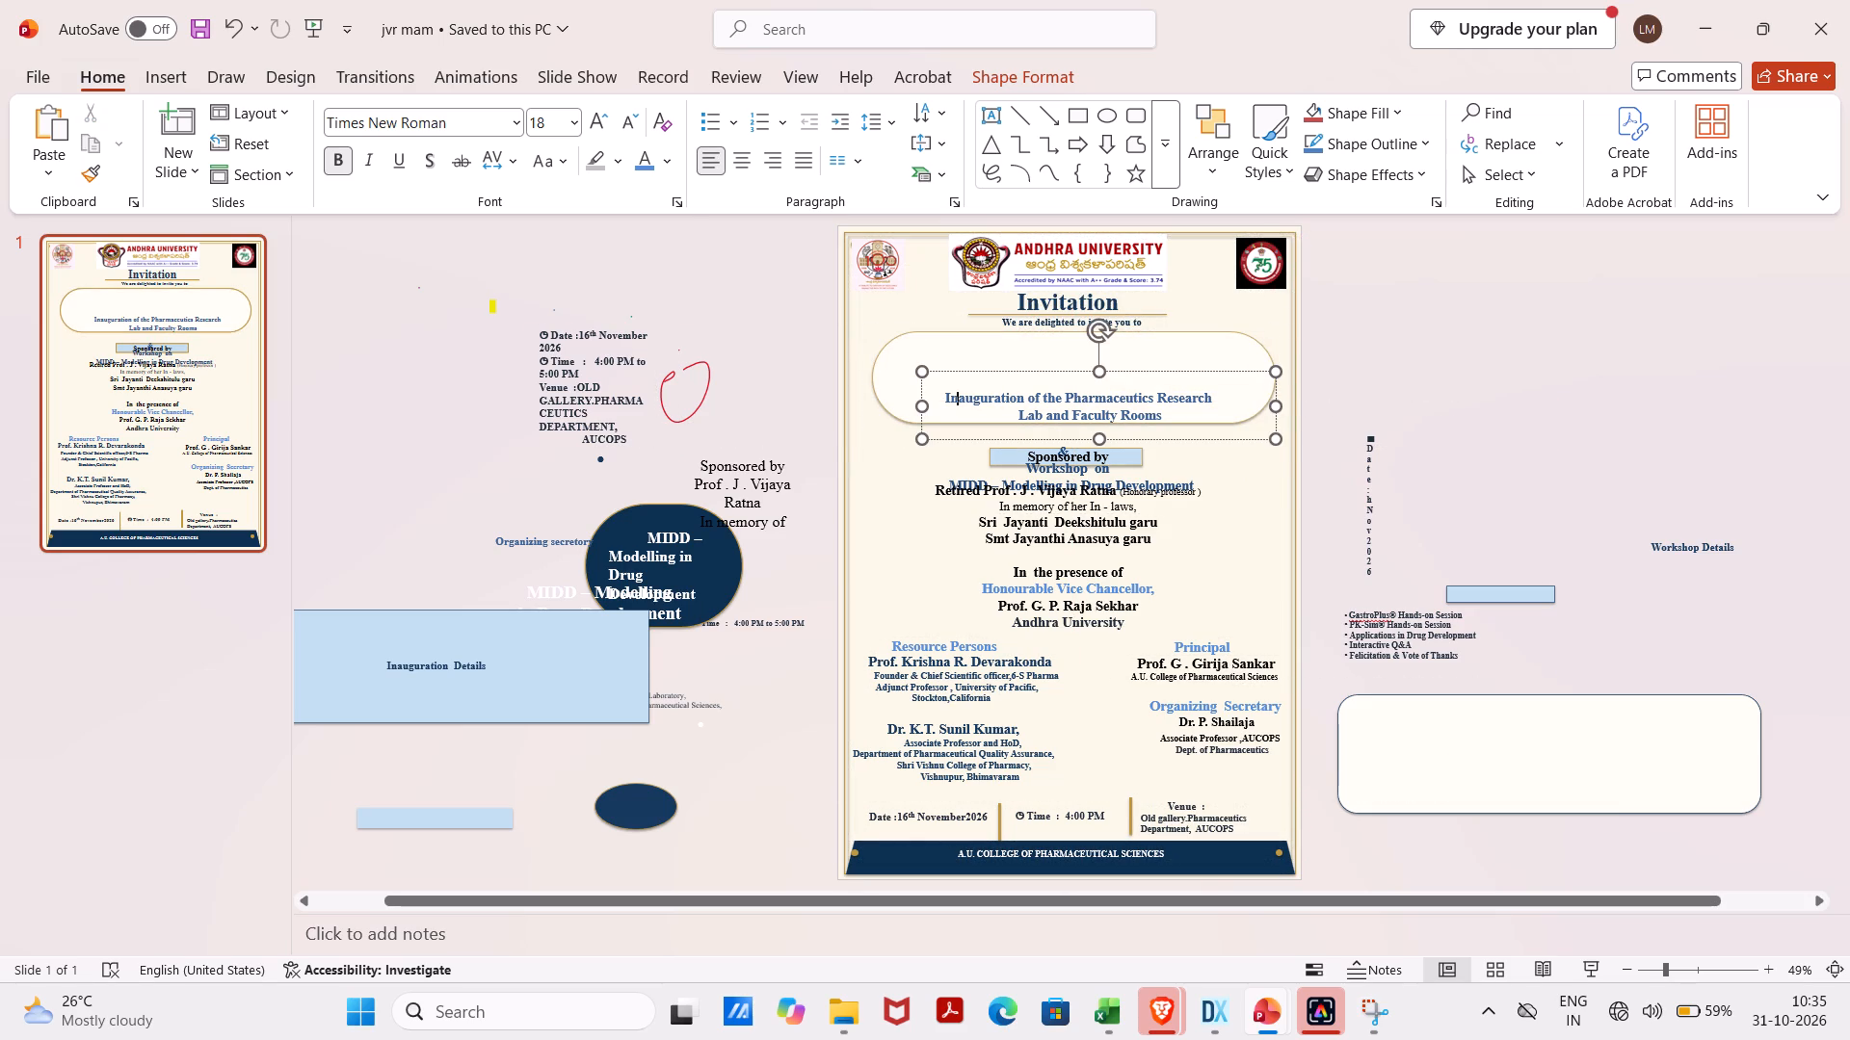
pyautogui.moveTo(924, 372); pyautogui.dragTo(882, 274)
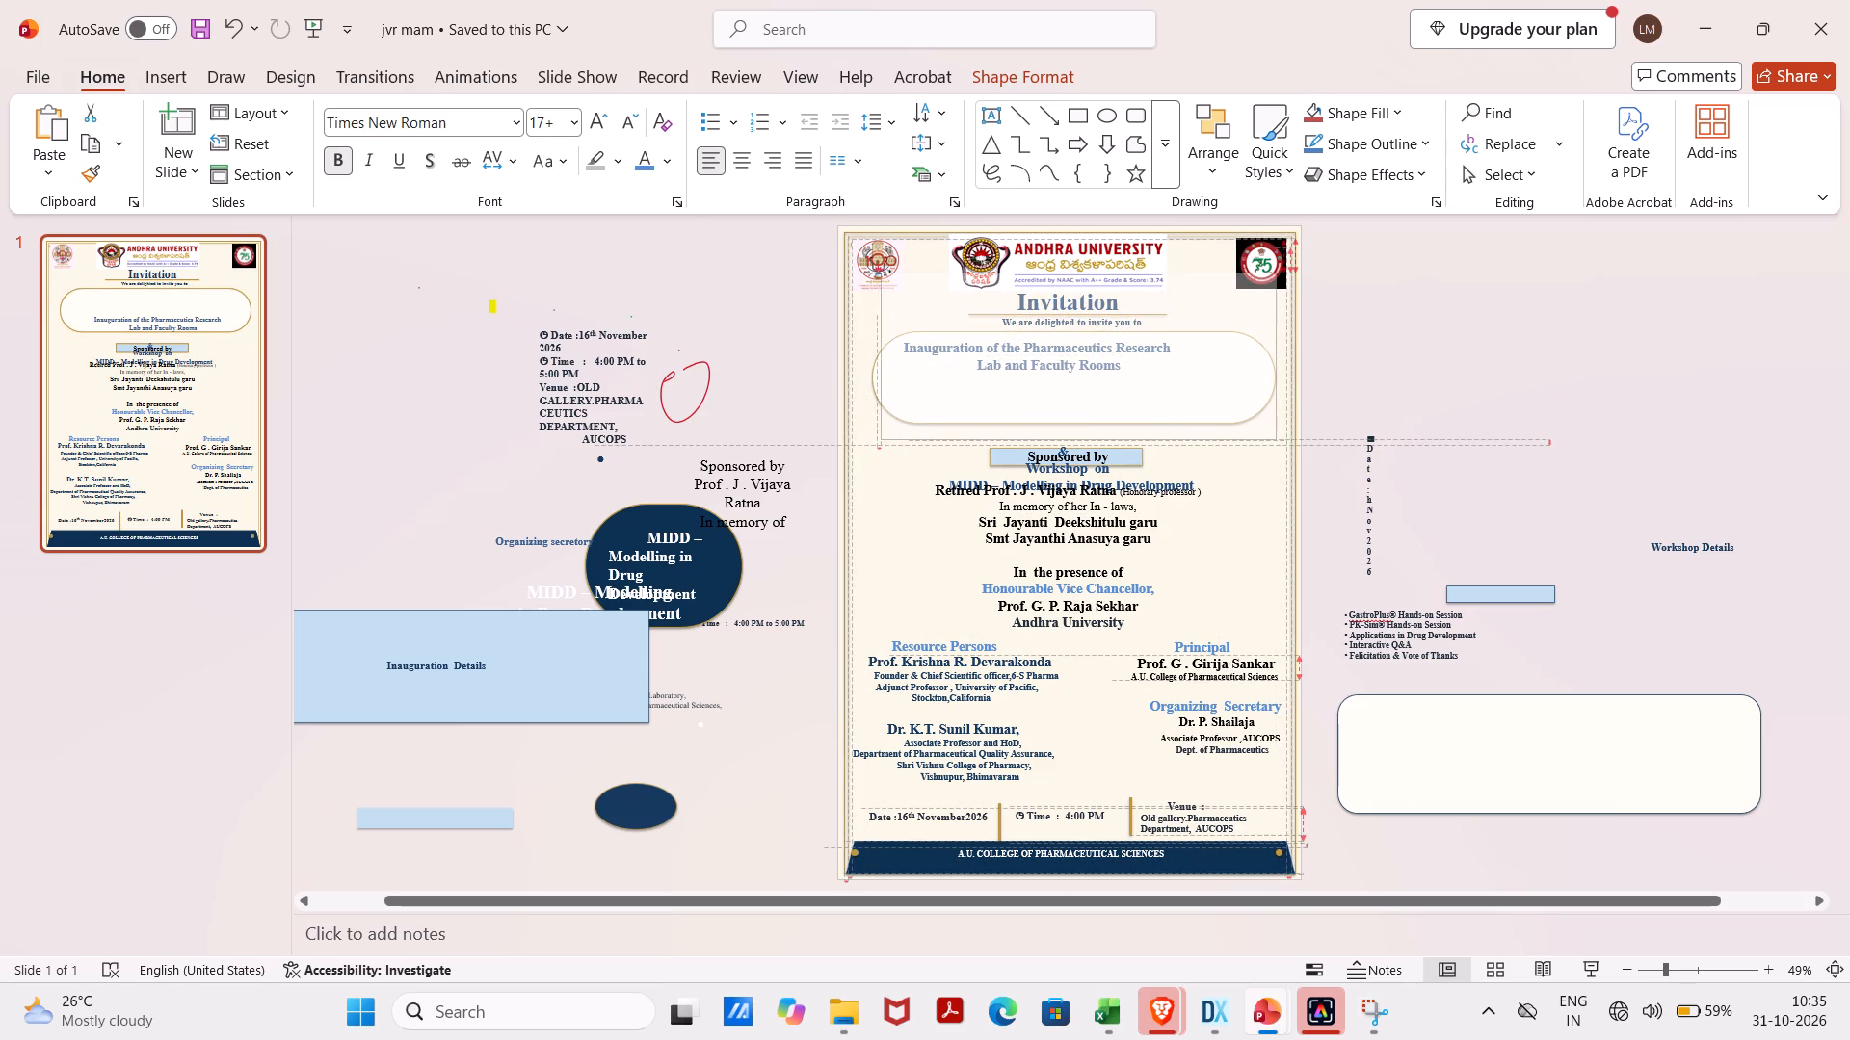
pyautogui.moveTo(882, 274); pyautogui.dragTo(899, 244)
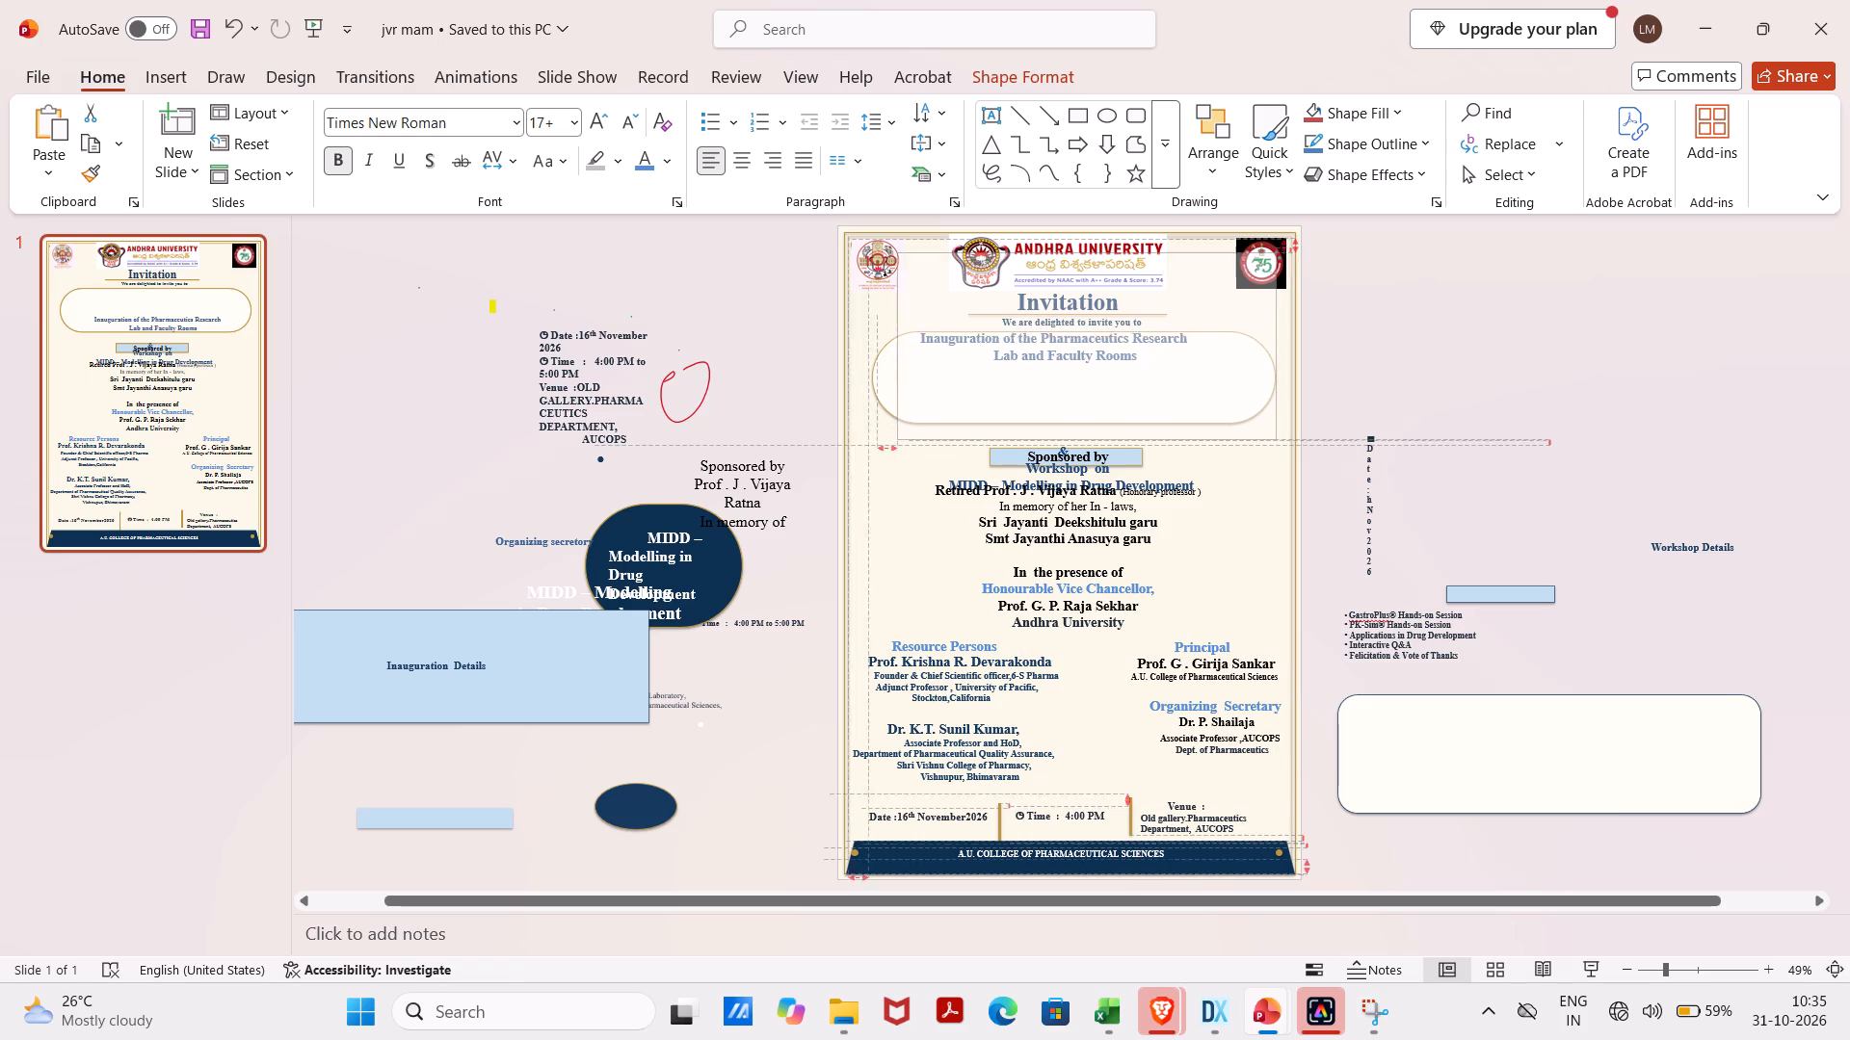
pyautogui.moveTo(899, 244); pyautogui.dragTo(912, 249)
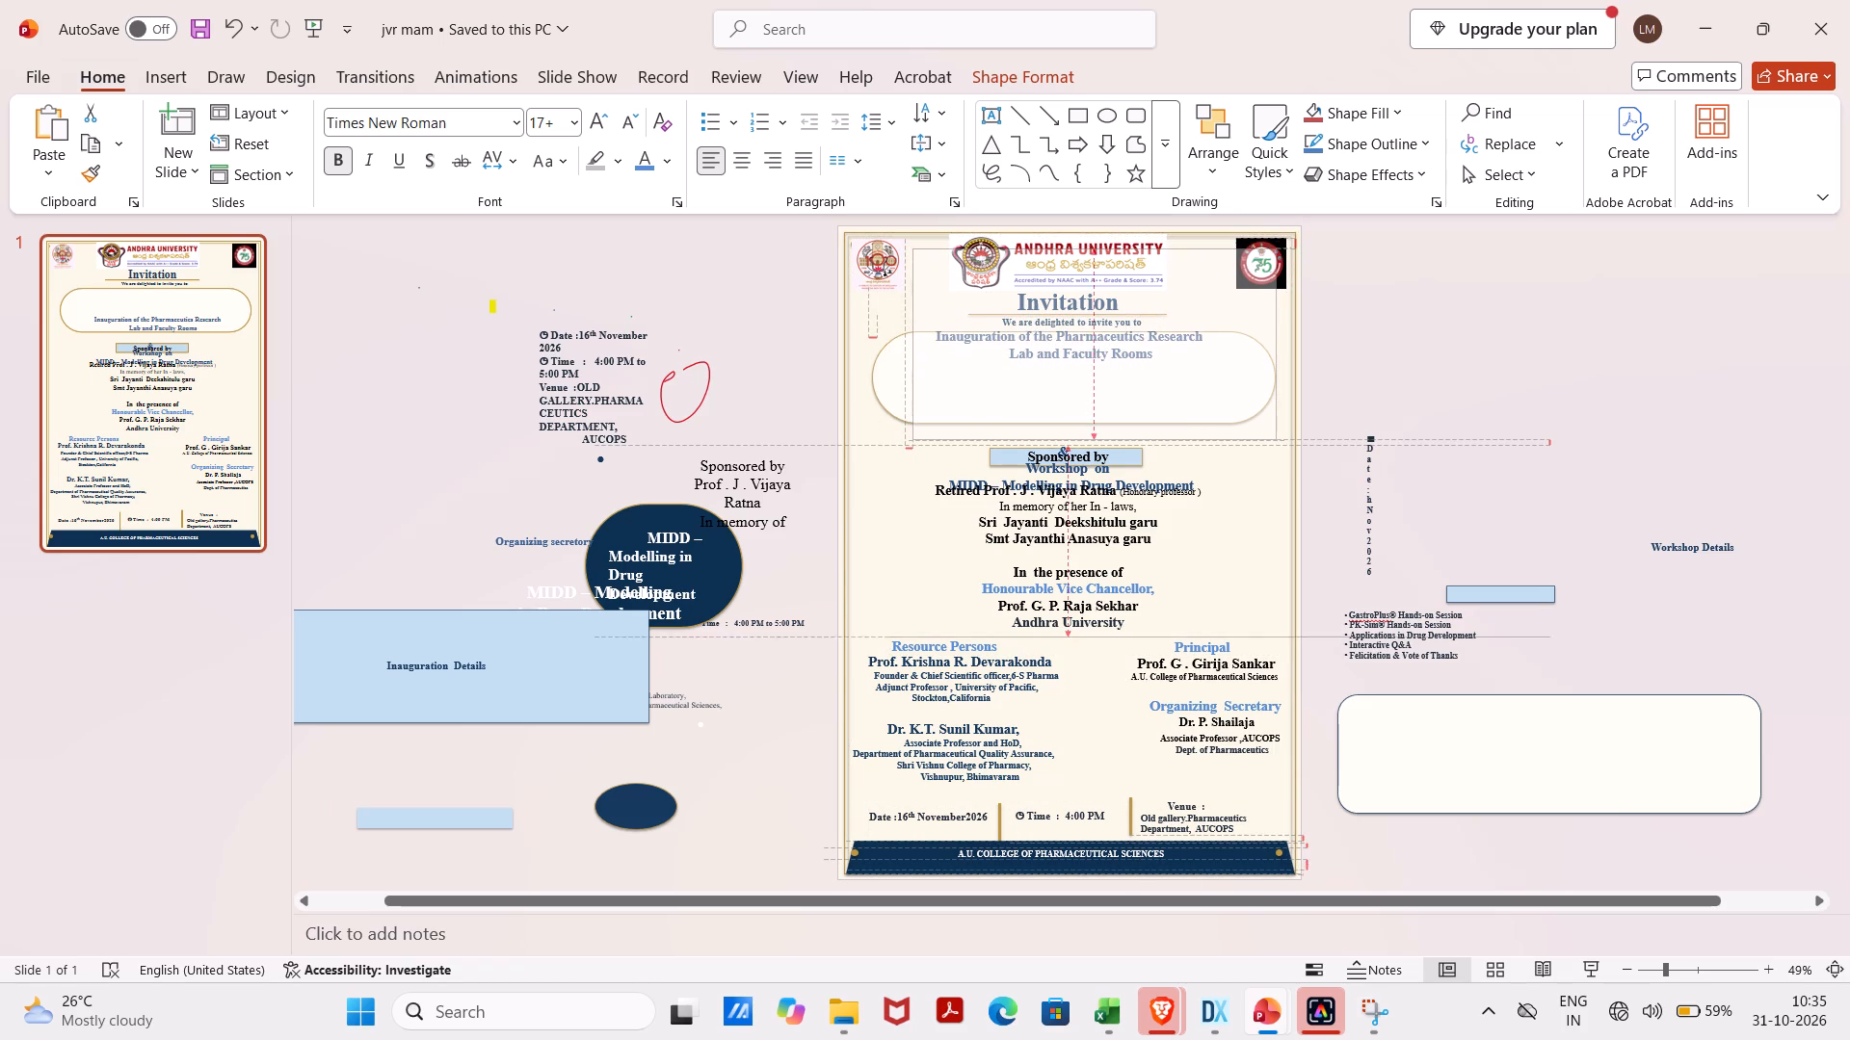
pyautogui.moveTo(912, 249); pyautogui.dragTo(911, 255)
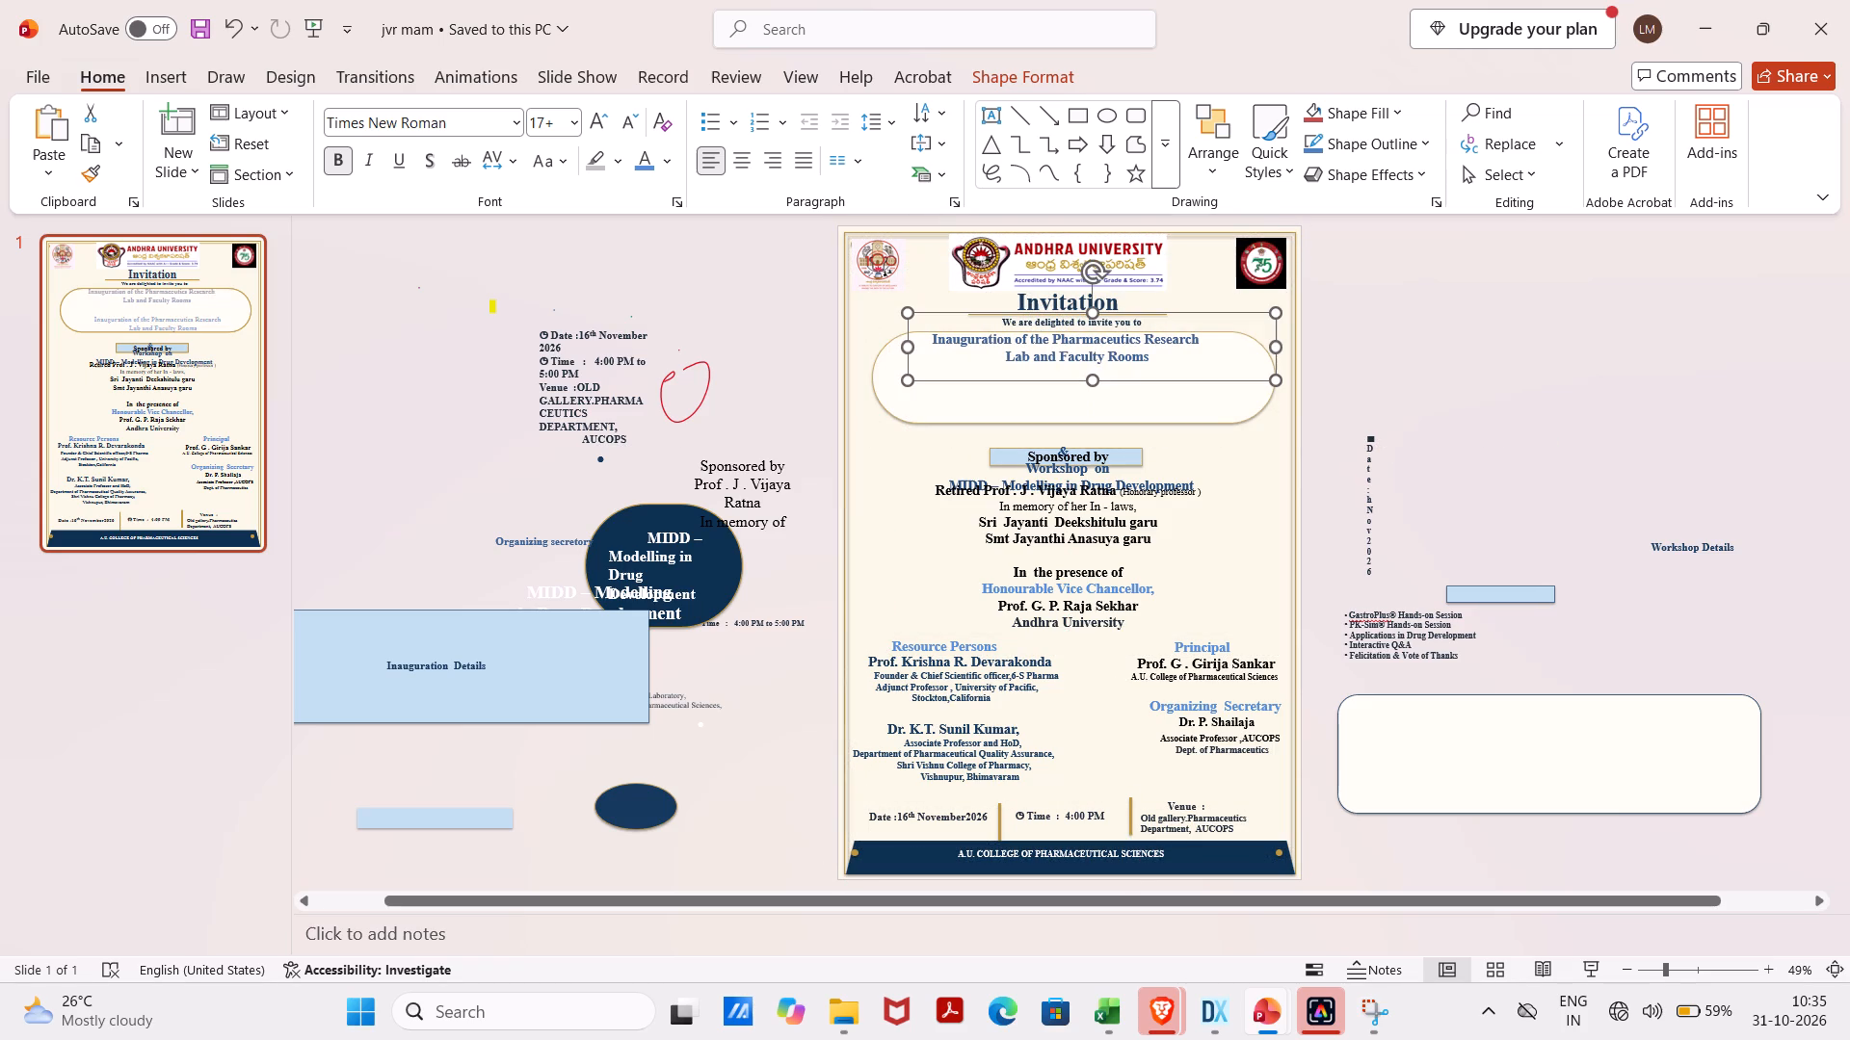
# Set the "Sponsored by" text block aside and move the "& Workshop on MIDD" text into the rounded frame, below "Lab and Faculty Rooms".
pyautogui.click(1030, 486)
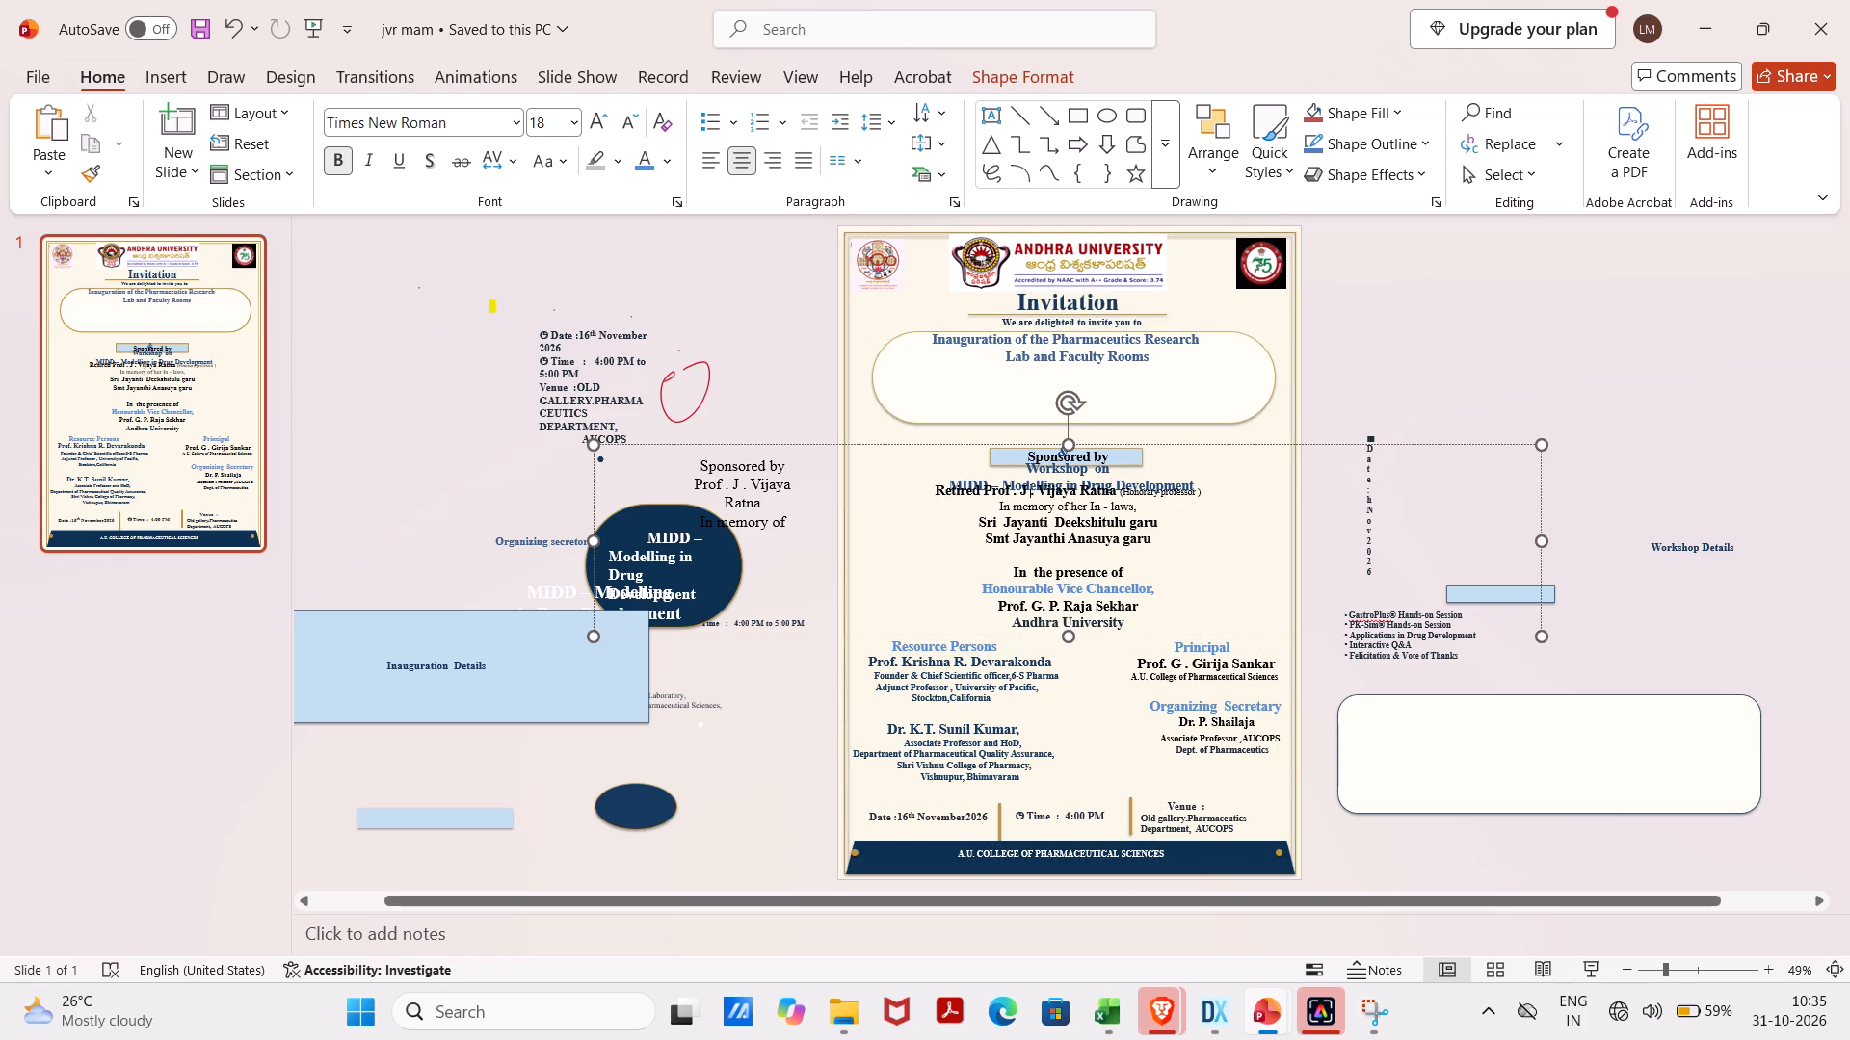
pyautogui.click(980, 471)
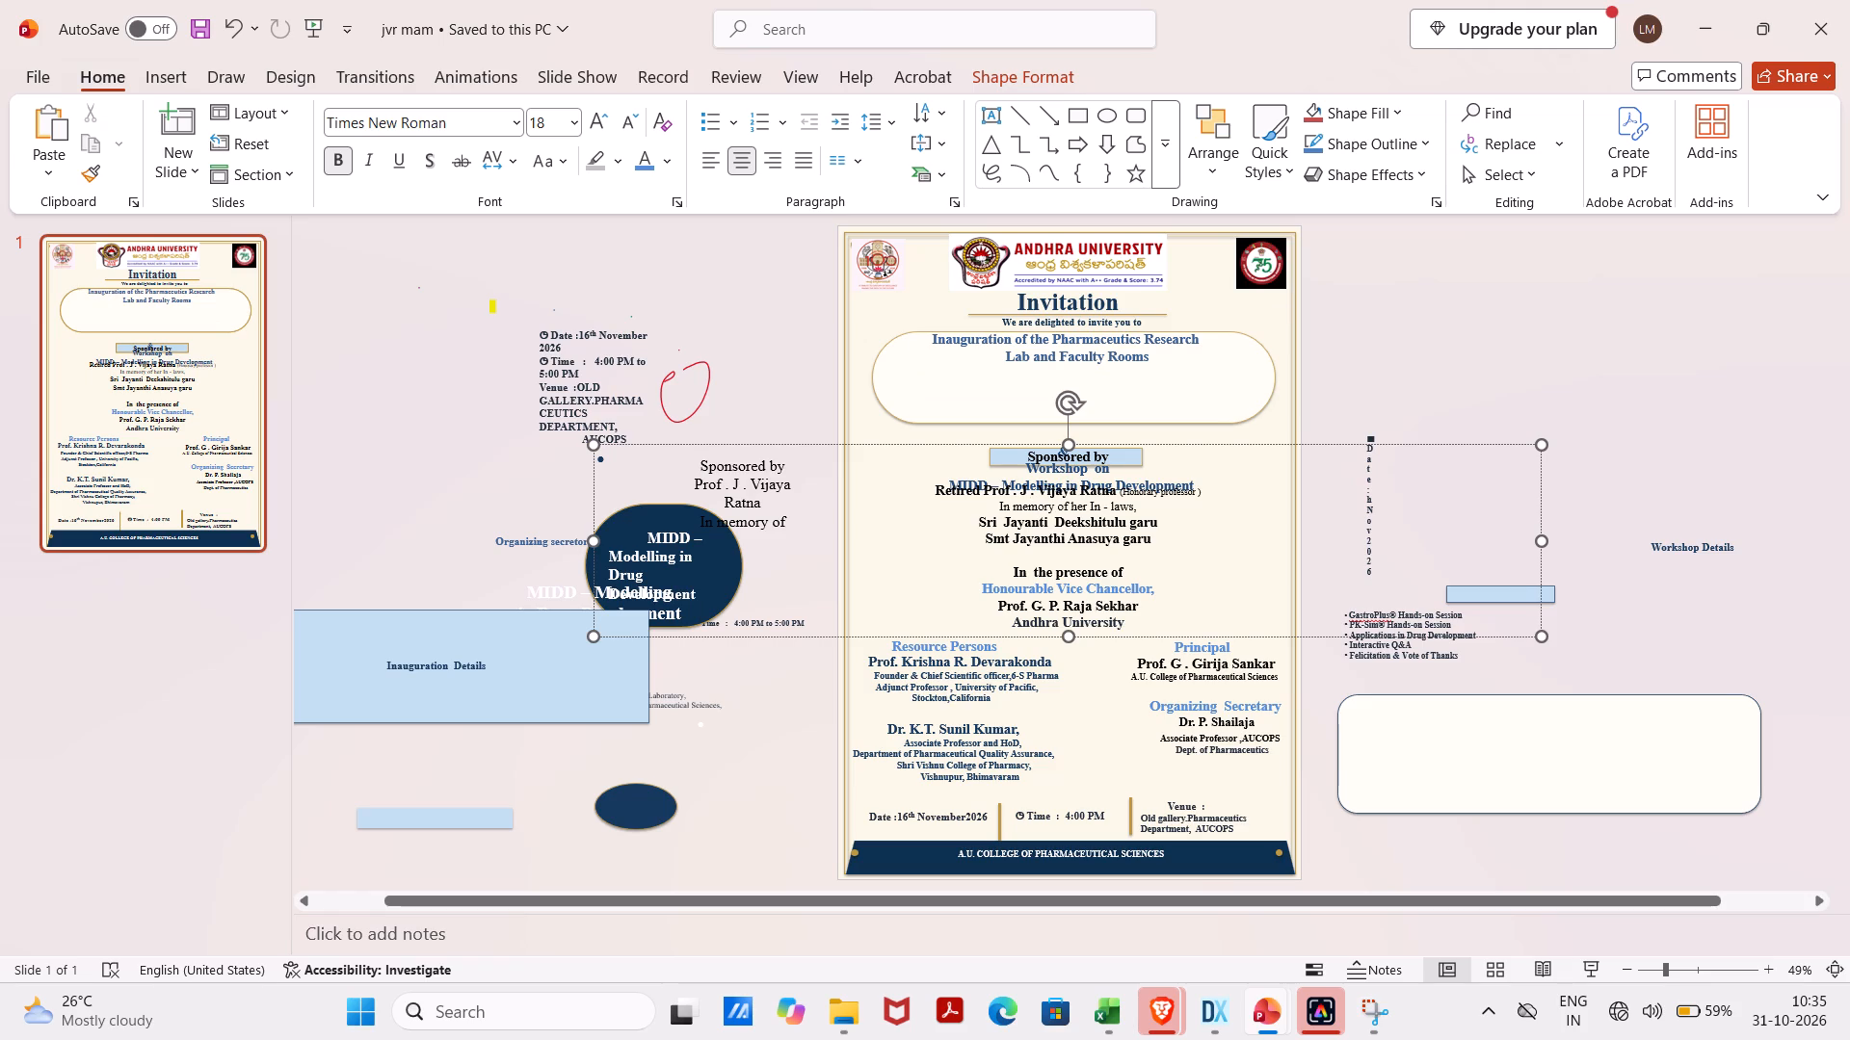
pyautogui.doubleClick(1043, 470)
pyautogui.moveTo(592, 445); pyautogui.dragTo(693, 450)
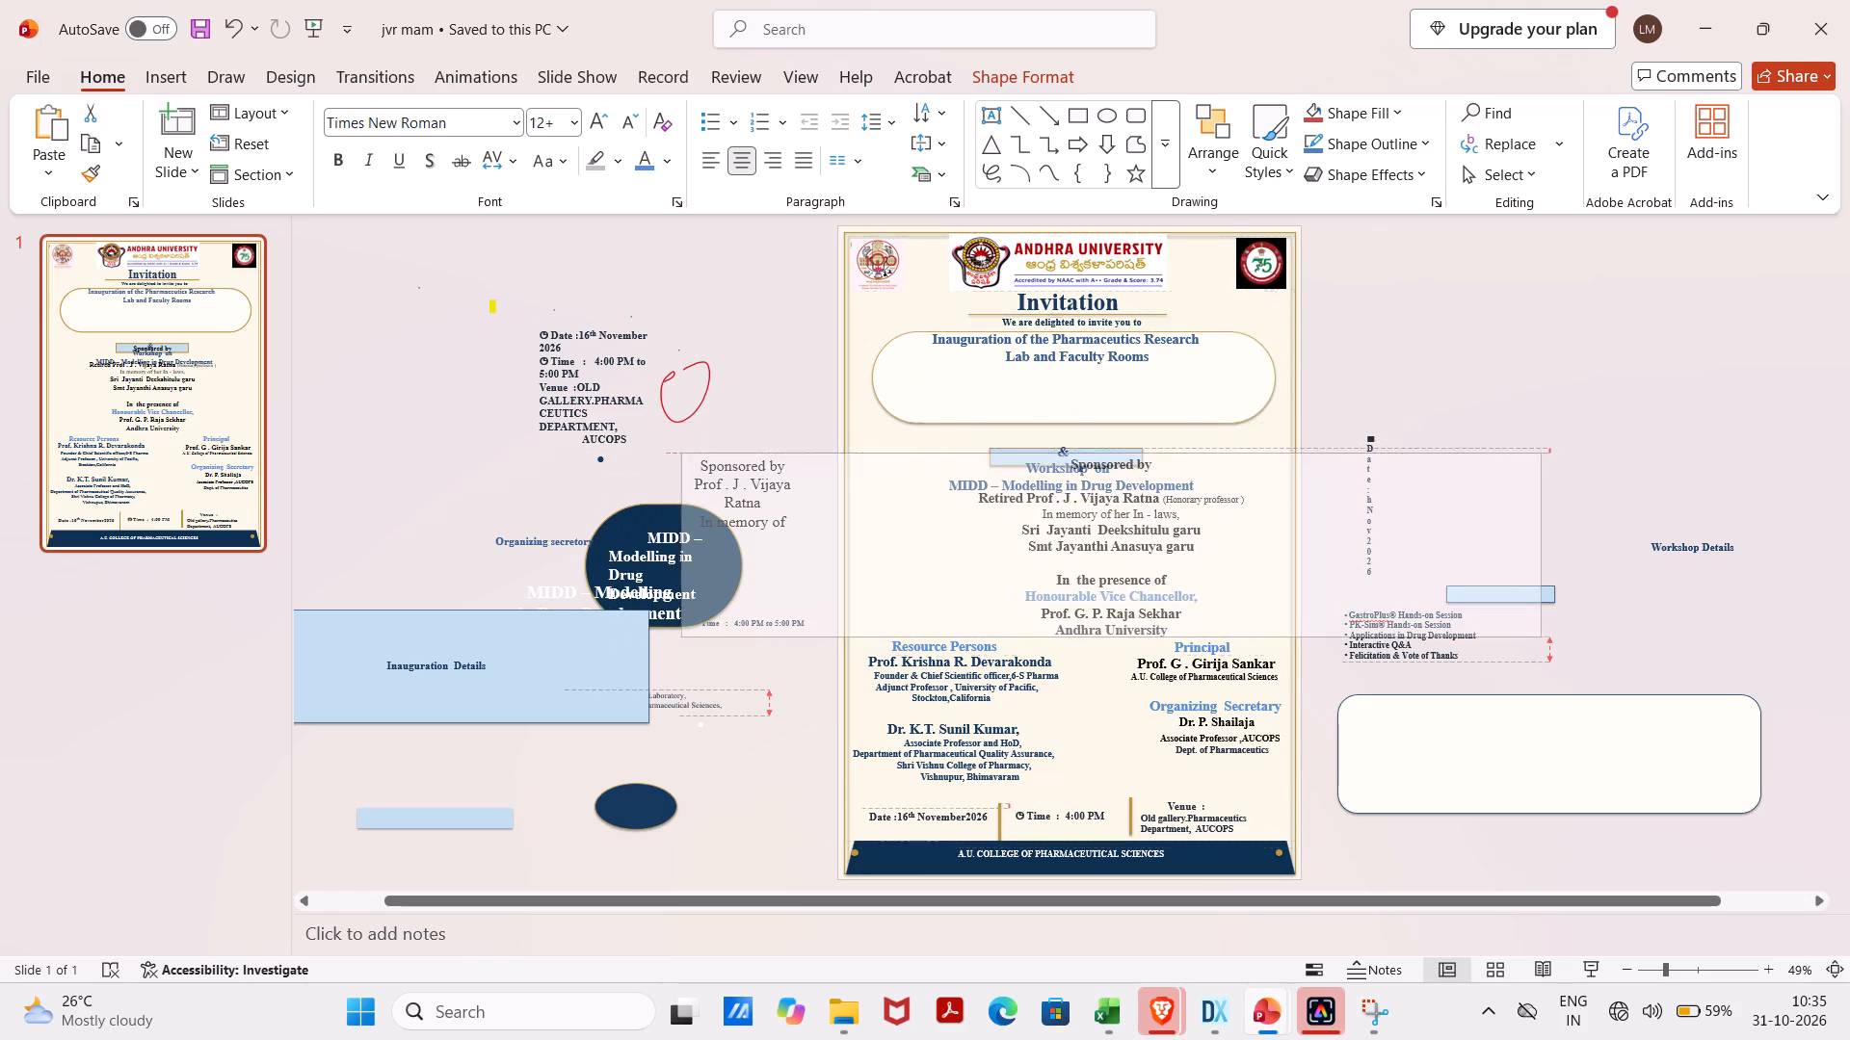
pyautogui.moveTo(693, 450); pyautogui.dragTo(1070, 457)
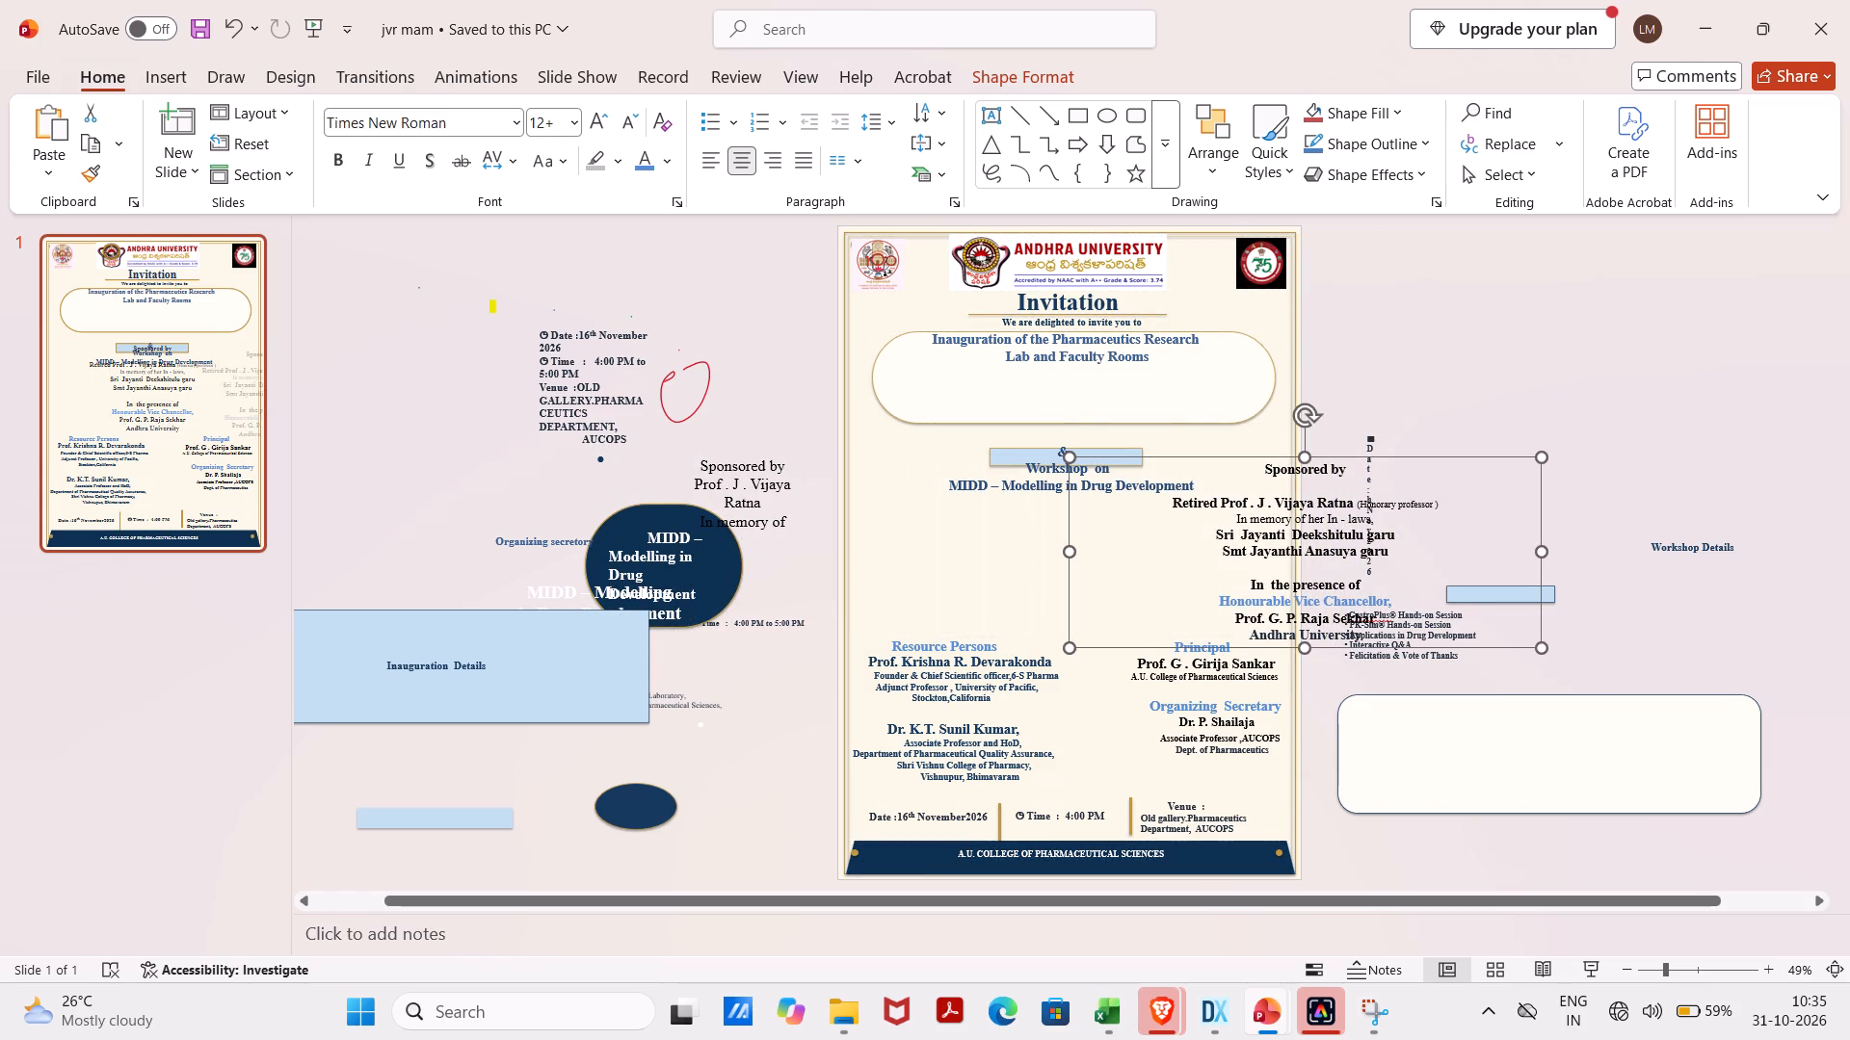
pyautogui.click(958, 482)
pyautogui.moveTo(910, 436); pyautogui.dragTo(900, 389)
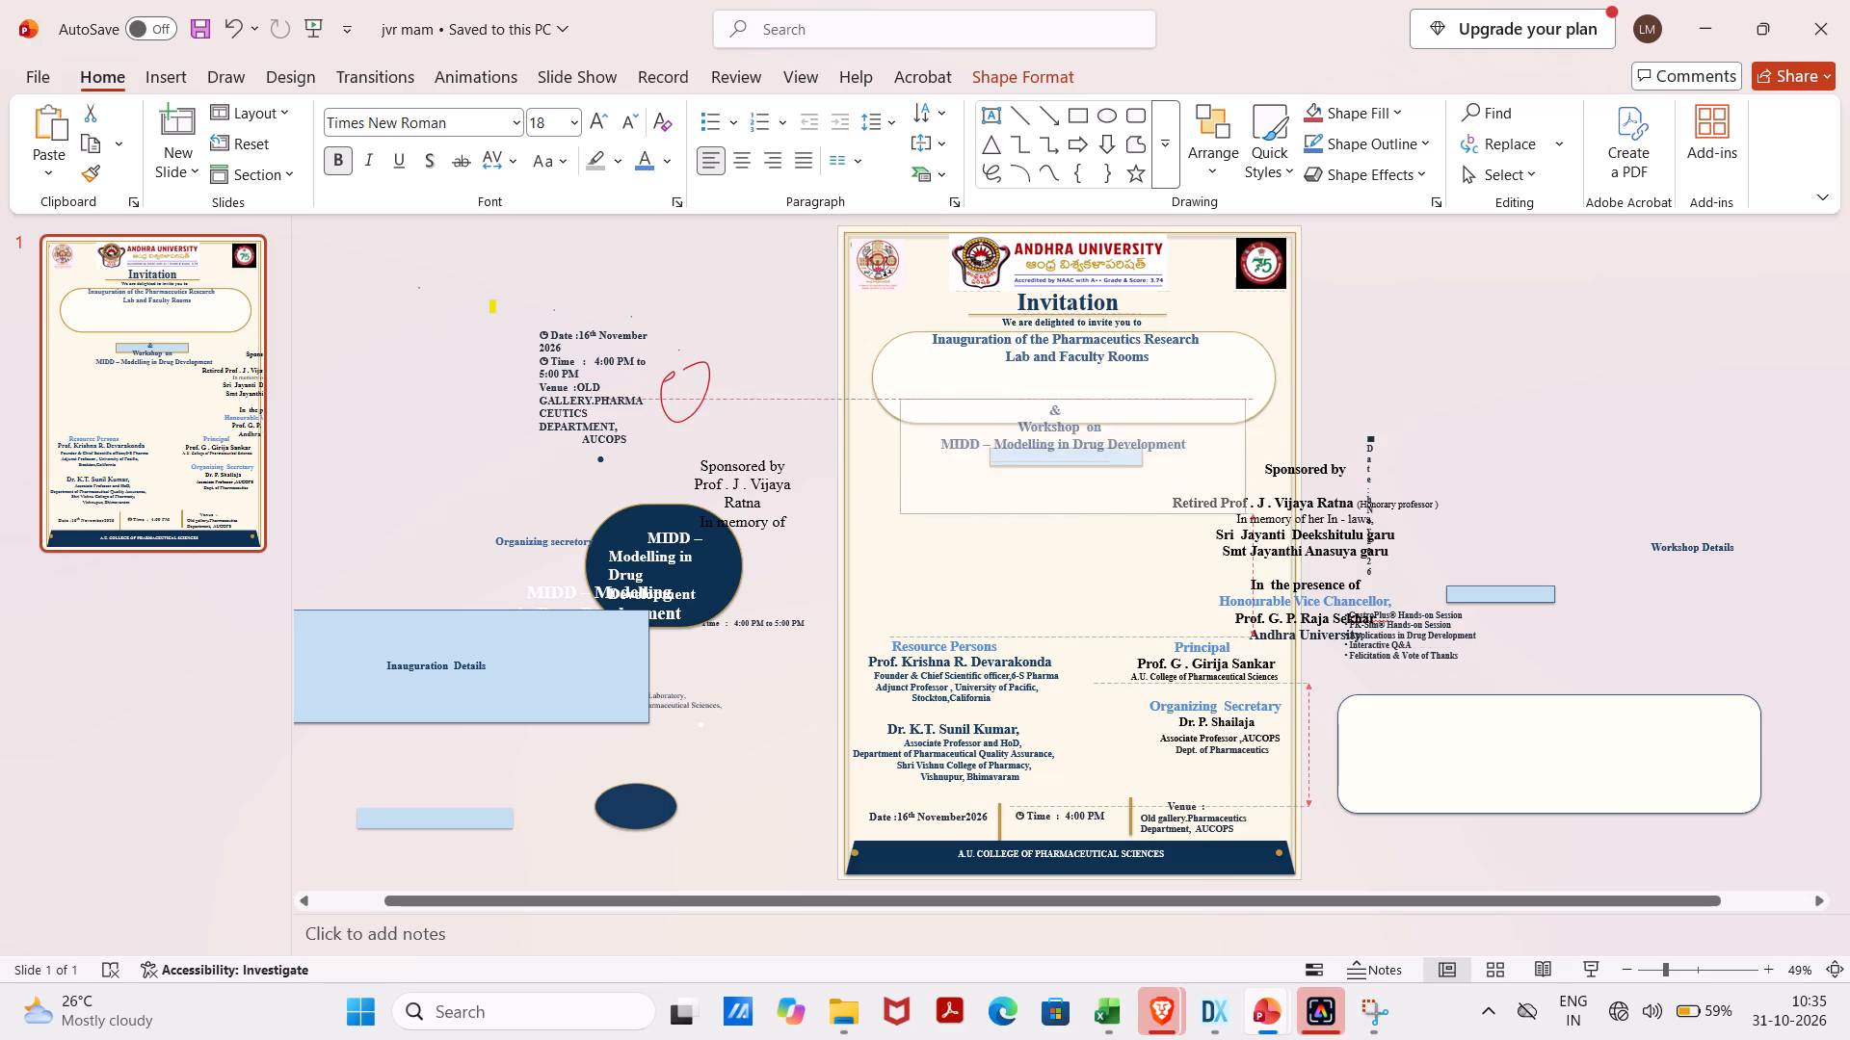
pyautogui.moveTo(900, 389); pyautogui.dragTo(905, 357)
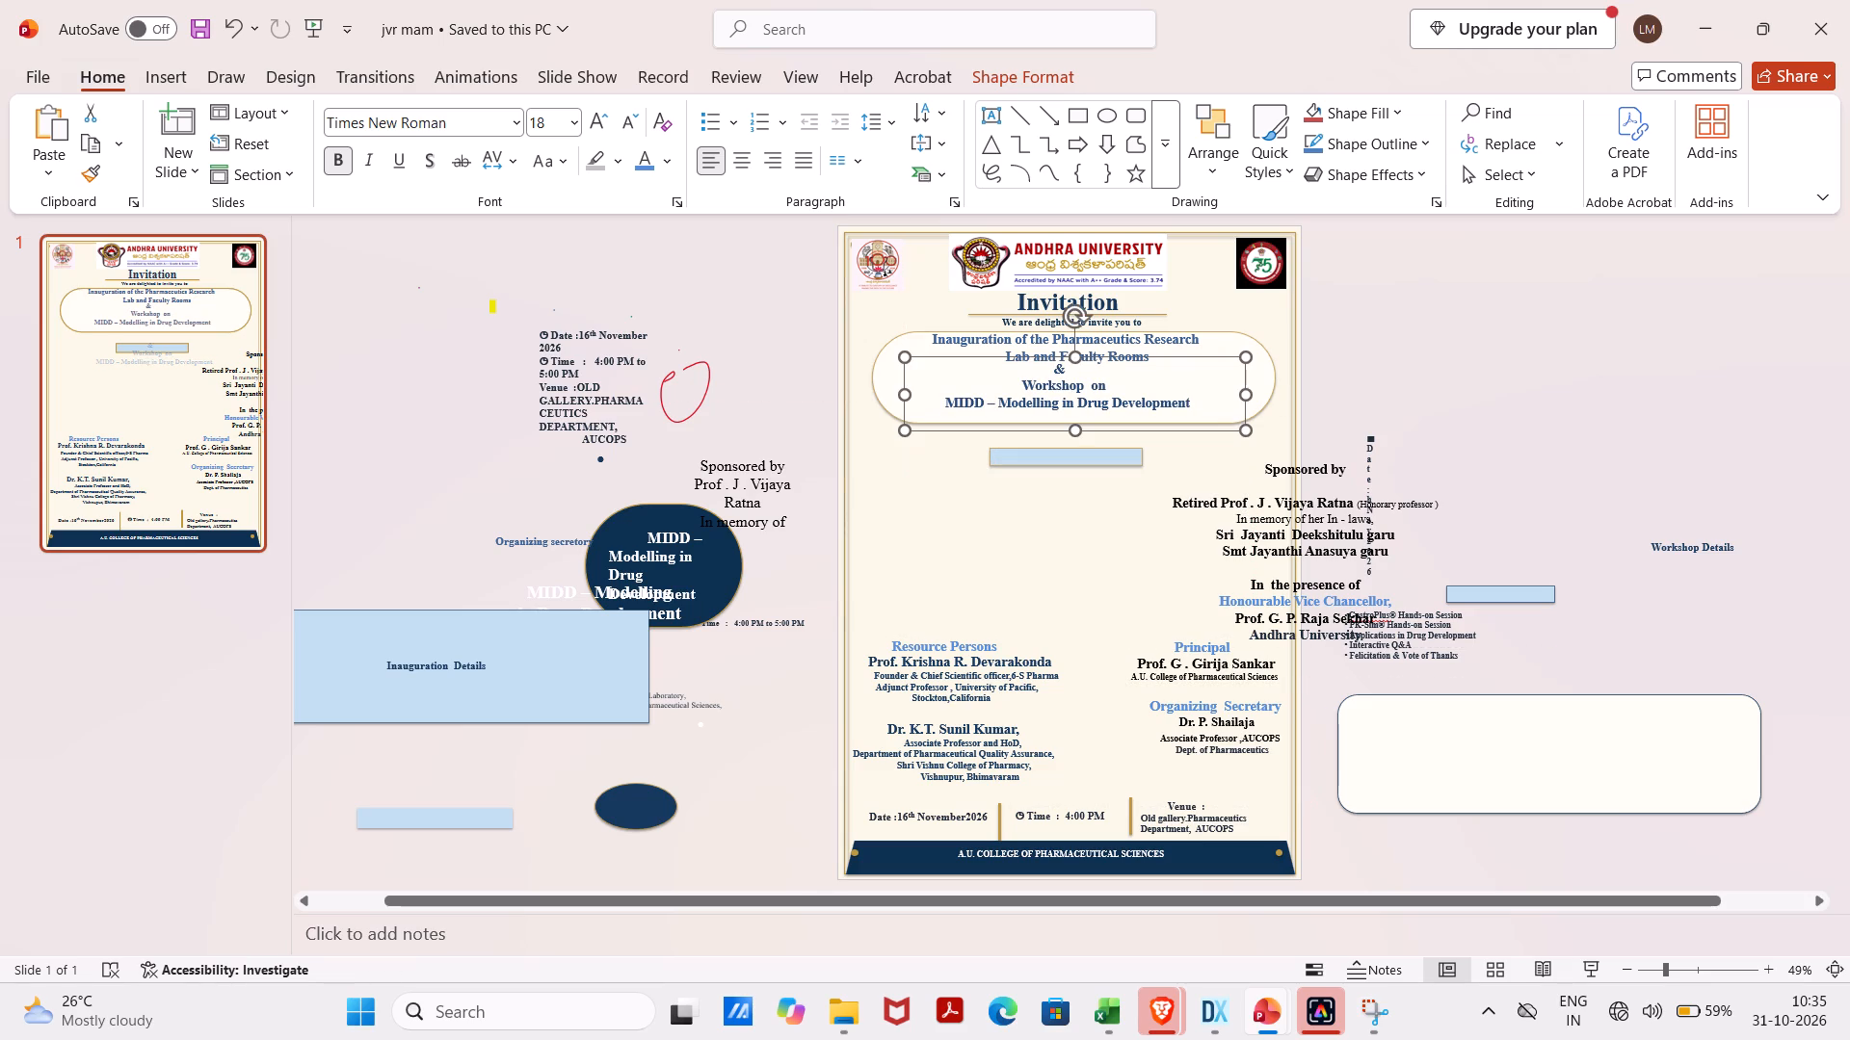
# Move the "Sponsored by" text block back onto the slide's centre, with its heading over the light-blue bar below the rounded frame.
pyautogui.click(1257, 549)
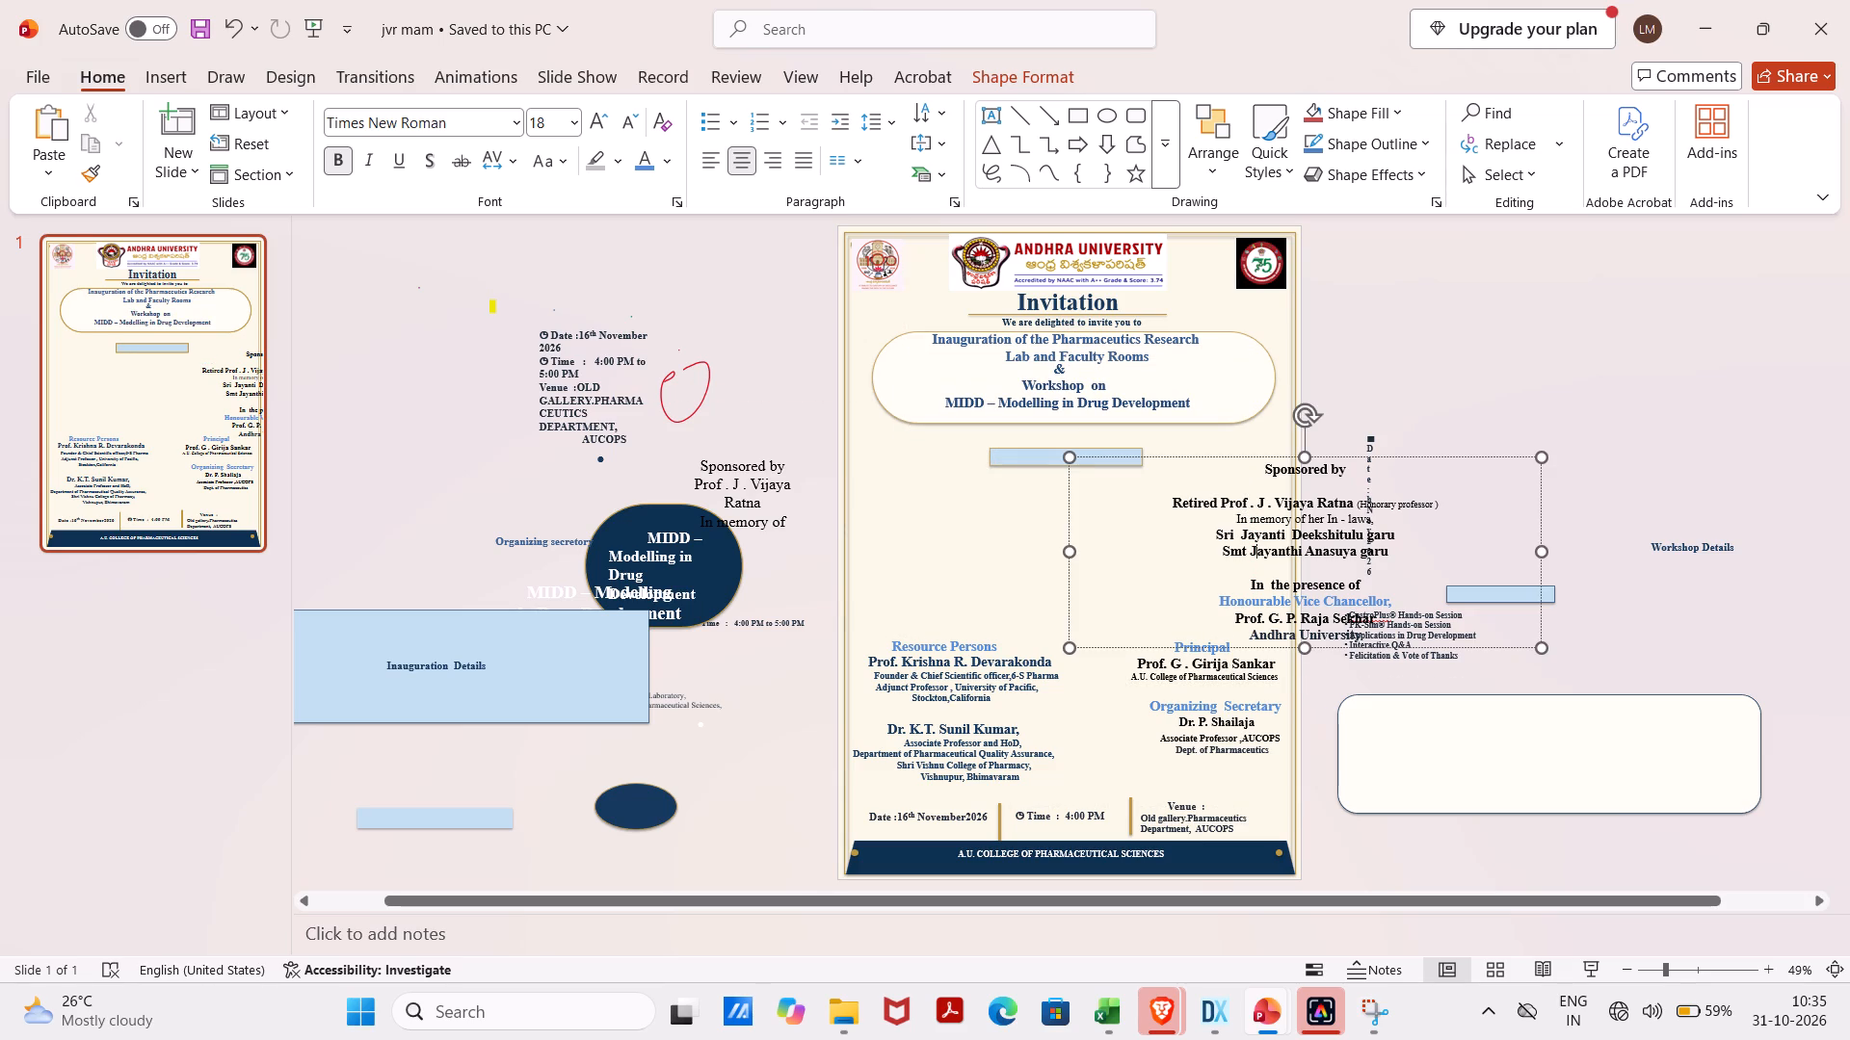
pyautogui.moveTo(1066, 461); pyautogui.dragTo(773, 448)
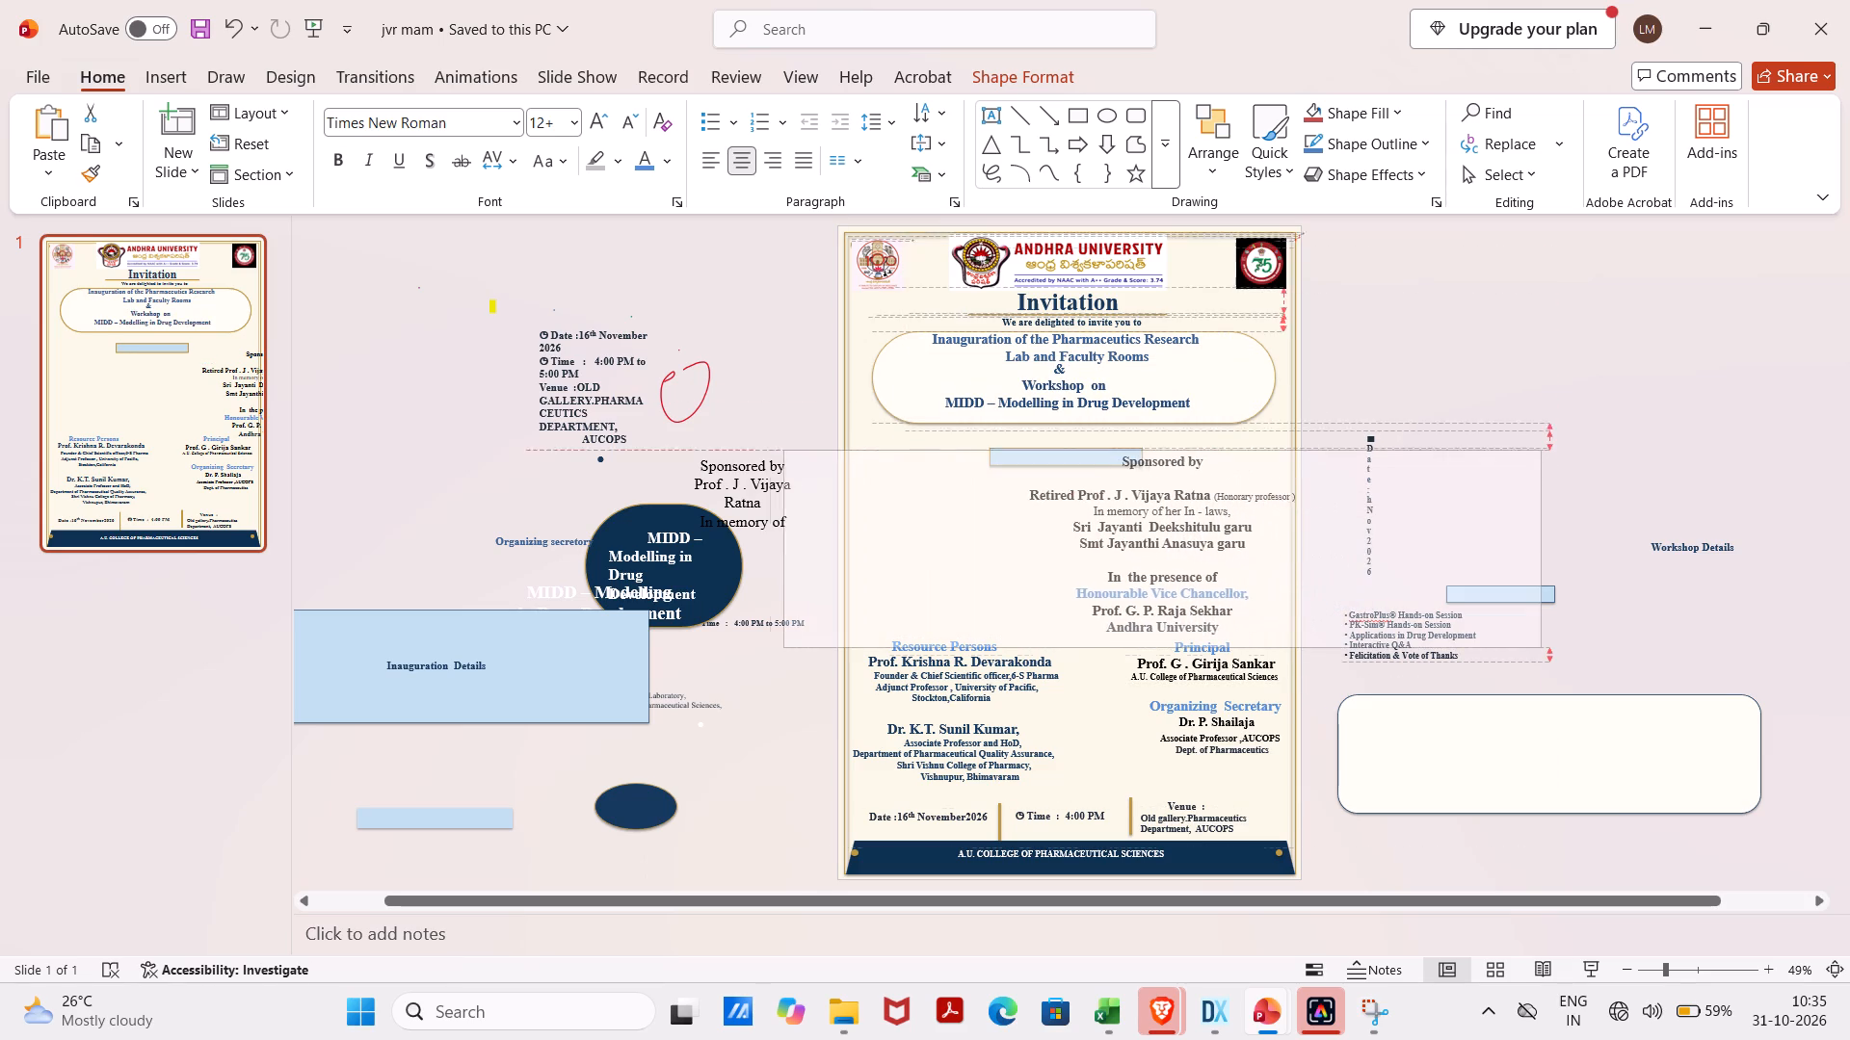
pyautogui.moveTo(773, 448); pyautogui.dragTo(624, 449)
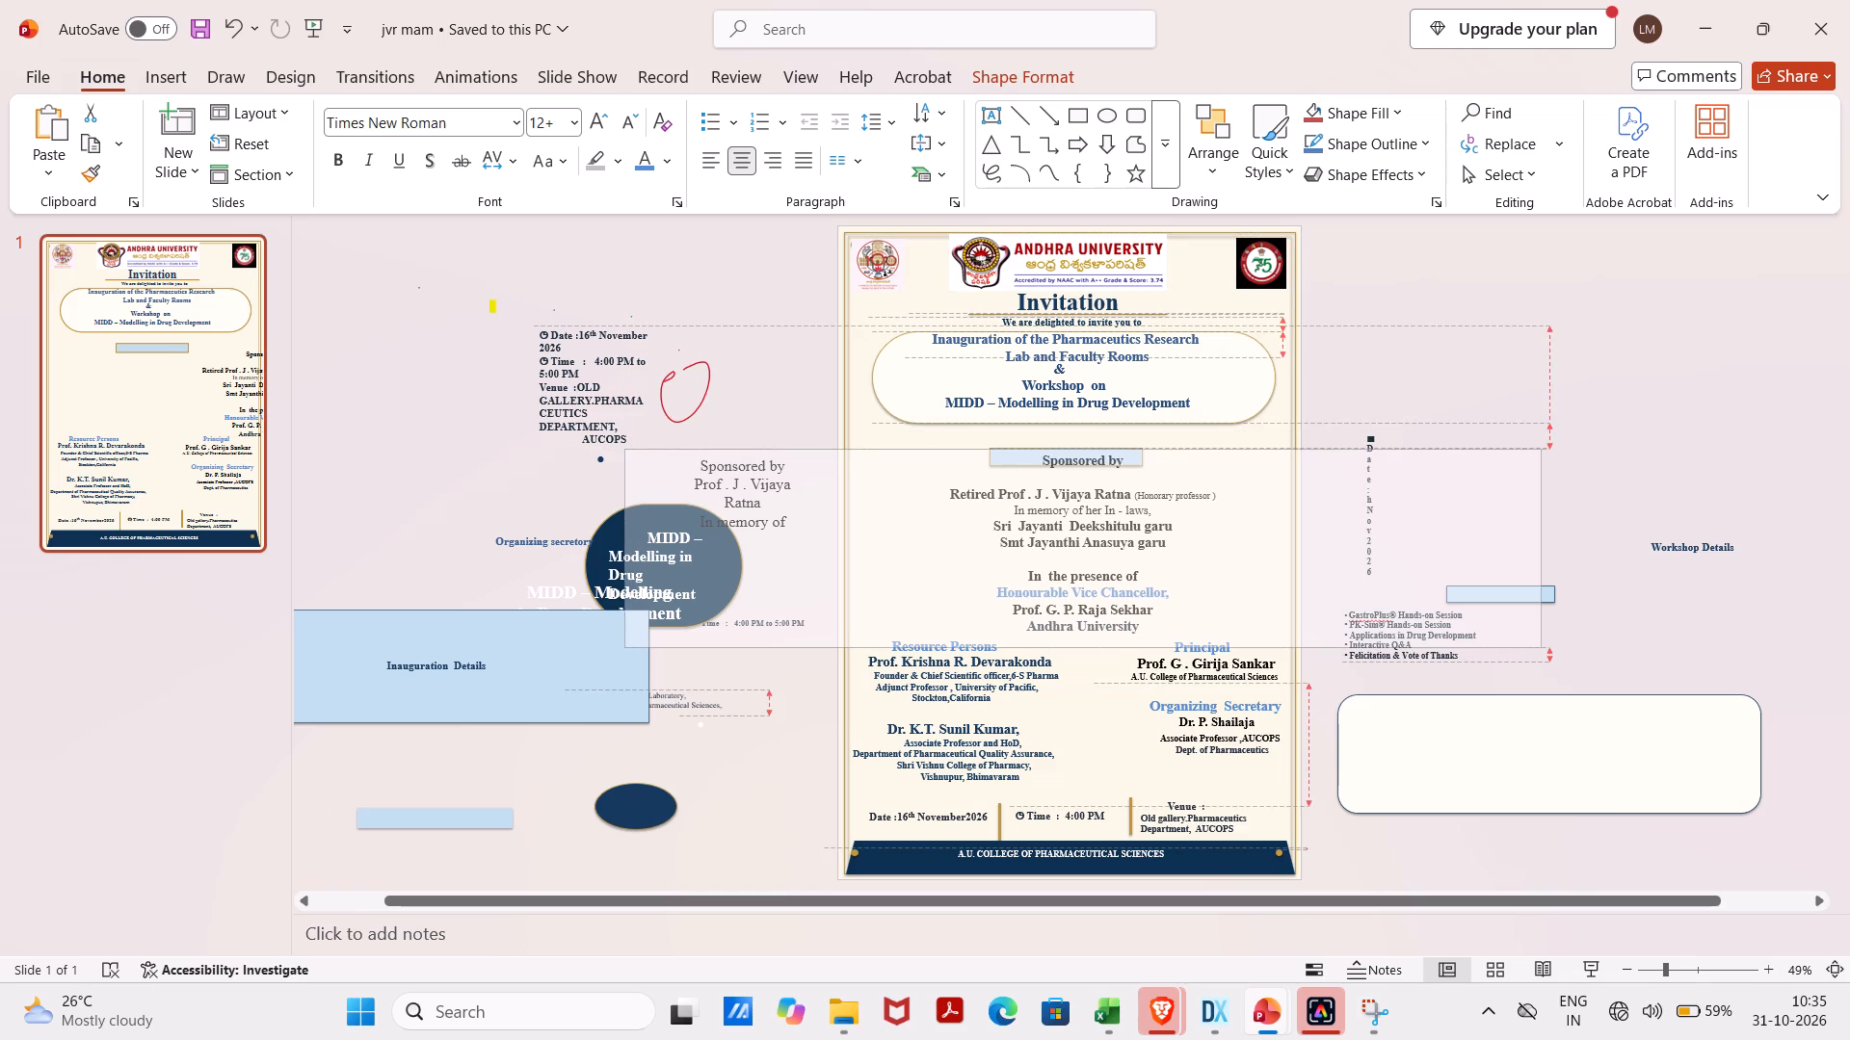
pyautogui.moveTo(624, 449); pyautogui.dragTo(600, 447)
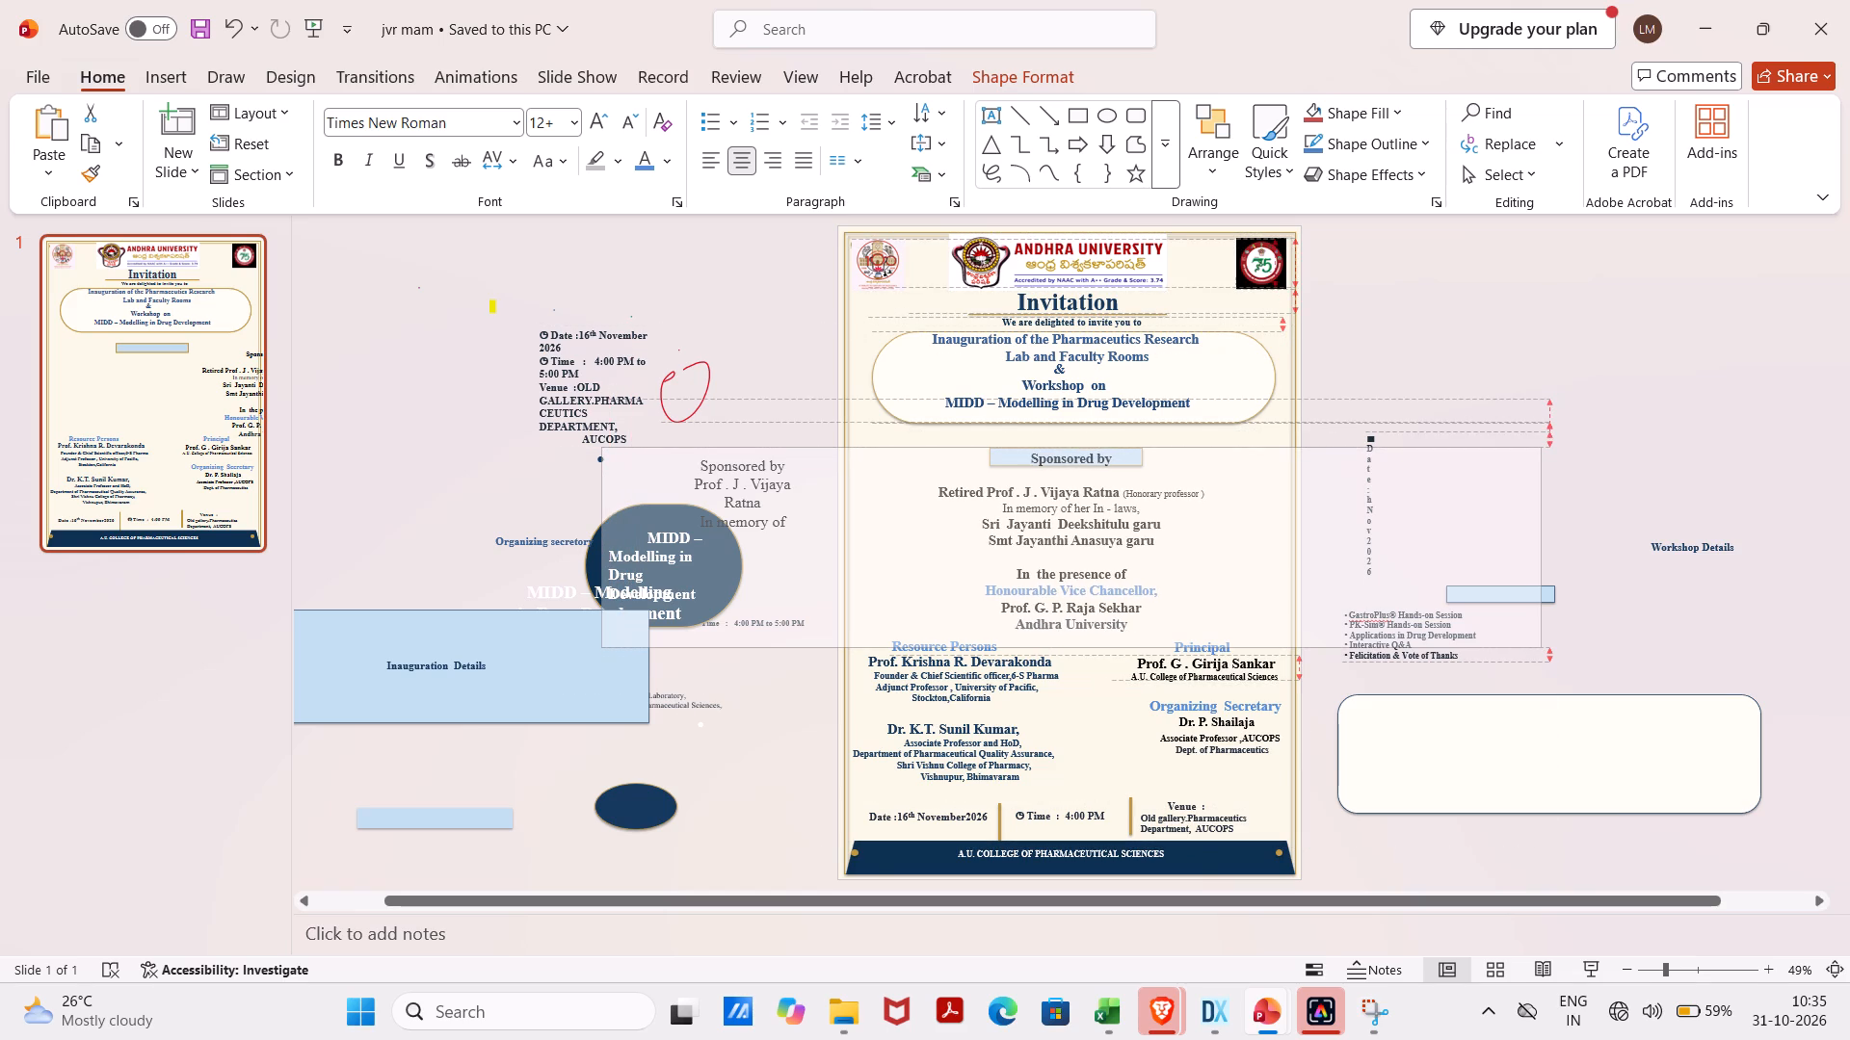
pyautogui.moveTo(600, 447); pyautogui.dragTo(602, 448)
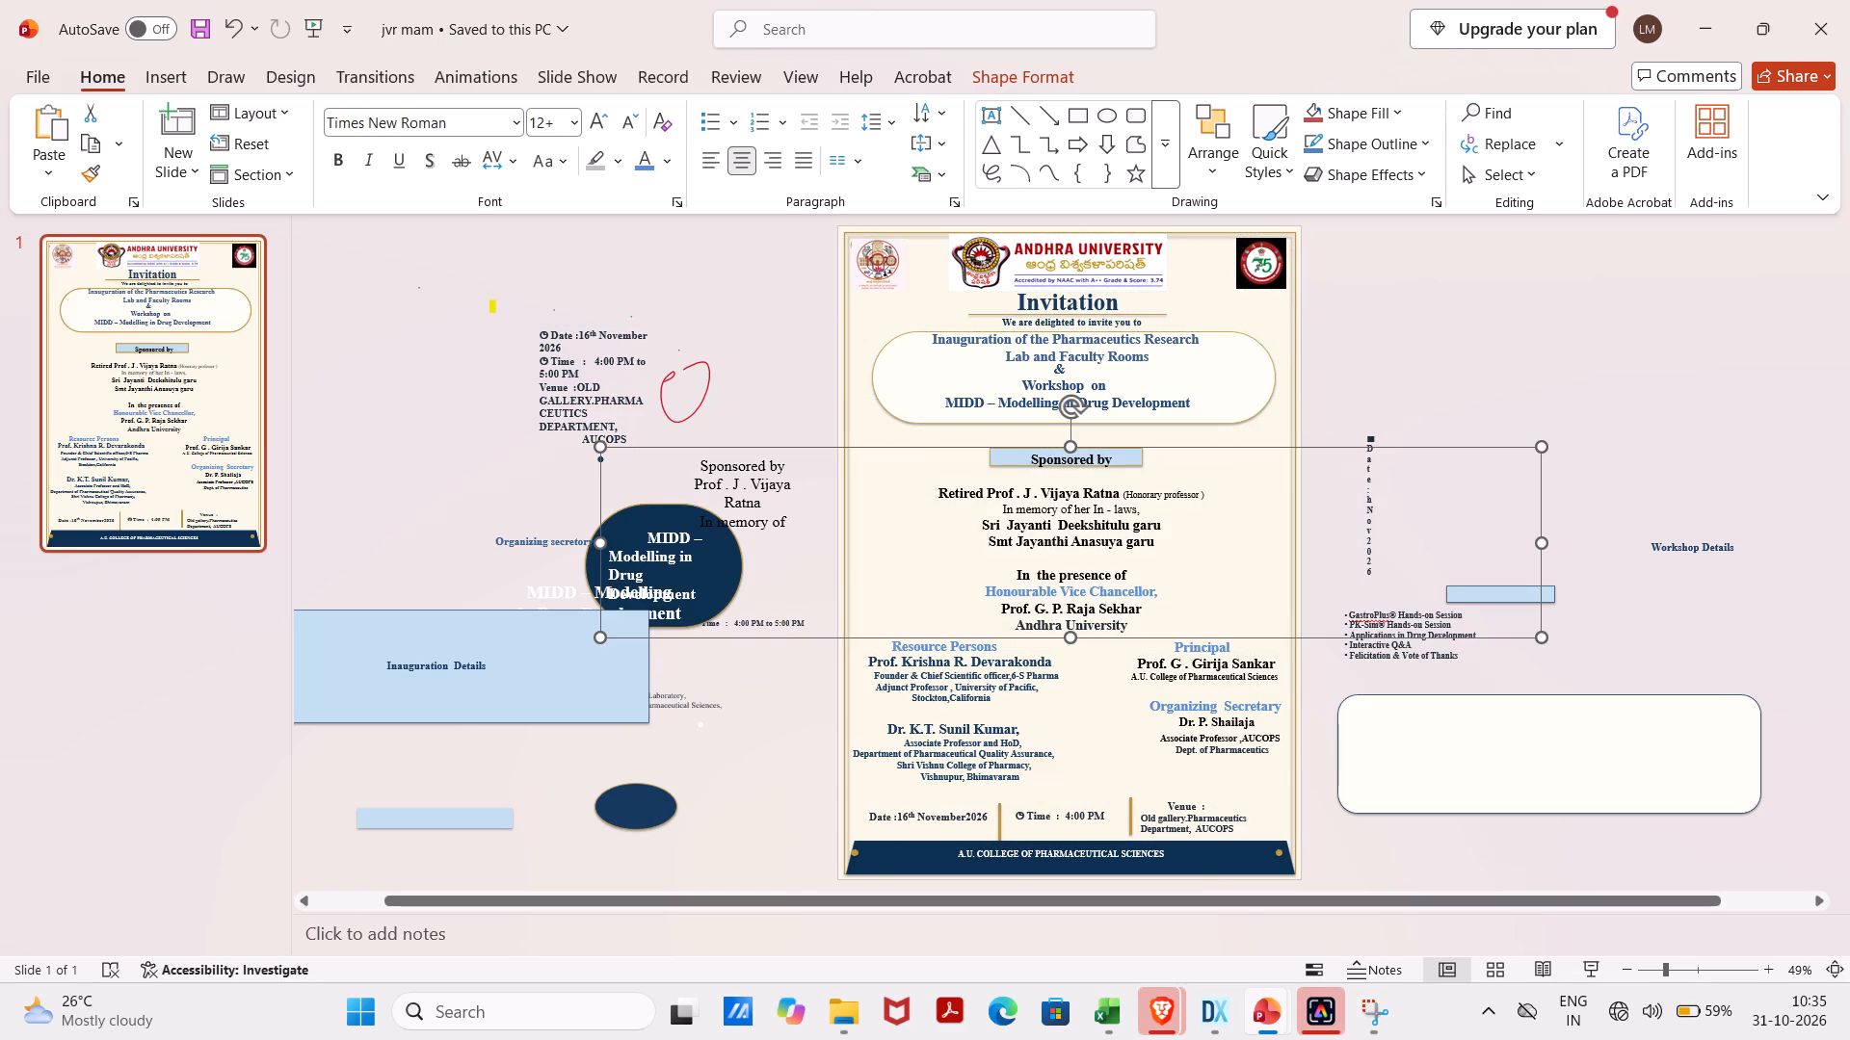
pyautogui.moveTo(1071, 446); pyautogui.dragTo(1065, 438)
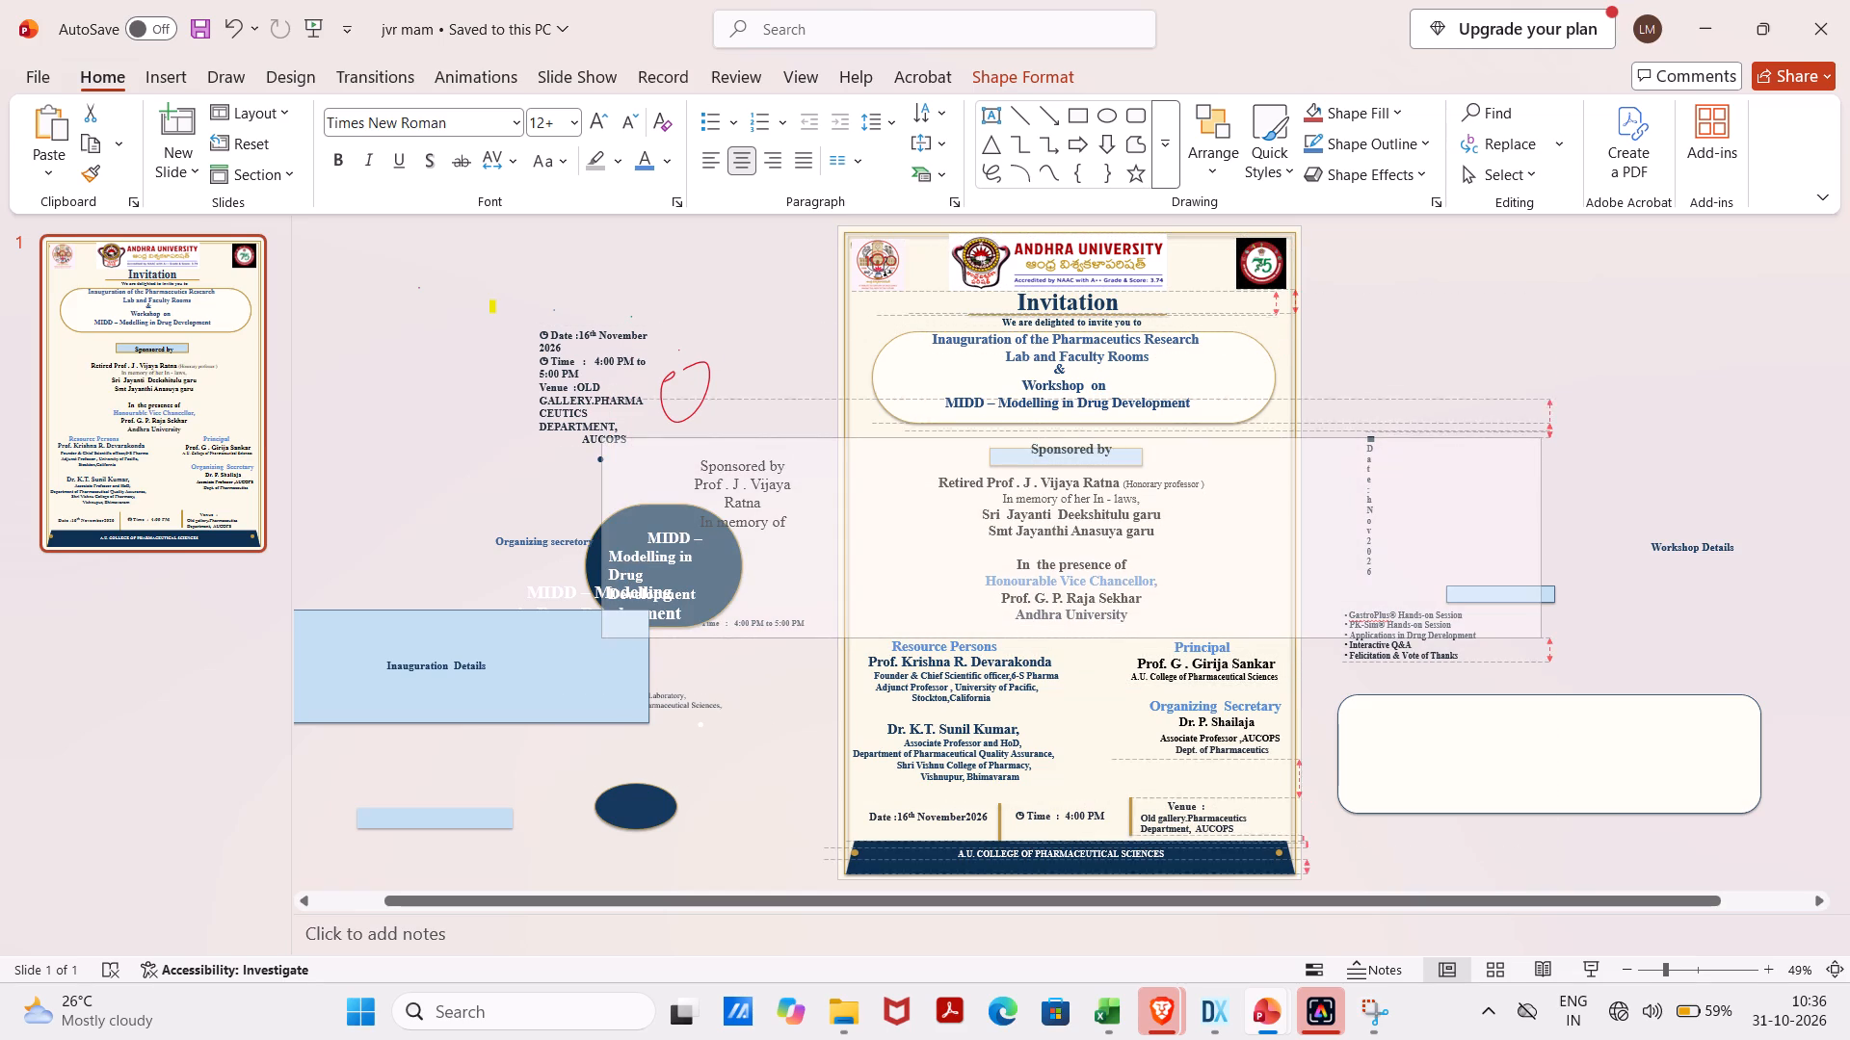
pyautogui.moveTo(1065, 438); pyautogui.dragTo(1054, 446)
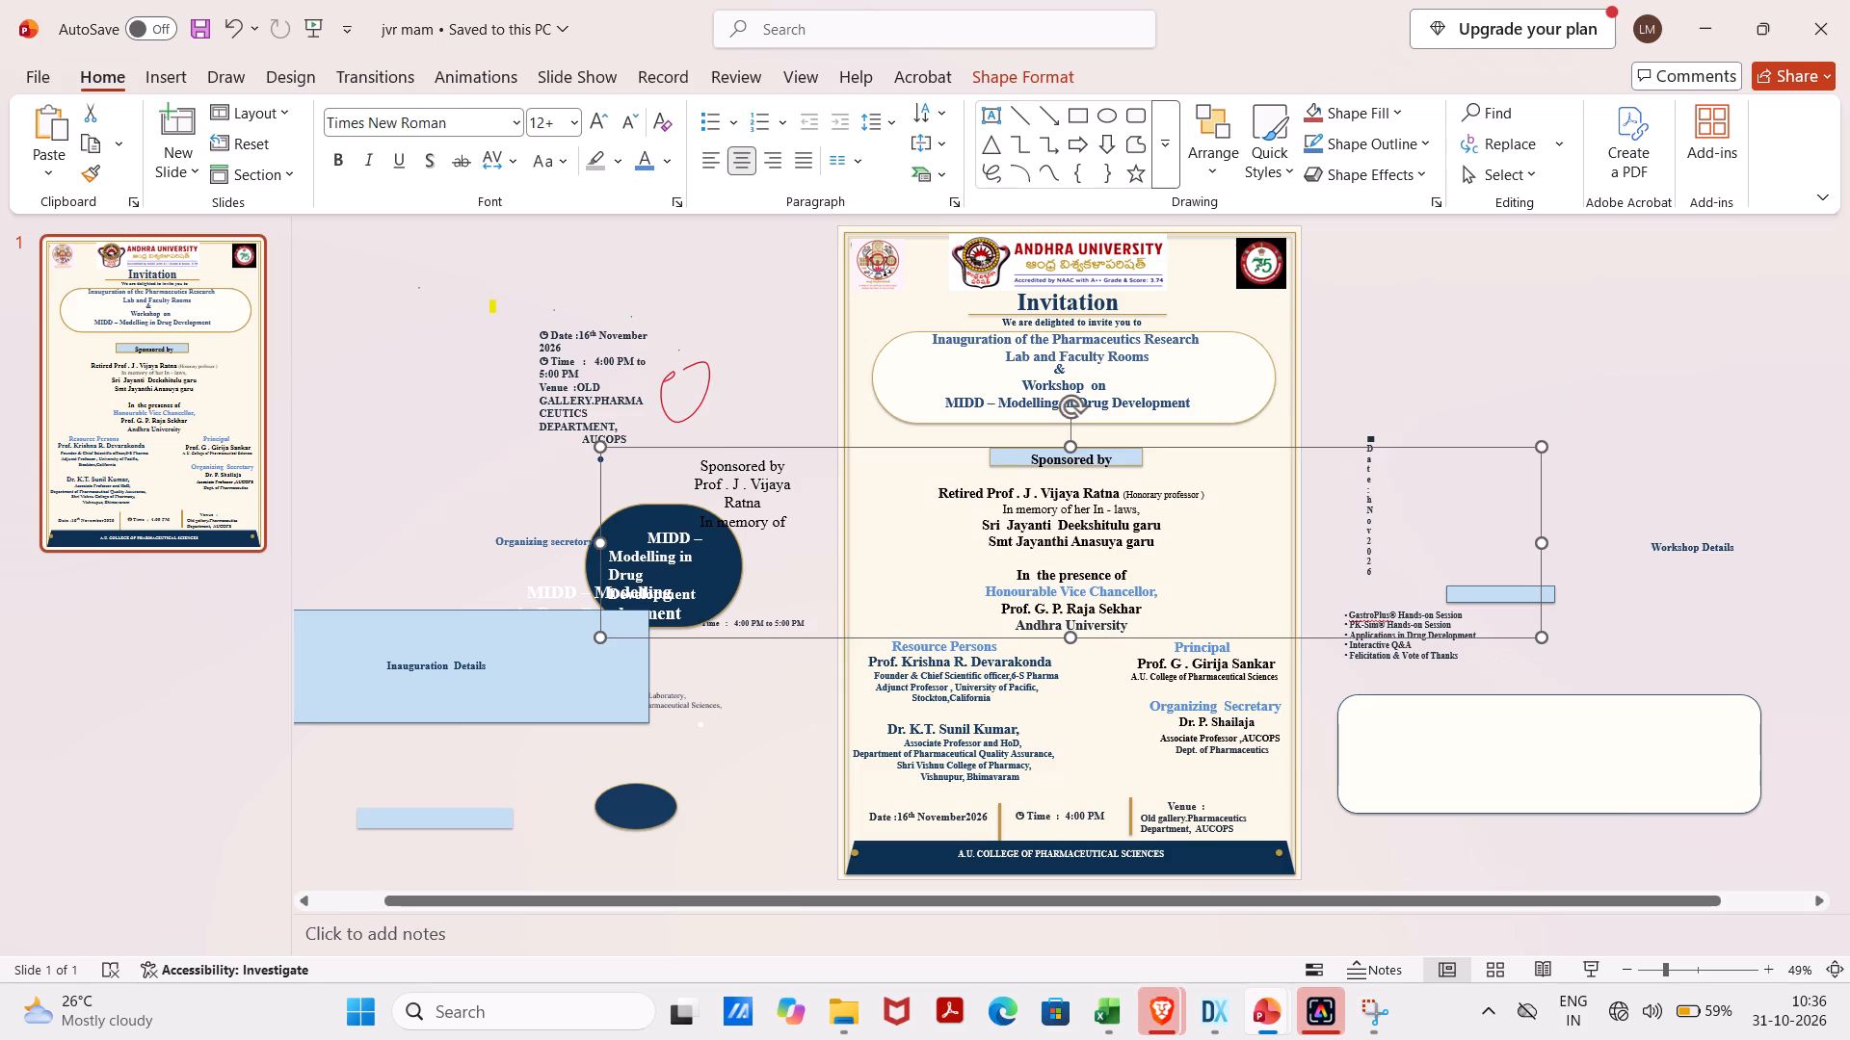
pyautogui.click(1439, 373)
# Enlarge the rounded title frame downward and slightly wider, making its lower edge reach just above the "Sponsored by" bar.
pyautogui.click(1260, 392)
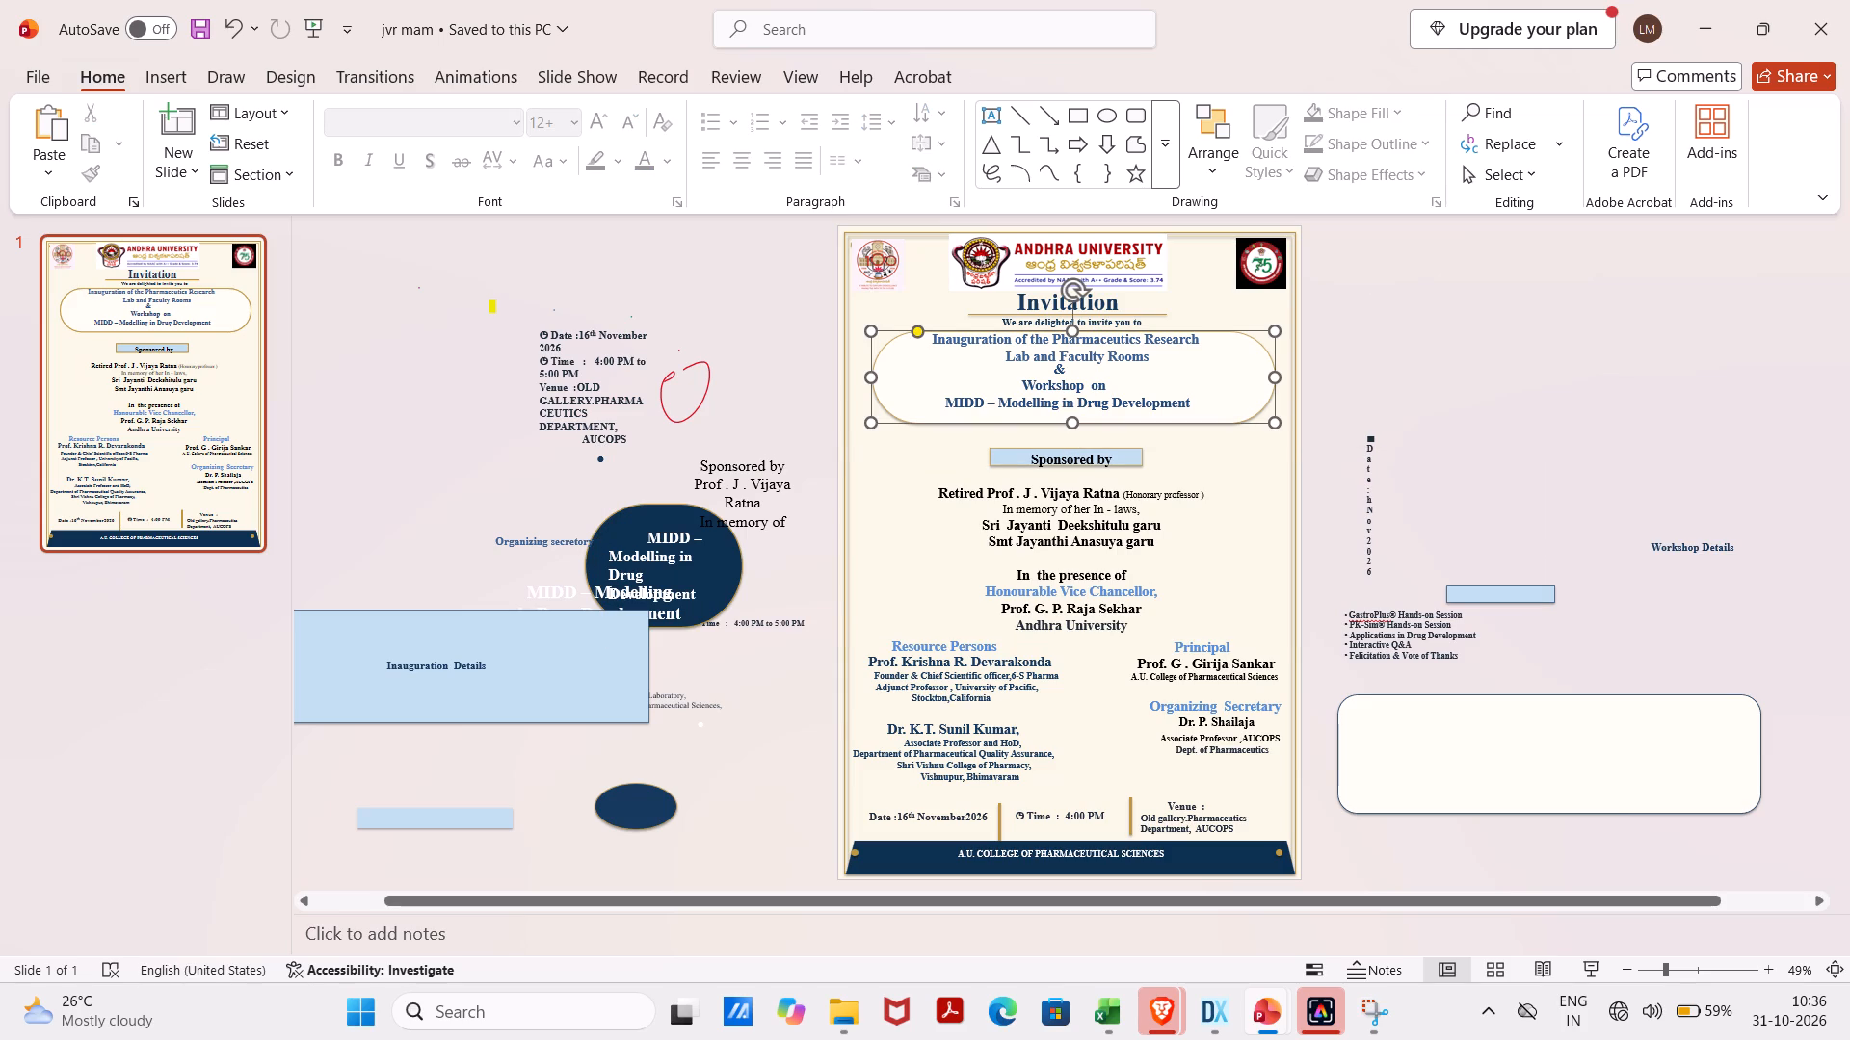
pyautogui.moveTo(1274, 422); pyautogui.dragTo(1277, 425)
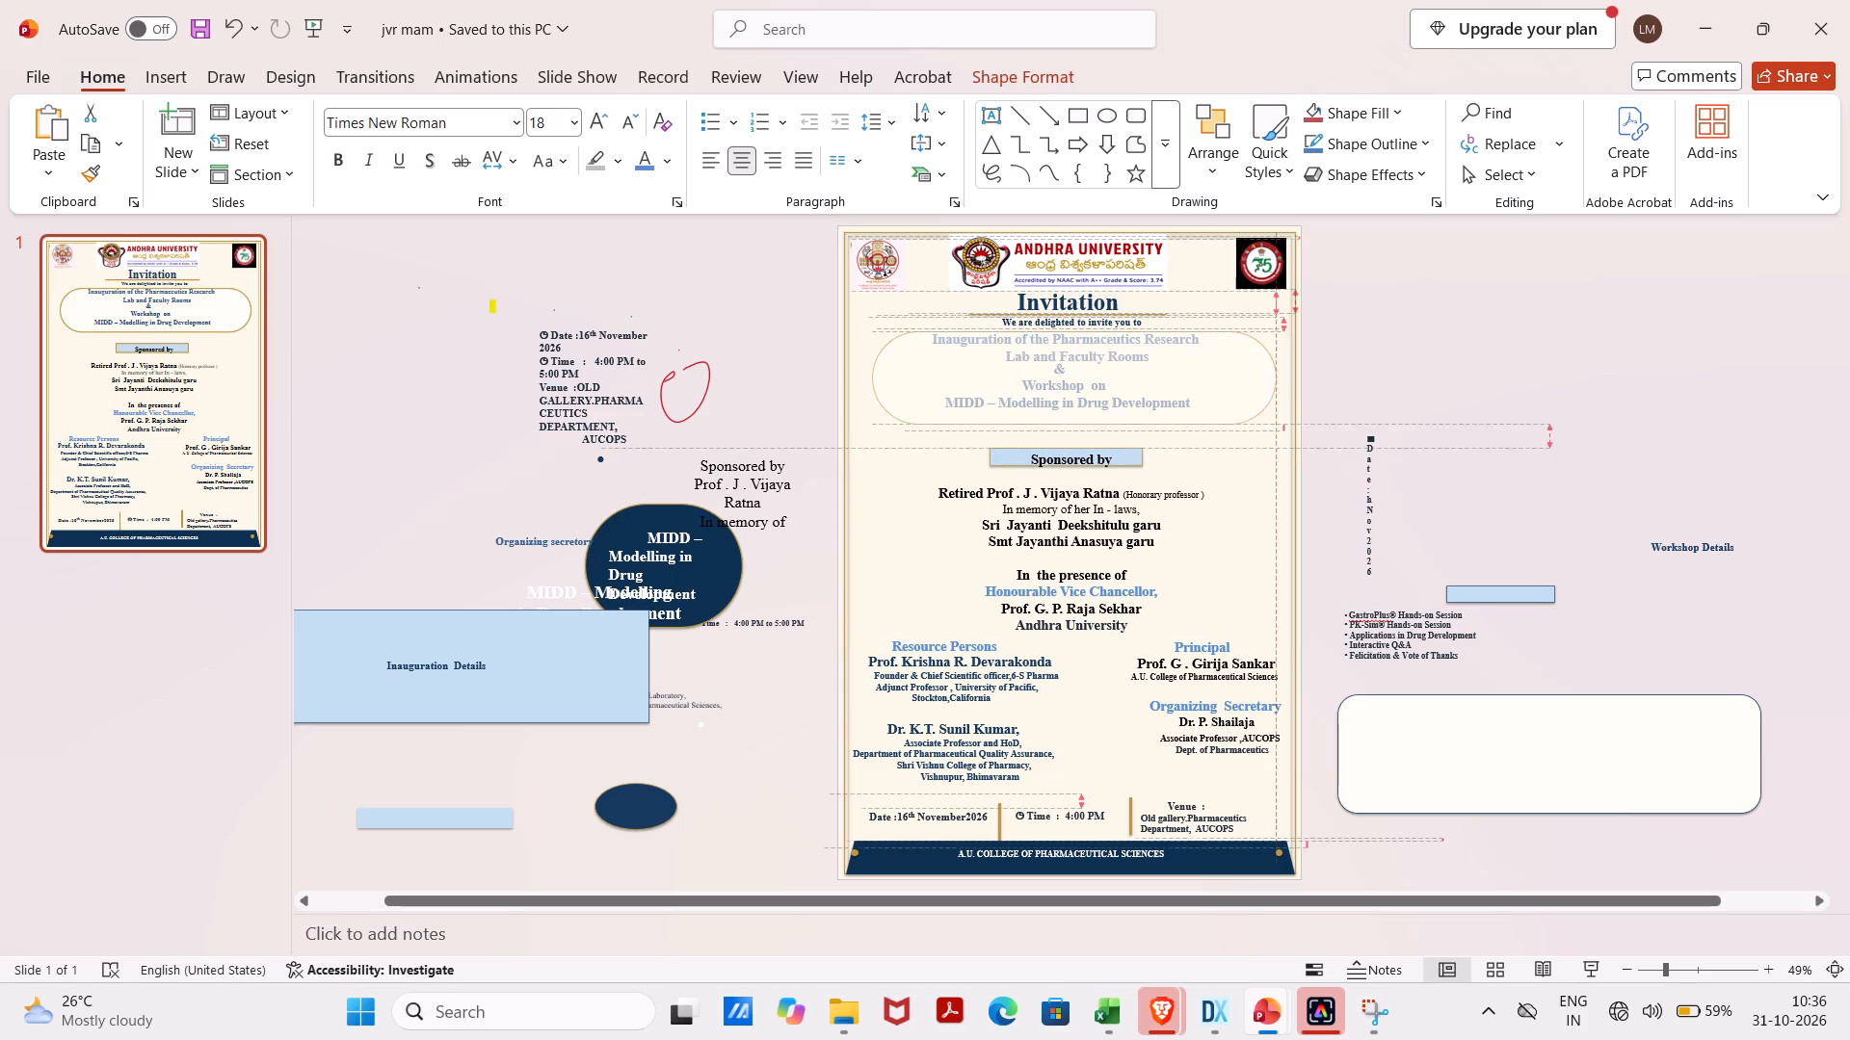
pyautogui.moveTo(1277, 425); pyautogui.dragTo(1287, 443)
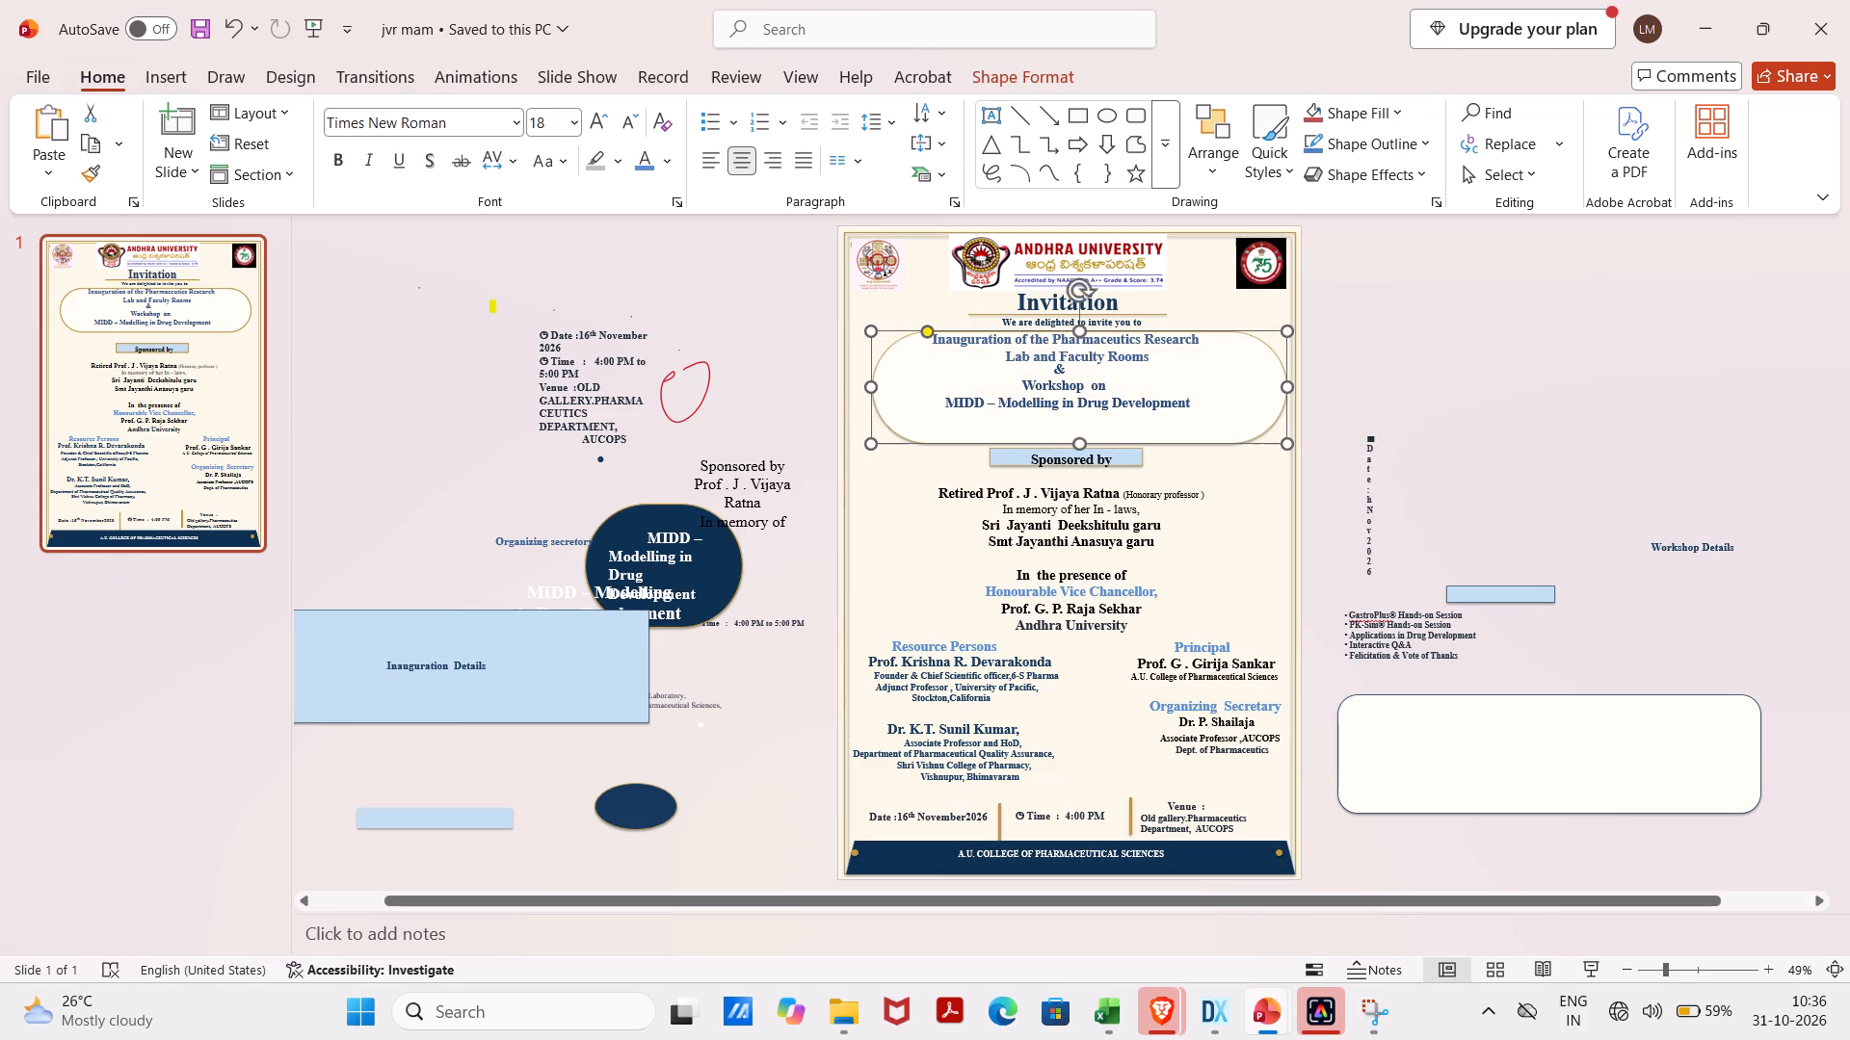
pyautogui.click(1440, 389)
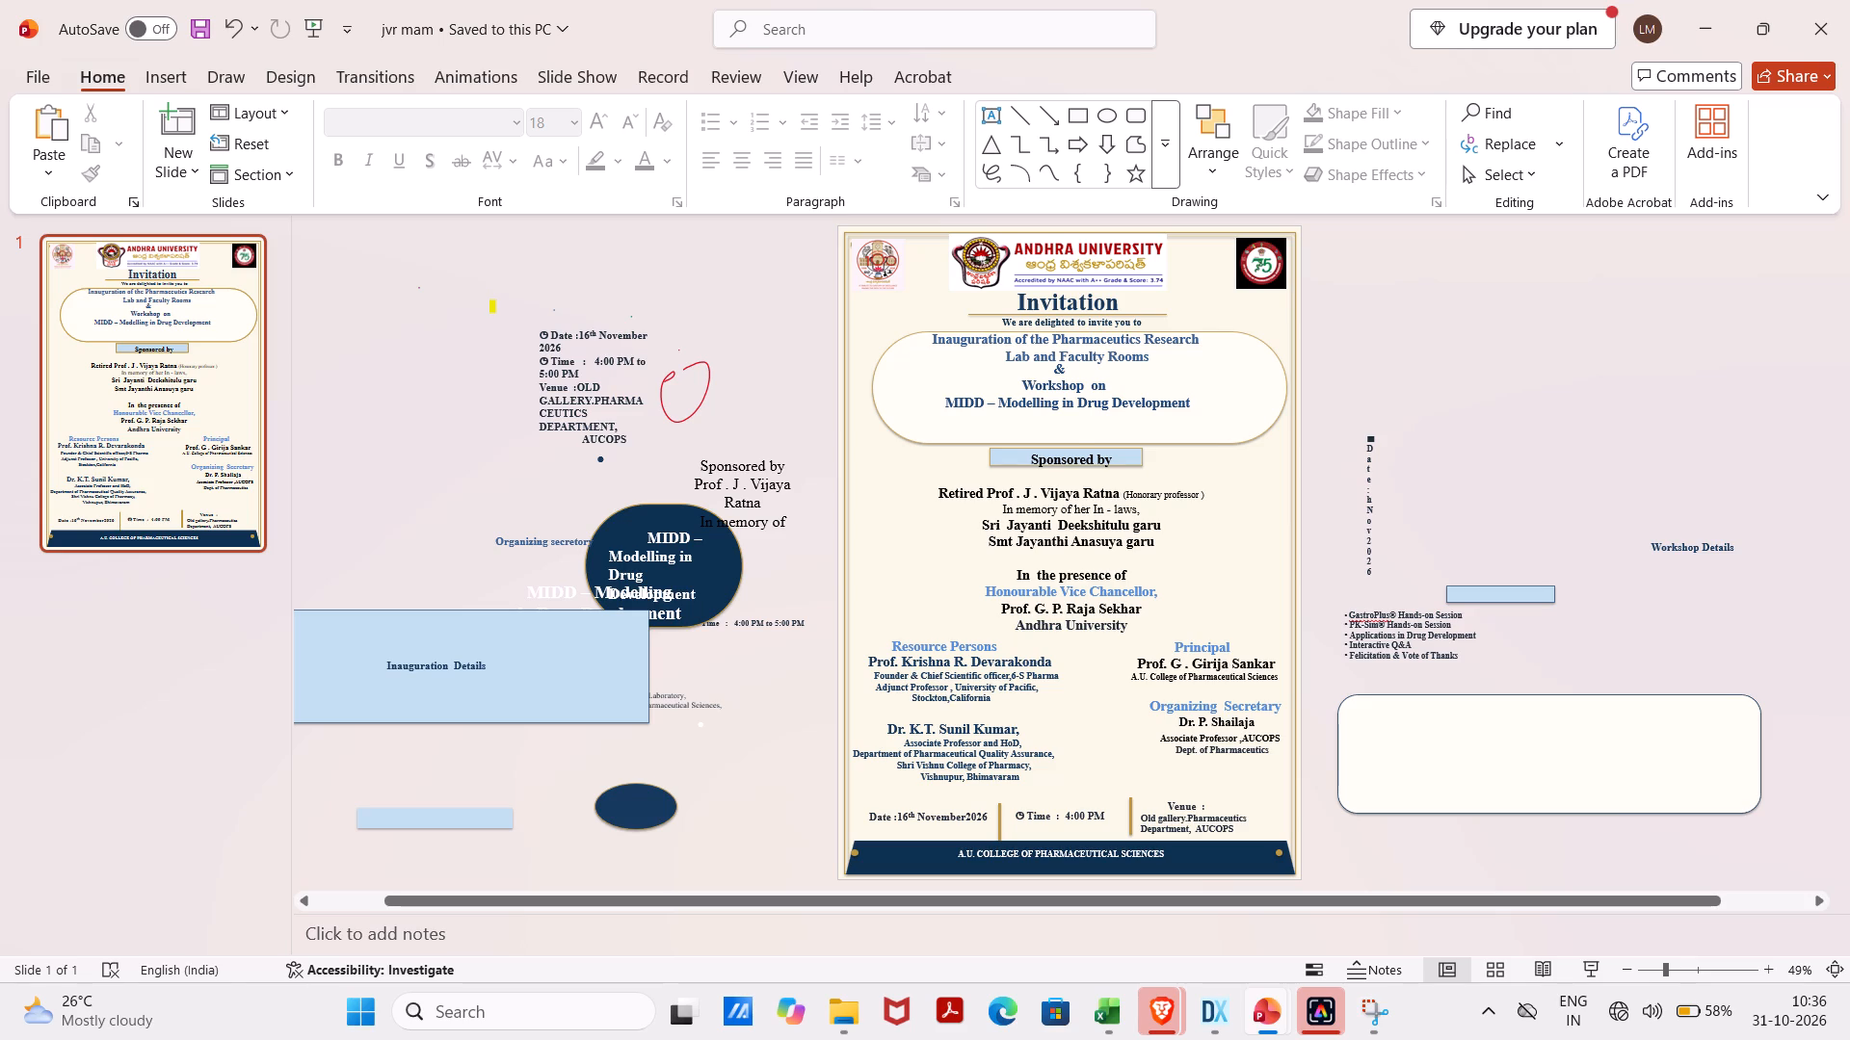
# Add a new line reading "in" under "MIDD – Modelling in Drug Development", indented with spaces to sit centred.
pyautogui.click(1191, 405)
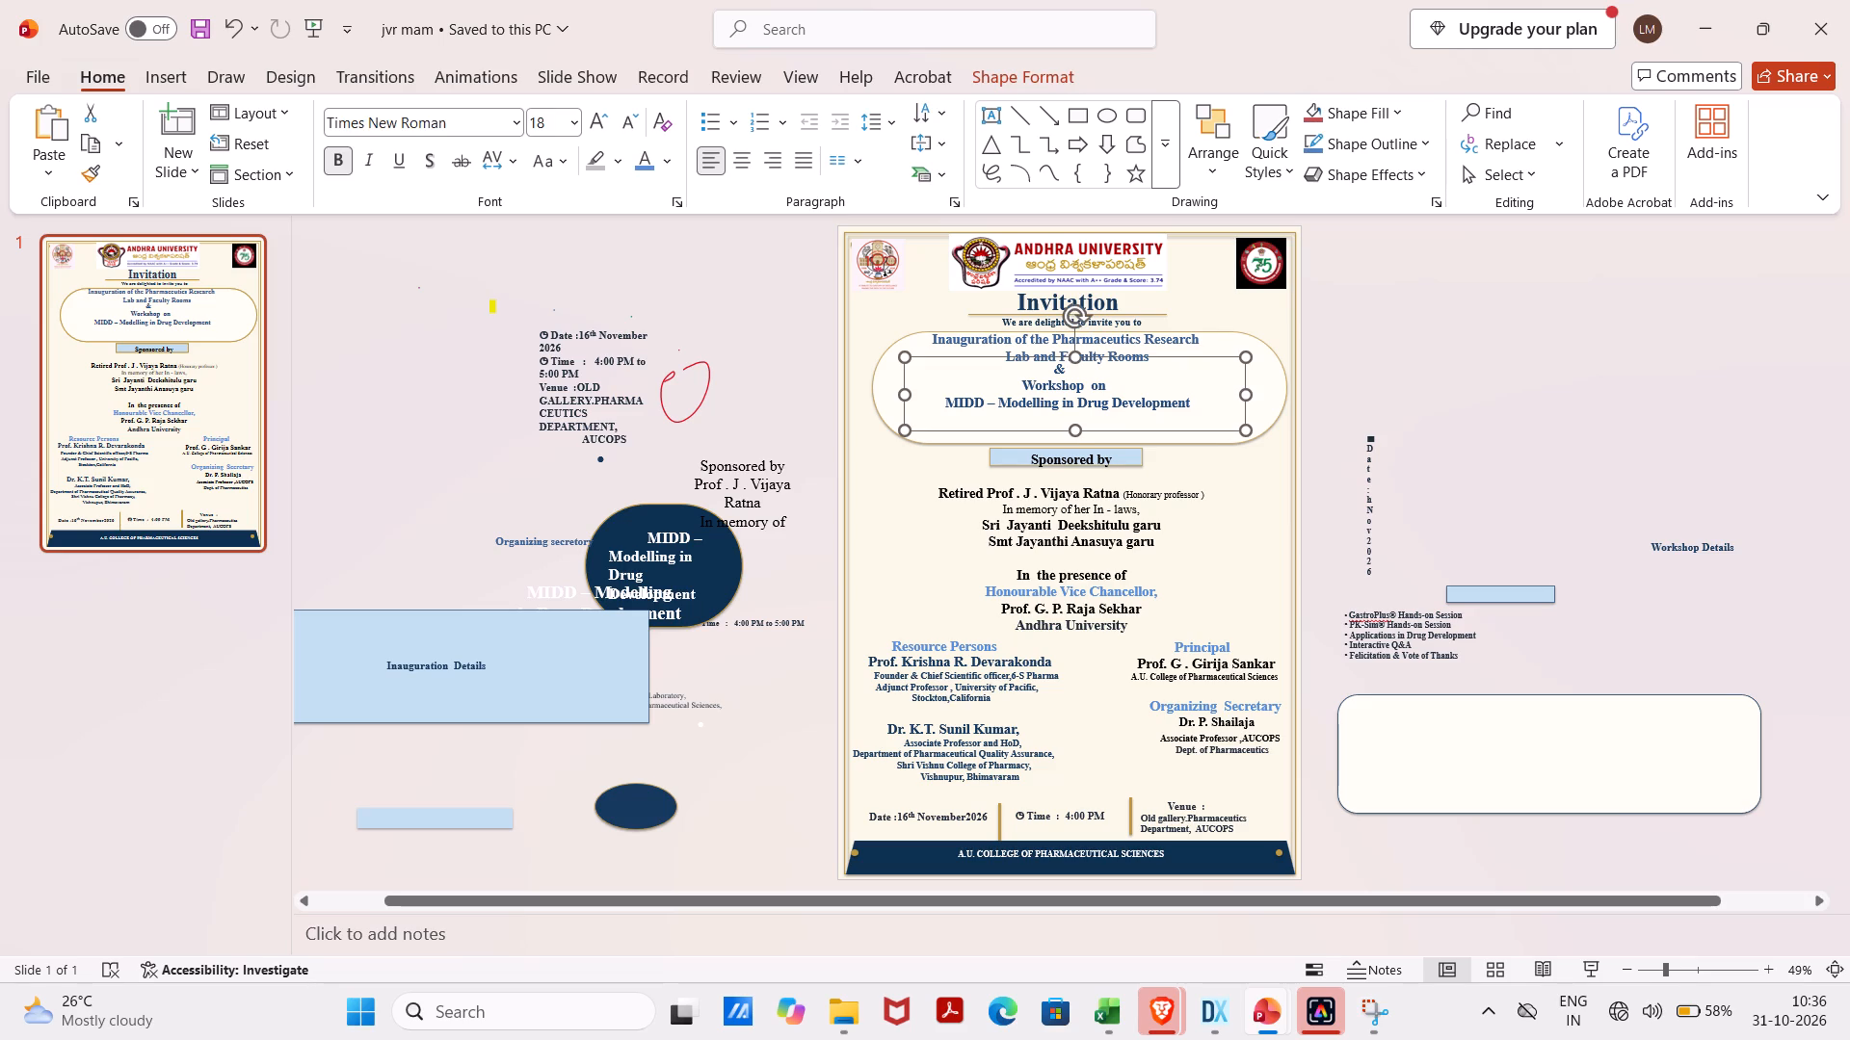
pyautogui.click(1189, 403)
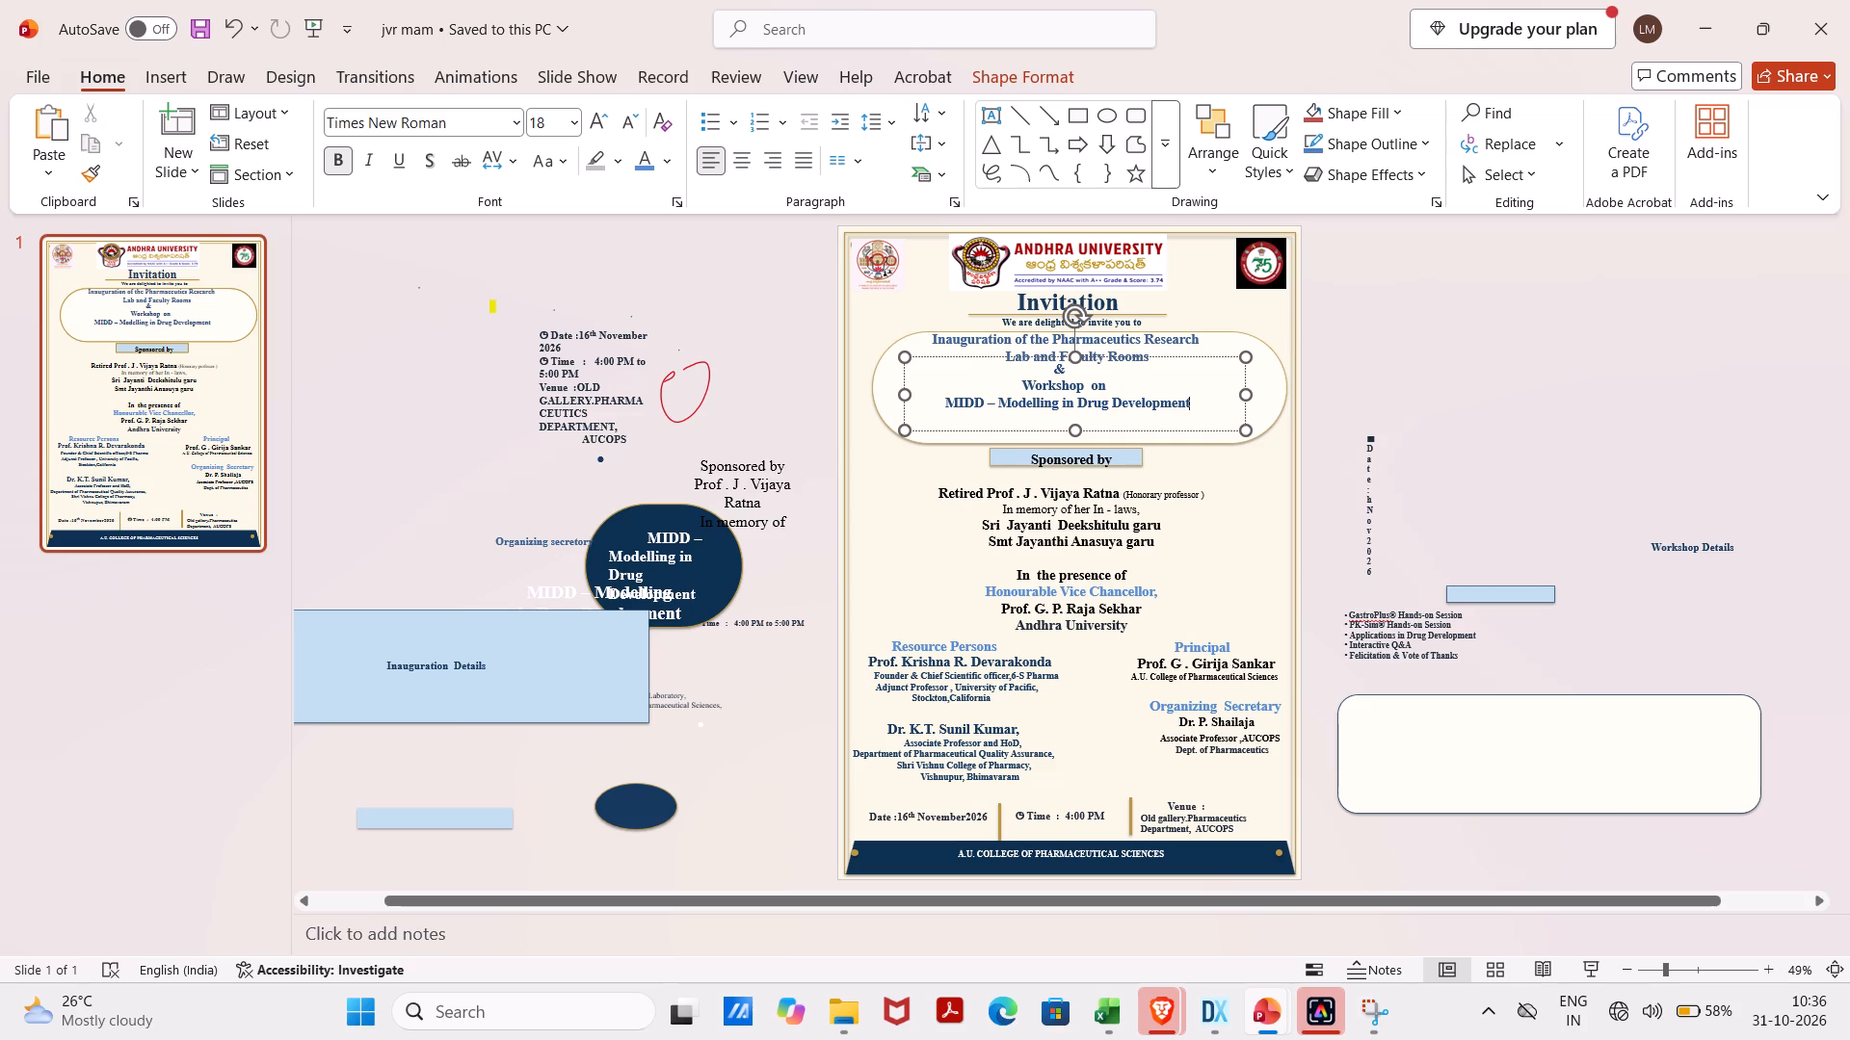
pyautogui.press('Return')
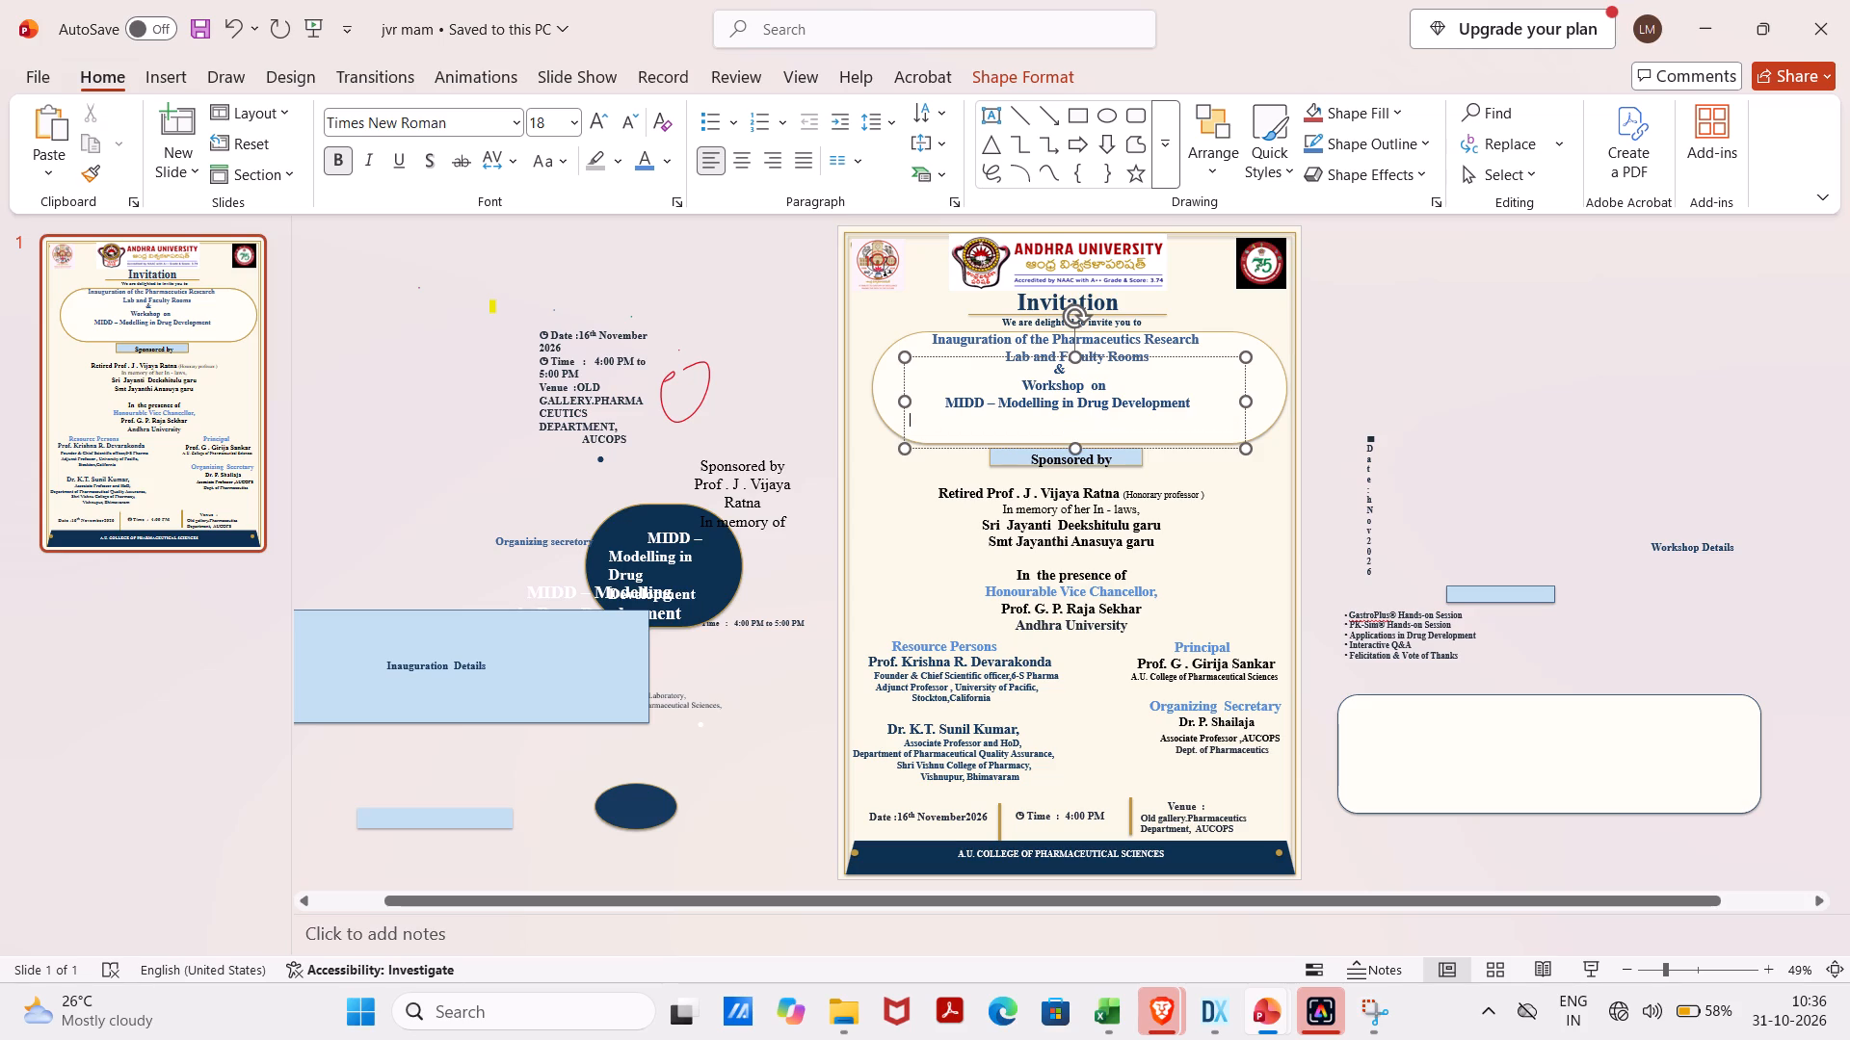
pyautogui.press('space')
pyautogui.press('space')
pyautogui.press('space')
pyautogui.press('space')
pyautogui.press('space')
pyautogui.press('space')
pyautogui.press('space')
pyautogui.press('space')
pyautogui.press('space')
pyautogui.press('space')
pyautogui.press('space')
pyautogui.press('space')
pyautogui.press('space')
pyautogui.press('space')
pyautogui.press('space')
pyautogui.press('space')
pyautogui.press('space')
pyautogui.press('space')
pyautogui.press('space')
pyautogui.press('space')
pyautogui.write('in')
# Add the line "A.U College Of Pharmaceutical Sciences" below "in", correcting the spelling of "Pharmaceutical".
pyautogui.press('Return')
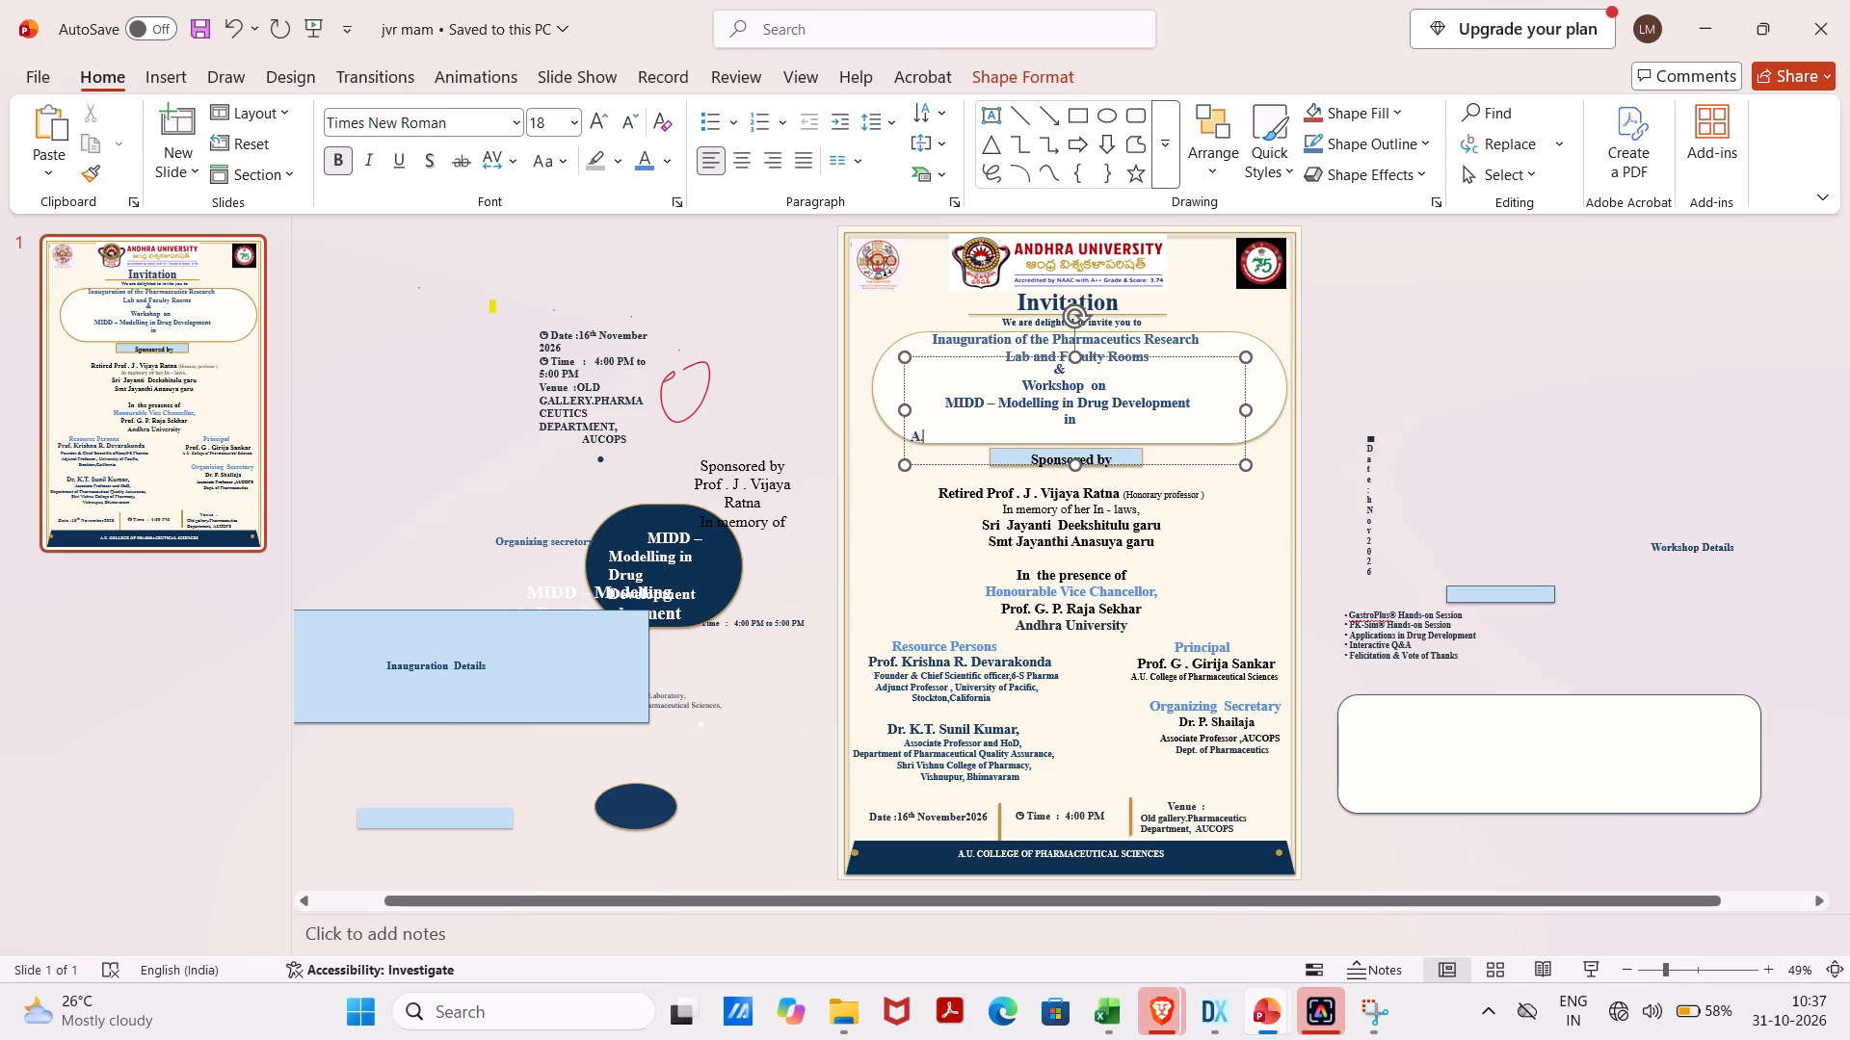
pyautogui.write('U')
pyautogui.press('space')
pyautogui.write('olleg')
pyautogui.press('space')
pyautogui.press('BackSpace')
pyautogui.write('e')
pyautogui.press('space')
pyautogui.press('o')
pyautogui.press('p')
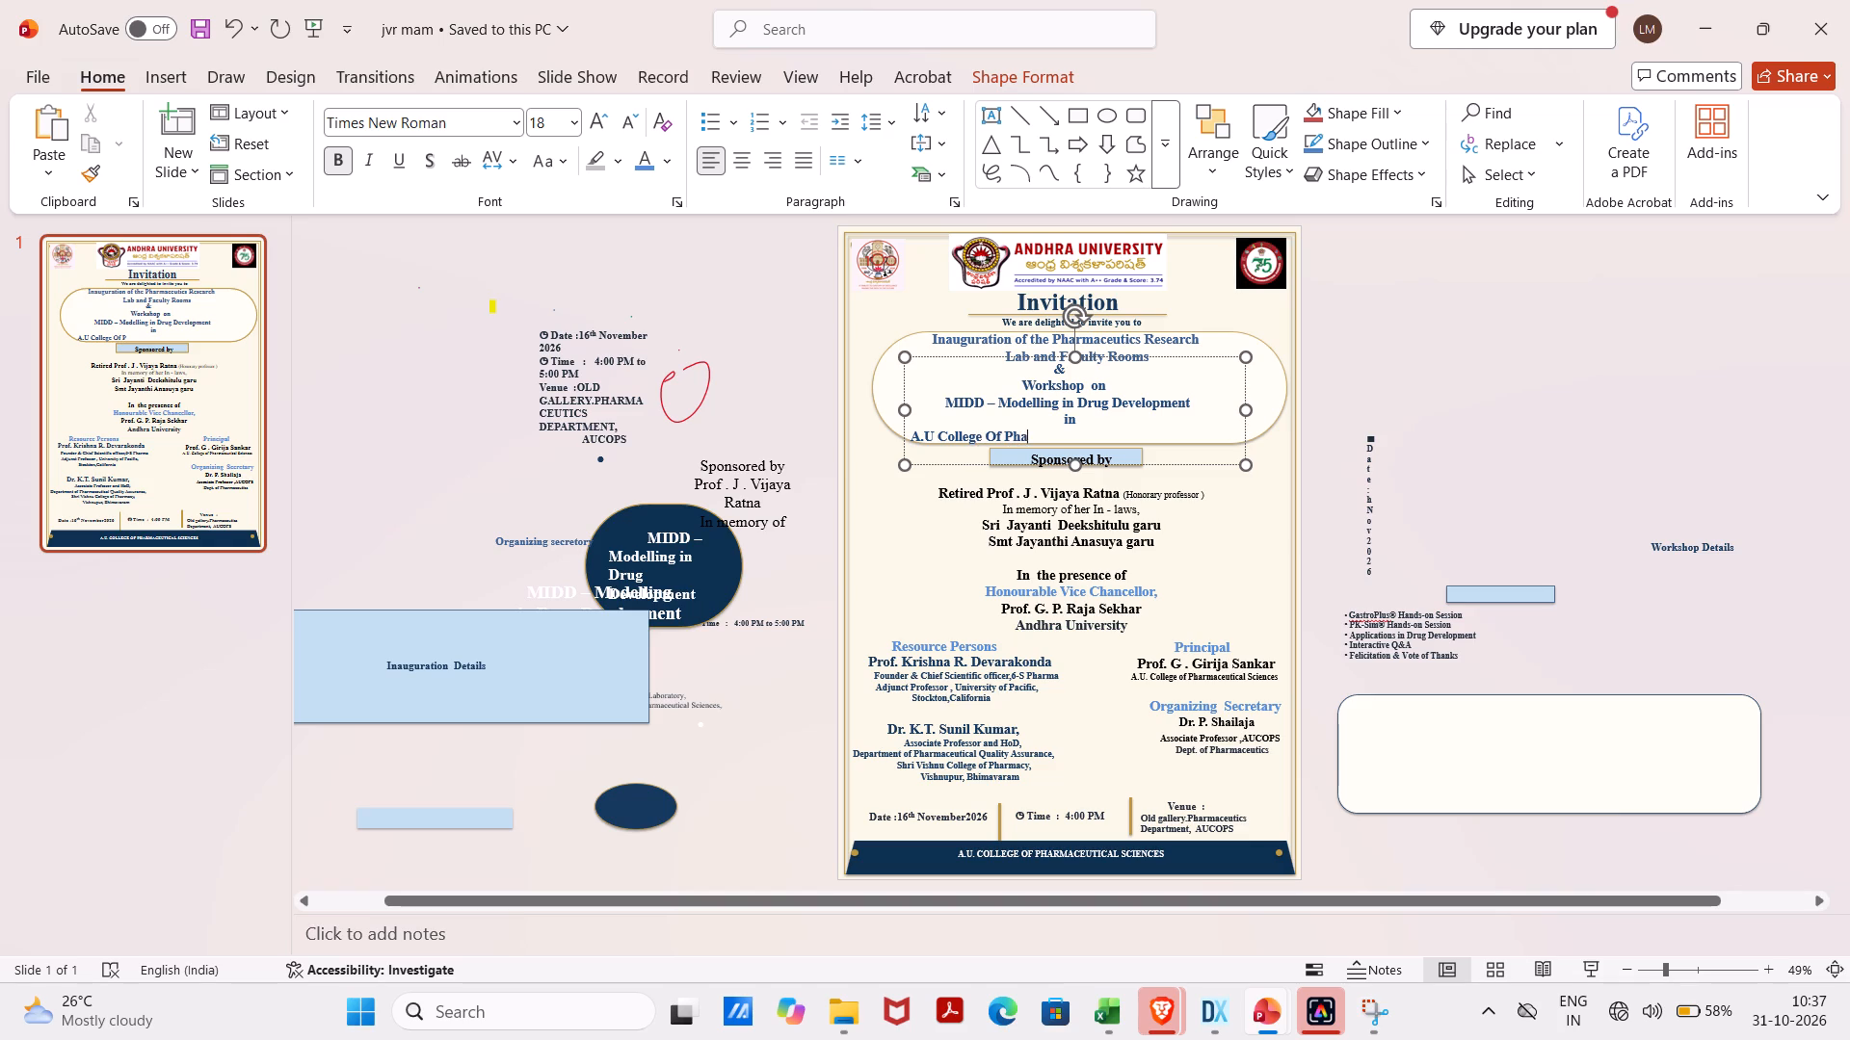
pyautogui.write('\\rmaceutical')
pyautogui.press('space')
pyautogui.write('SC')
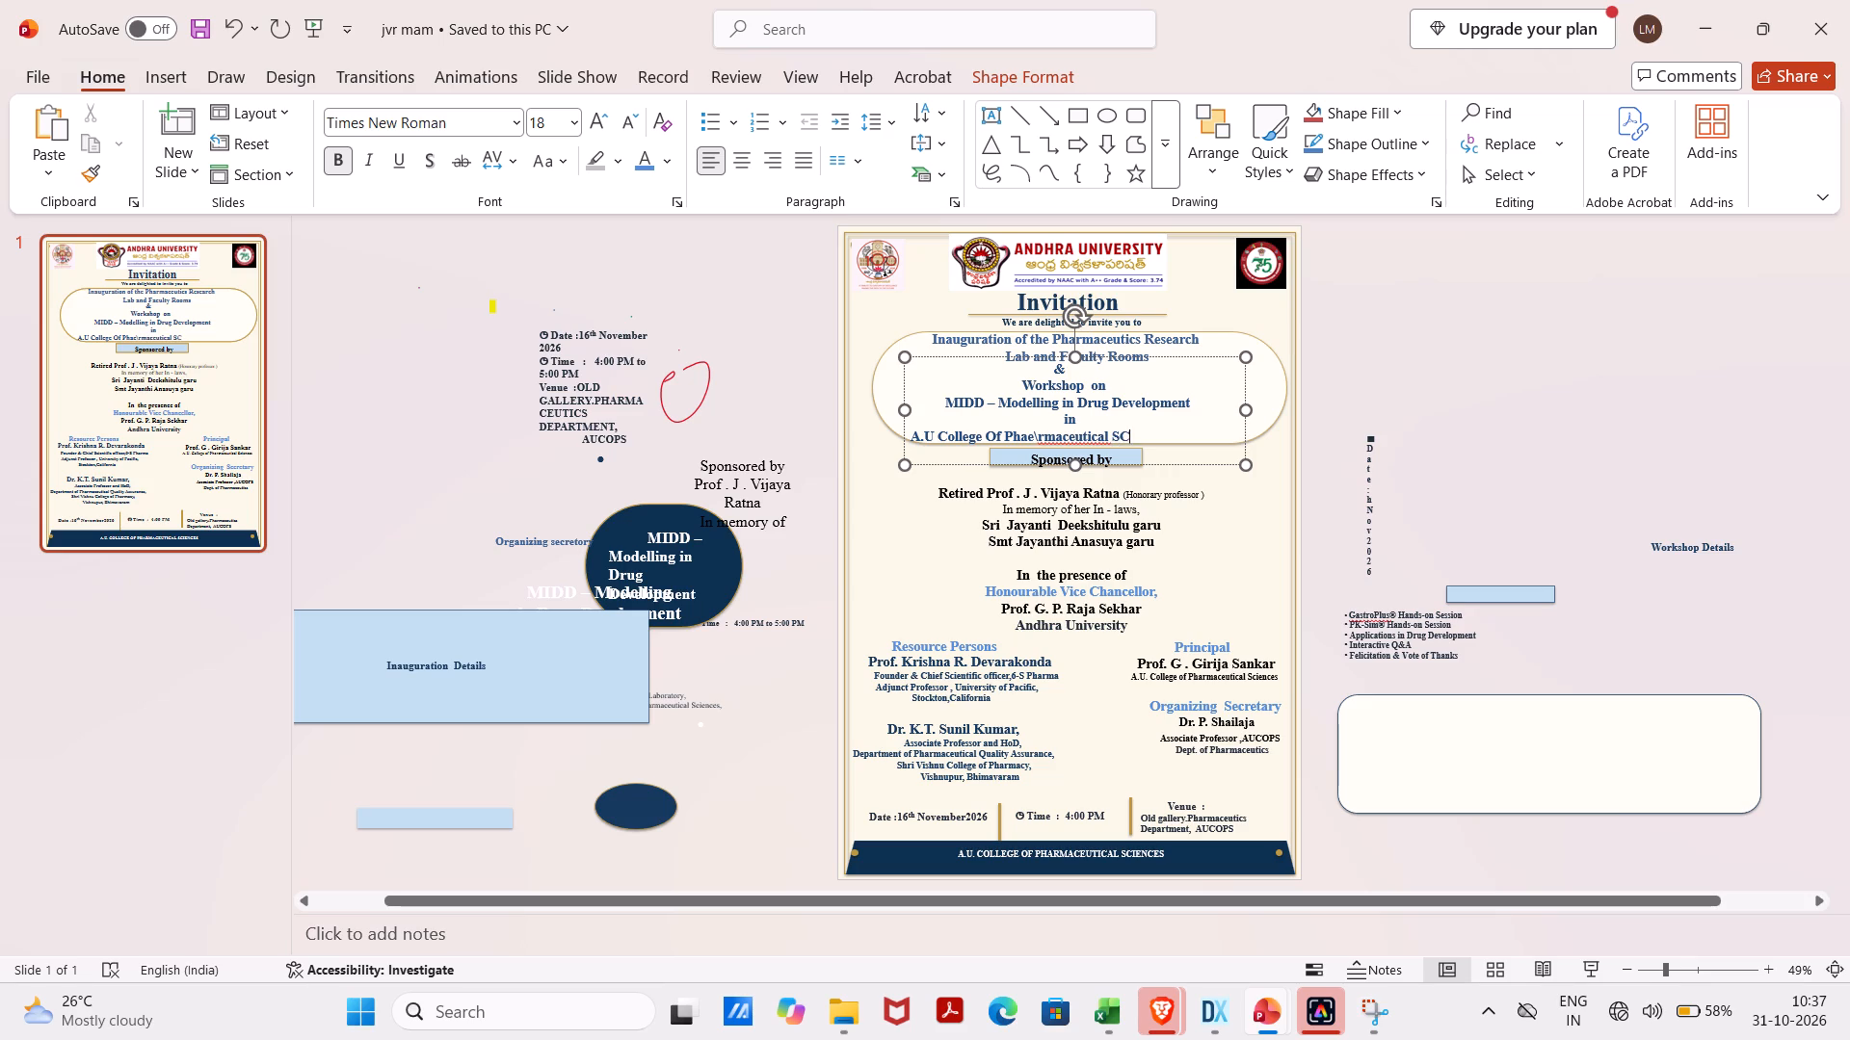
pyautogui.write('cir')
pyautogui.press('BackSpace')
pyautogui.write('ences')
pyautogui.click(1042, 441)
pyautogui.press('BackSpace')
pyautogui.press('BackSpace')
pyautogui.press('BackSpace')
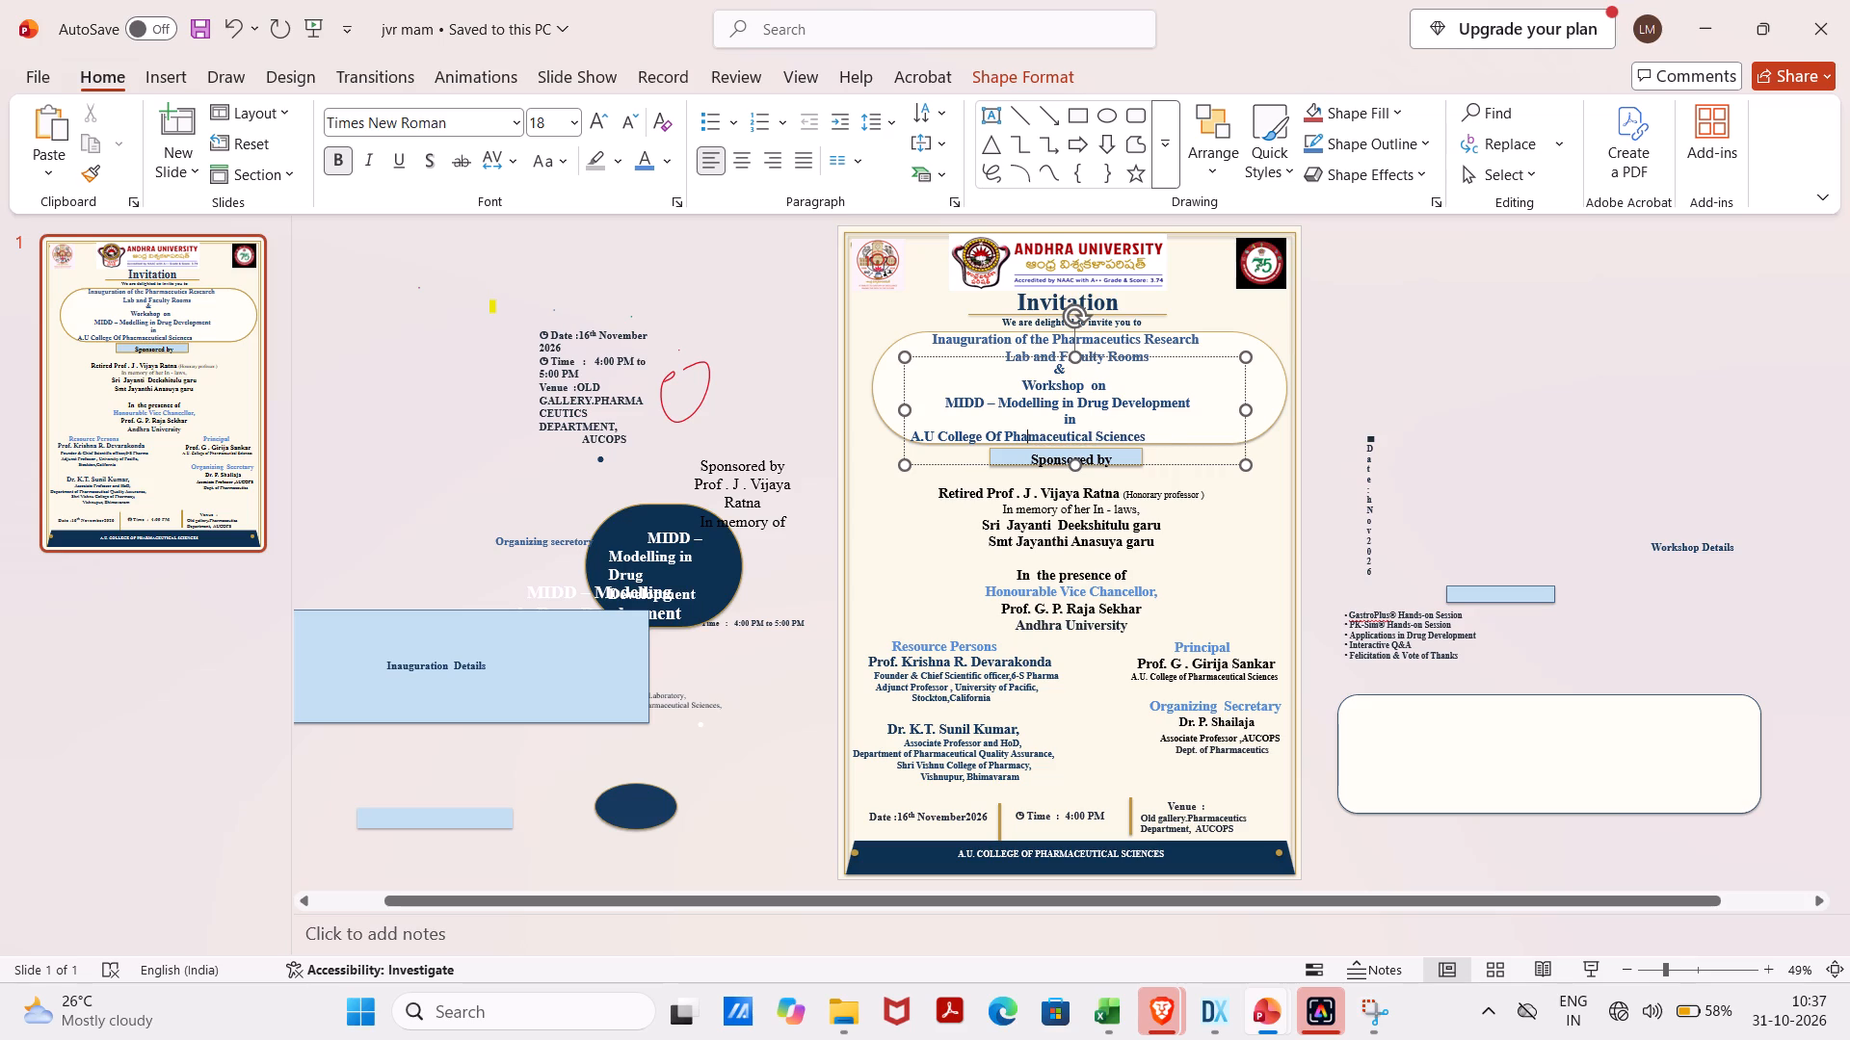
pyautogui.press('r')
# Indent the "A.U College Of Pharmaceutical Sciences" line with leading spaces so it sits centred beneath "in".
pyautogui.click(912, 438)
pyautogui.press('space')
pyautogui.press('space')
pyautogui.press('space')
pyautogui.press('space')
pyautogui.press('space')
pyautogui.press('space')
pyautogui.press('space')
pyautogui.press('space')
pyautogui.press('space')
pyautogui.press('space')
pyautogui.press('space')
pyautogui.press('space')
pyautogui.press('space')
pyautogui.press('space')
pyautogui.press('space')
pyautogui.press('space')
pyautogui.press('space')
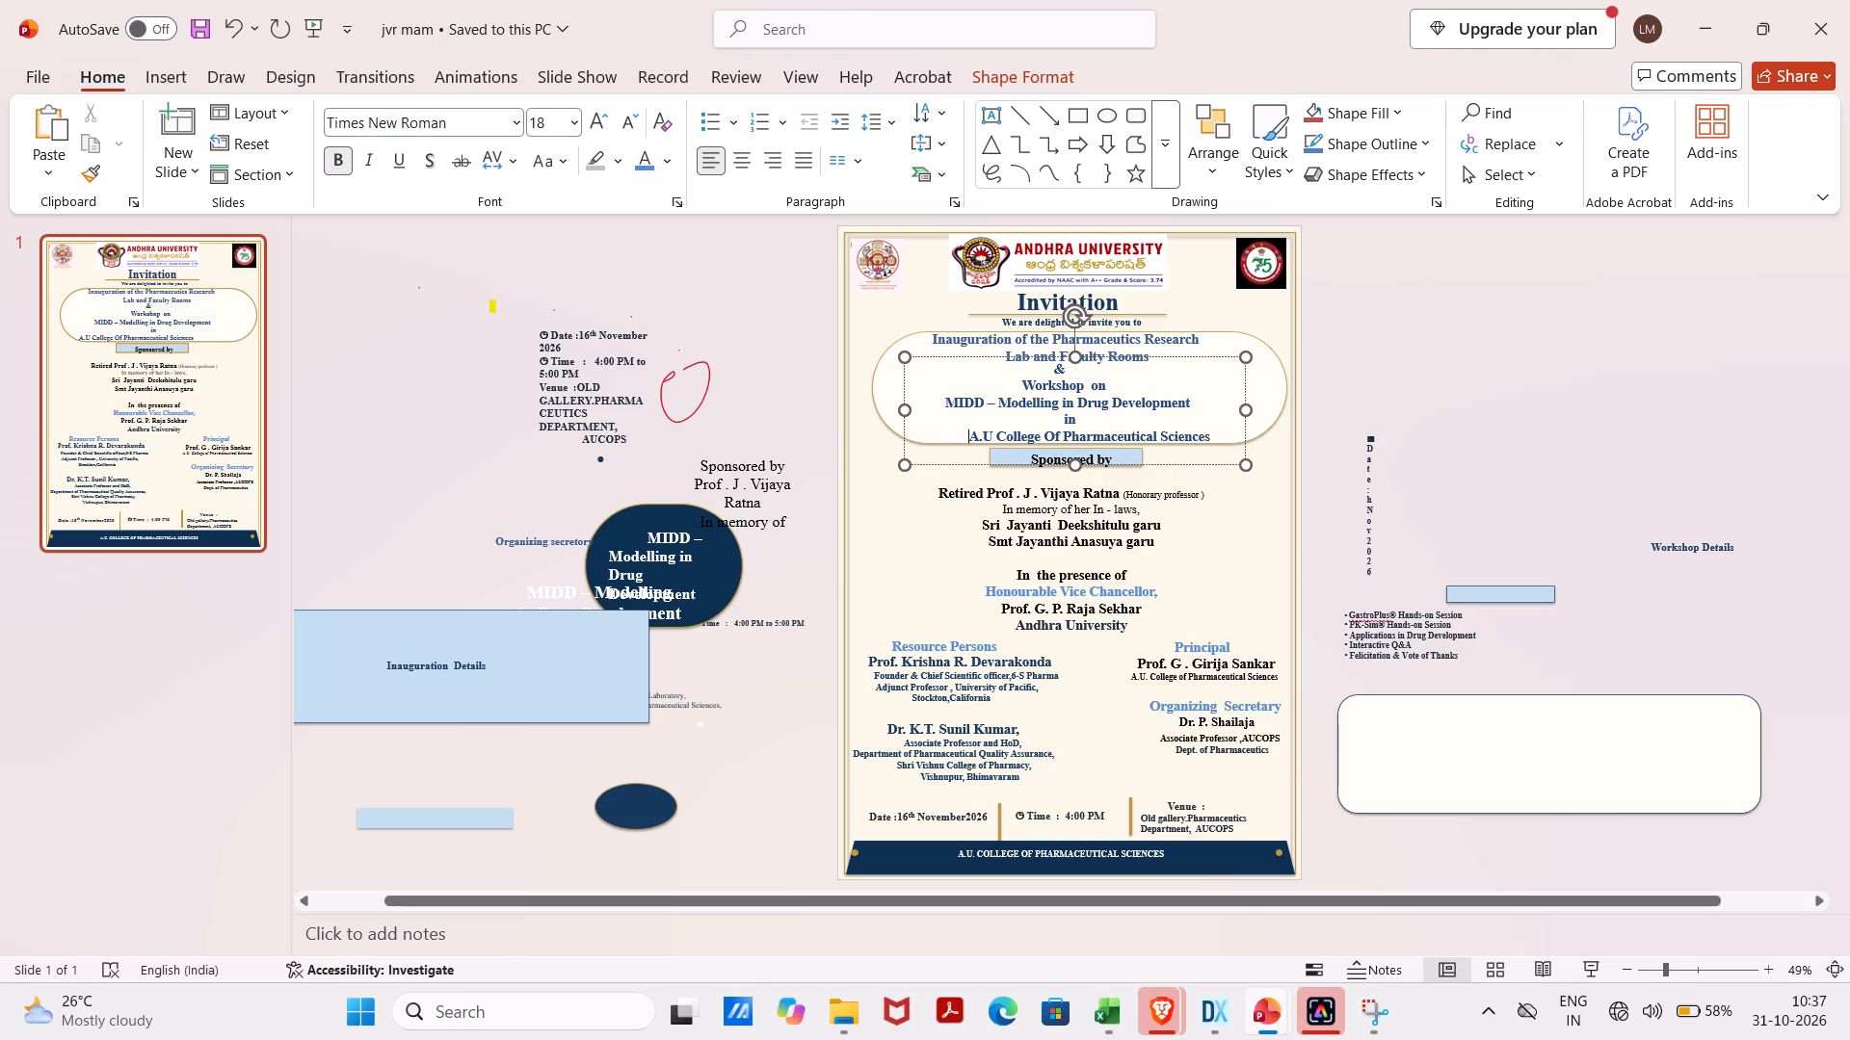
pyautogui.press('BackSpace')
pyautogui.press('BackSpace')
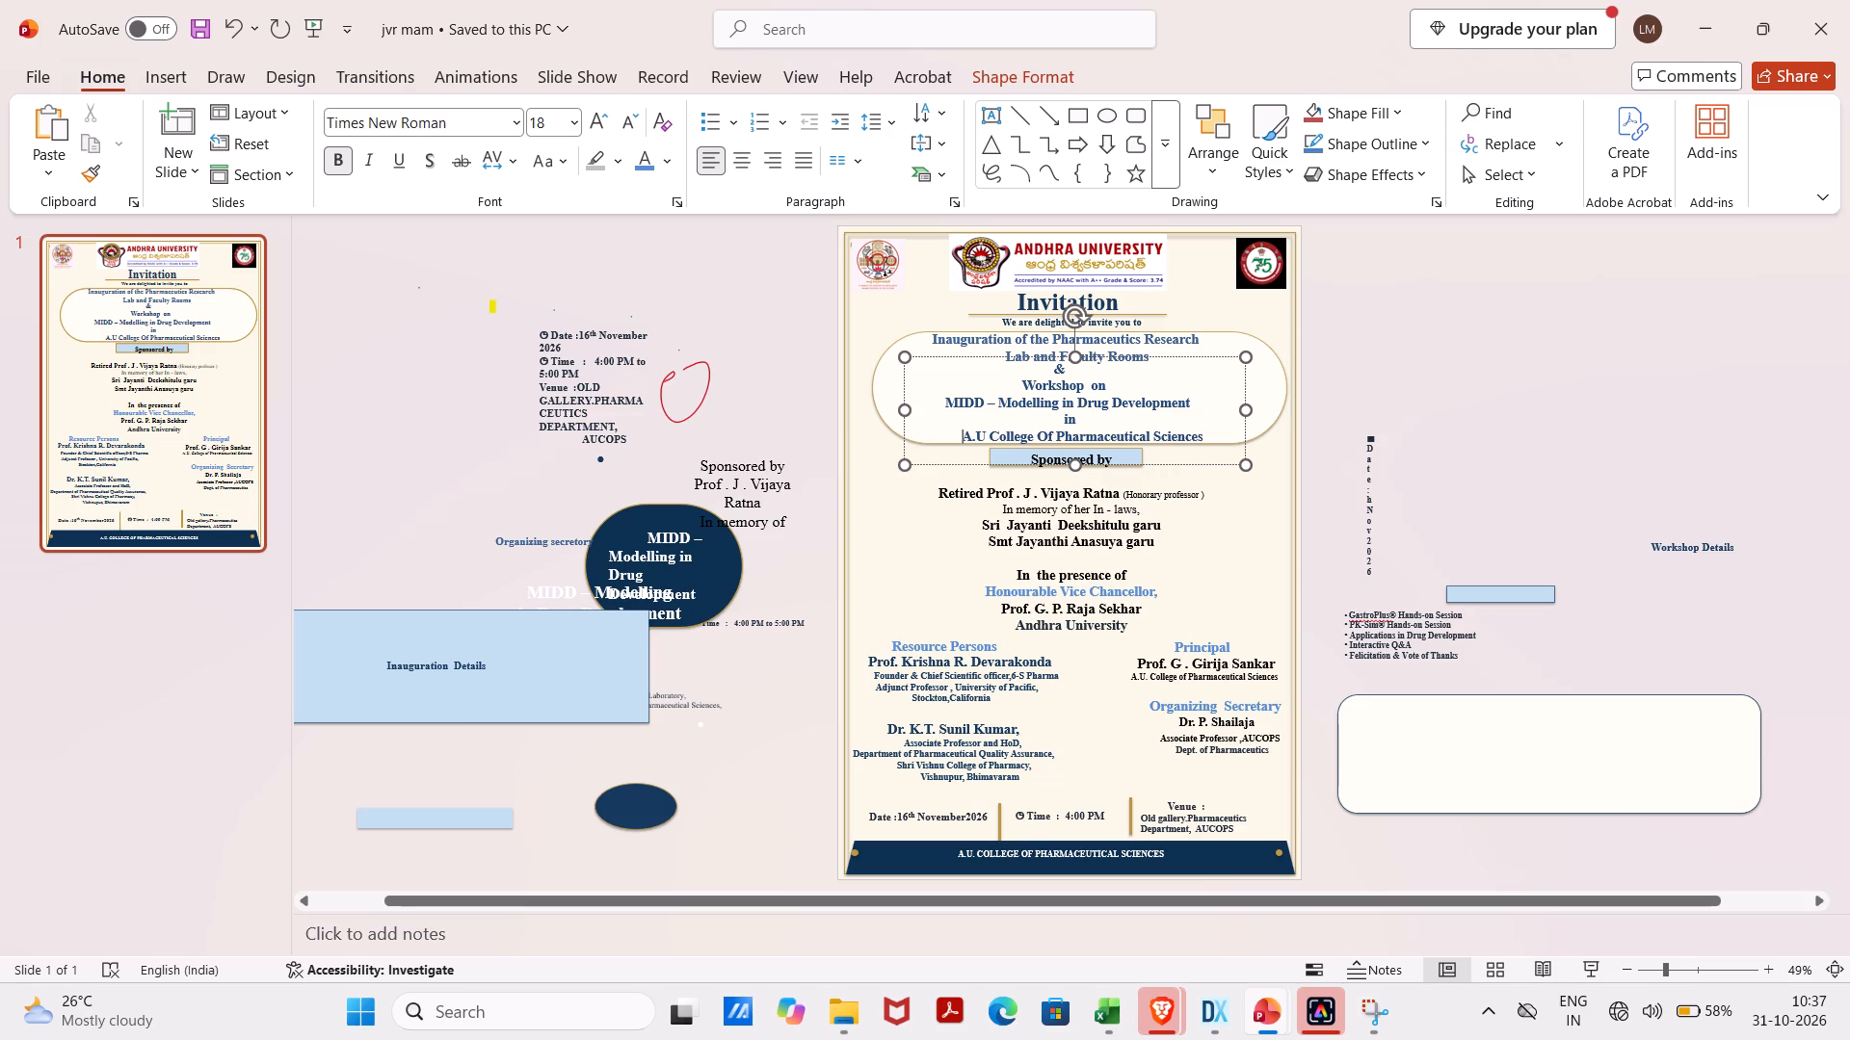
pyautogui.press('BackSpace')
pyautogui.press('BackSpace')
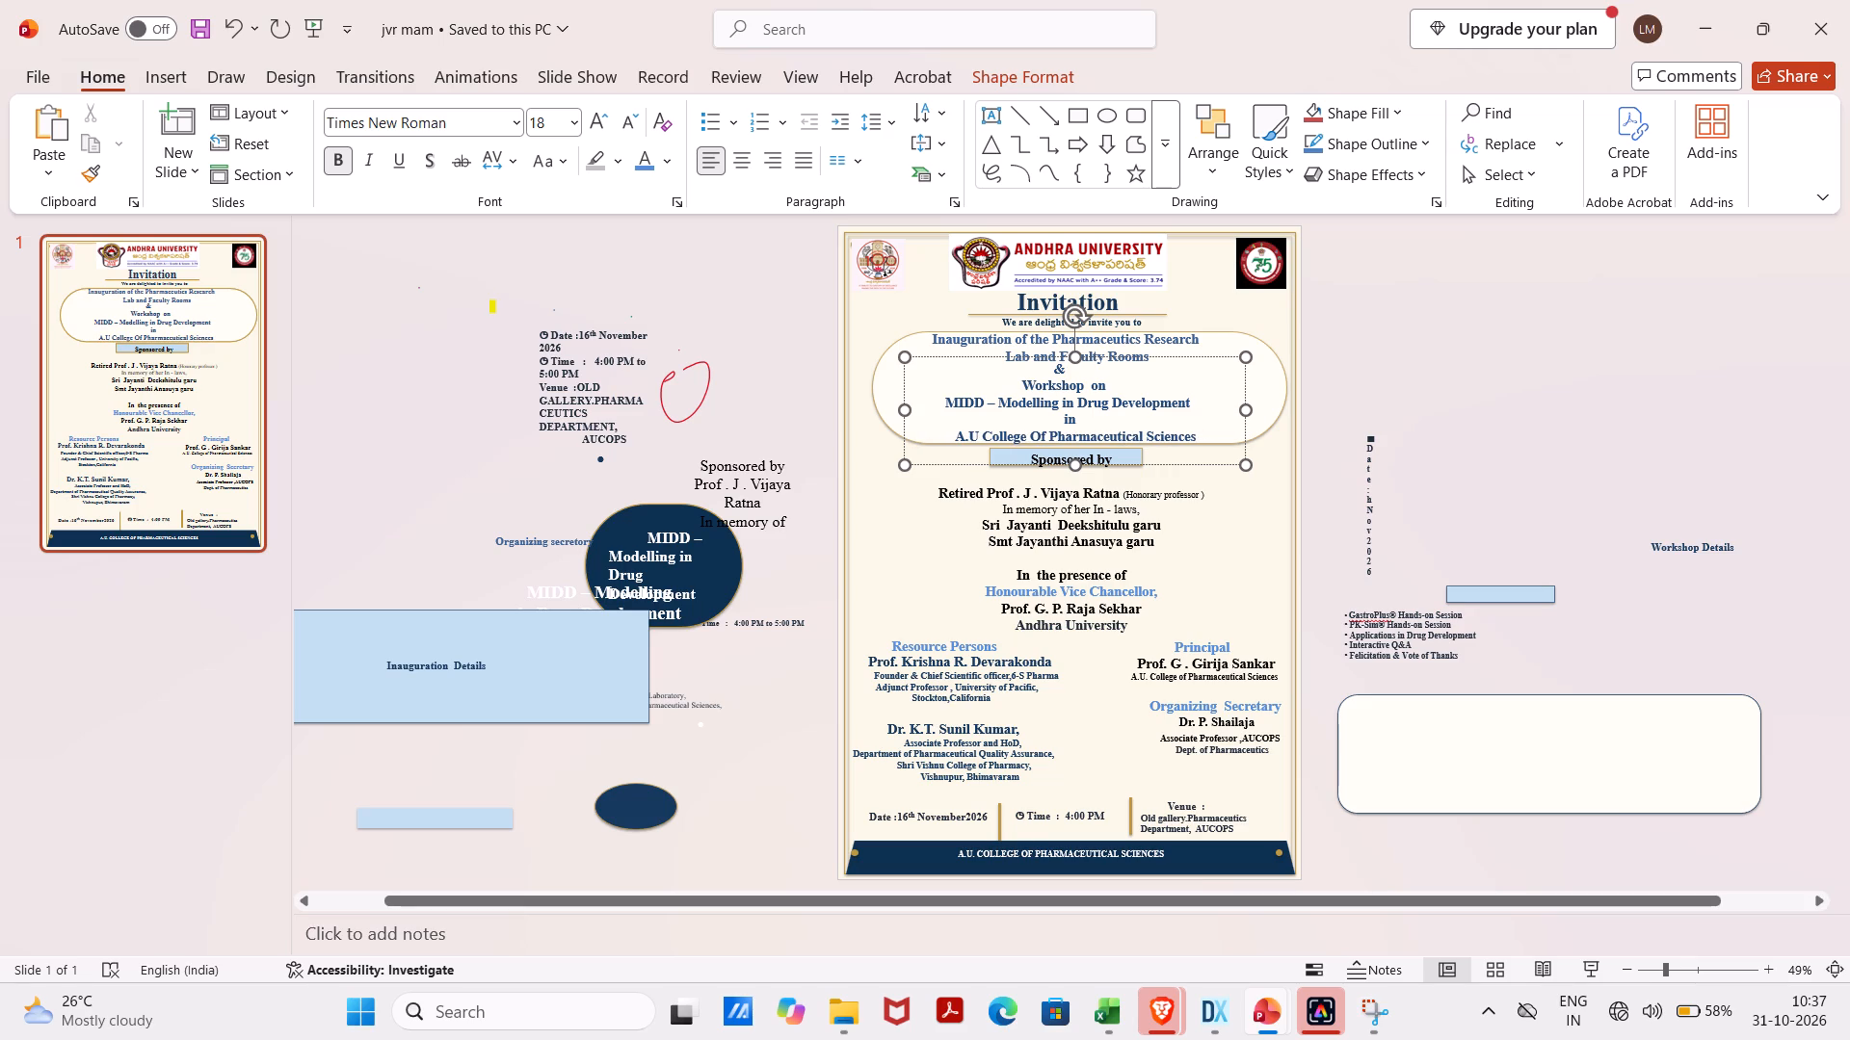
# Nudge the rounded title frame slightly left to centre it on the slide.
pyautogui.click(1254, 409)
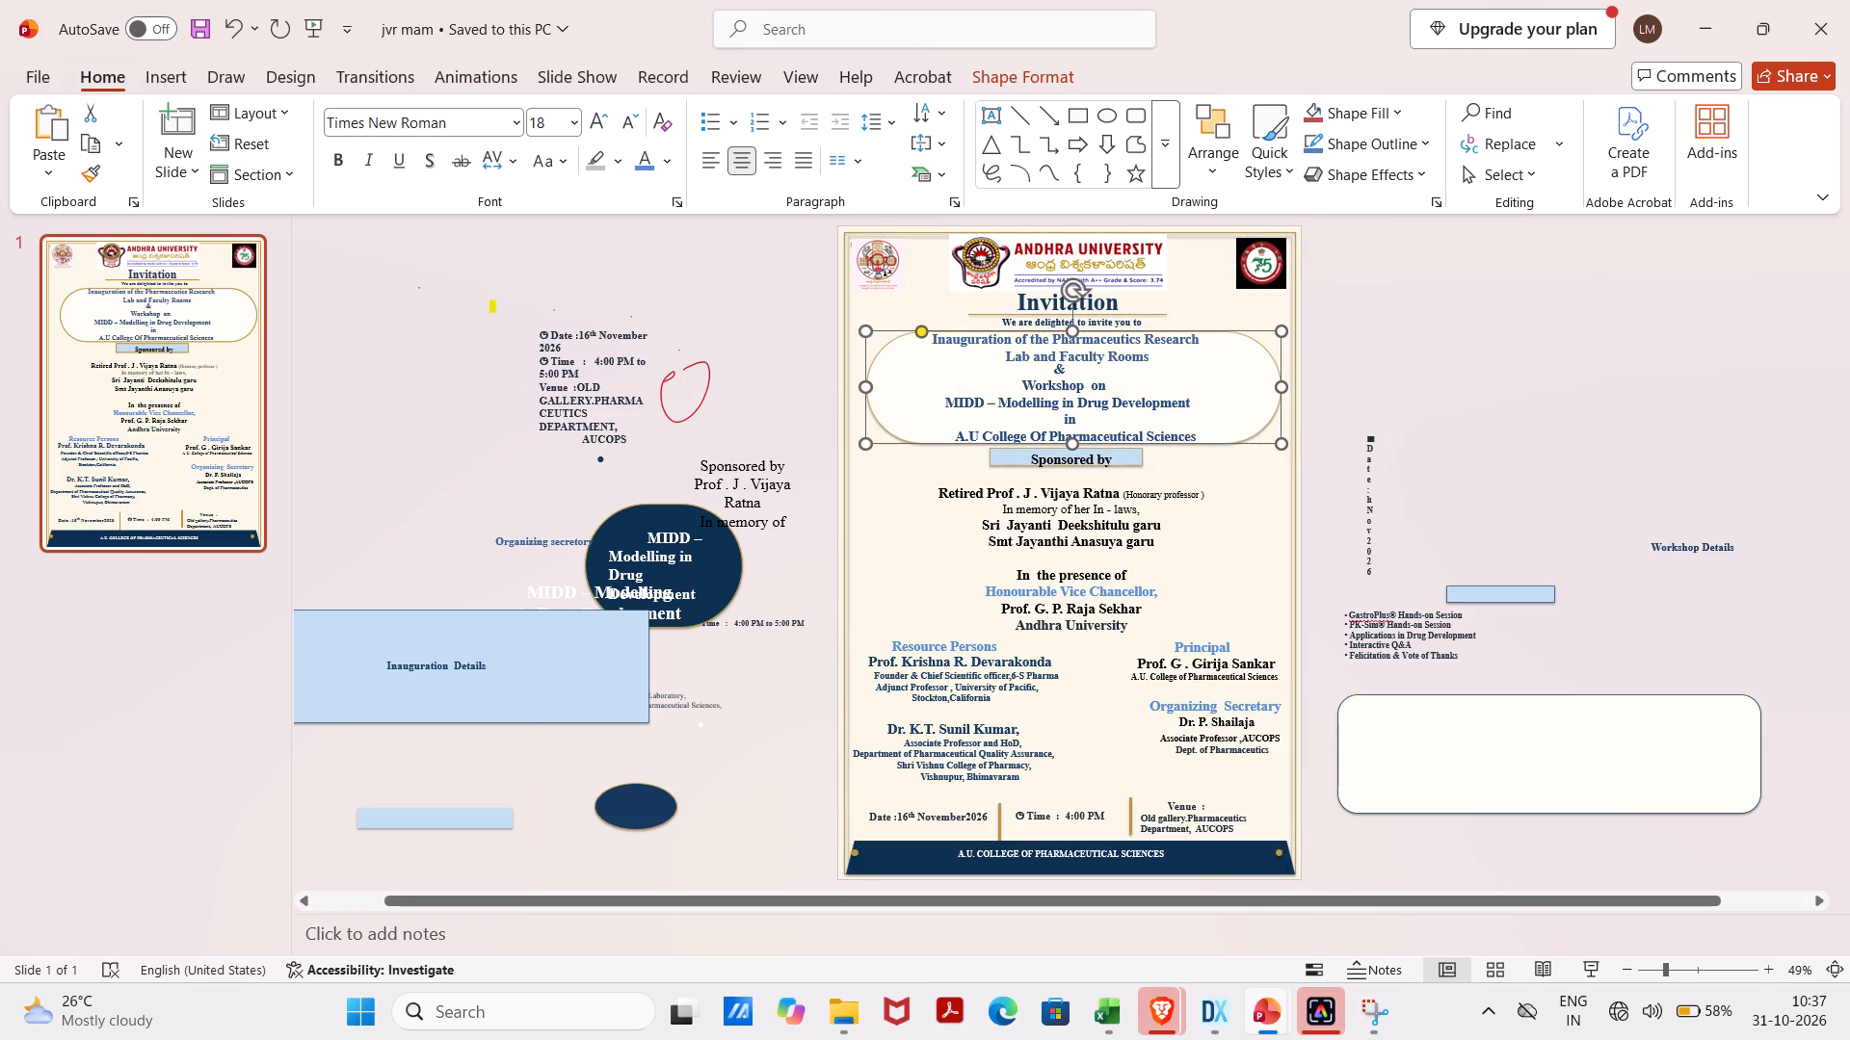
# Widen the "& Workshop on MIDD" text box slightly by extending its right edge within the rounded frame.
pyautogui.click(1142, 427)
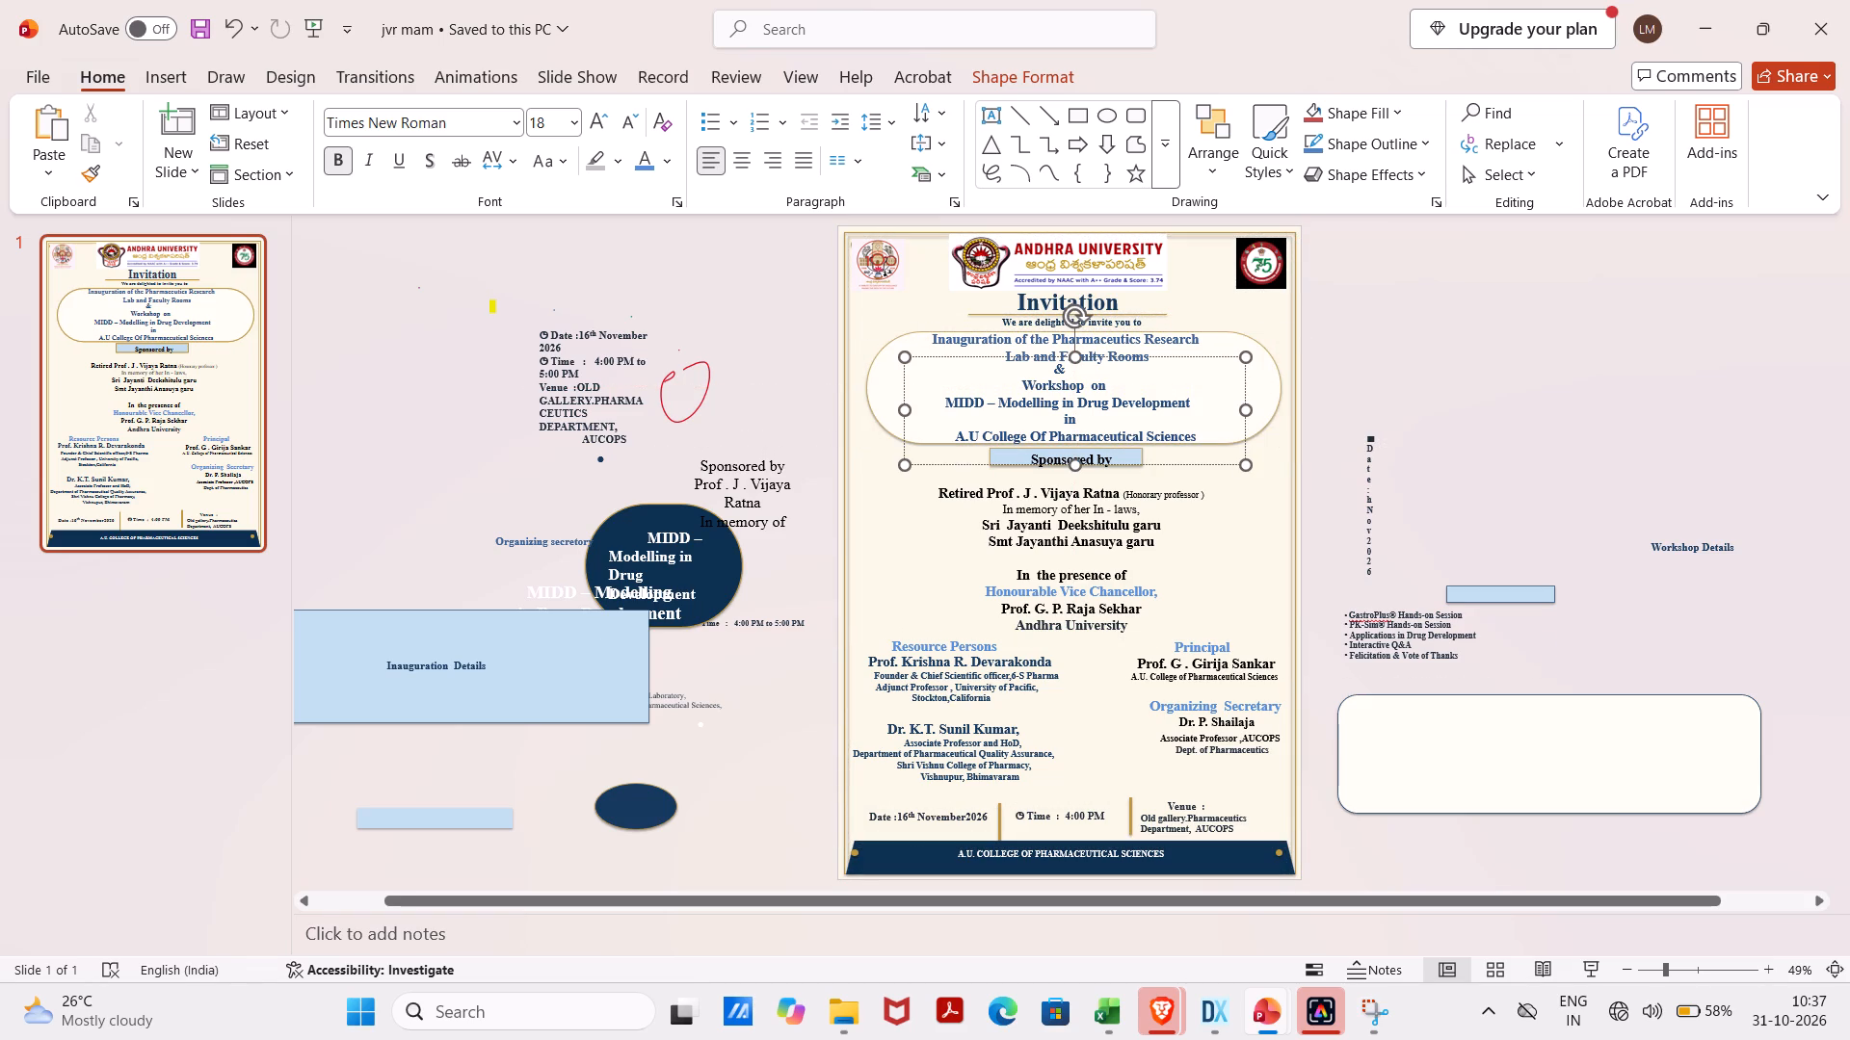
pyautogui.moveTo(1251, 408); pyautogui.dragTo(1263, 405)
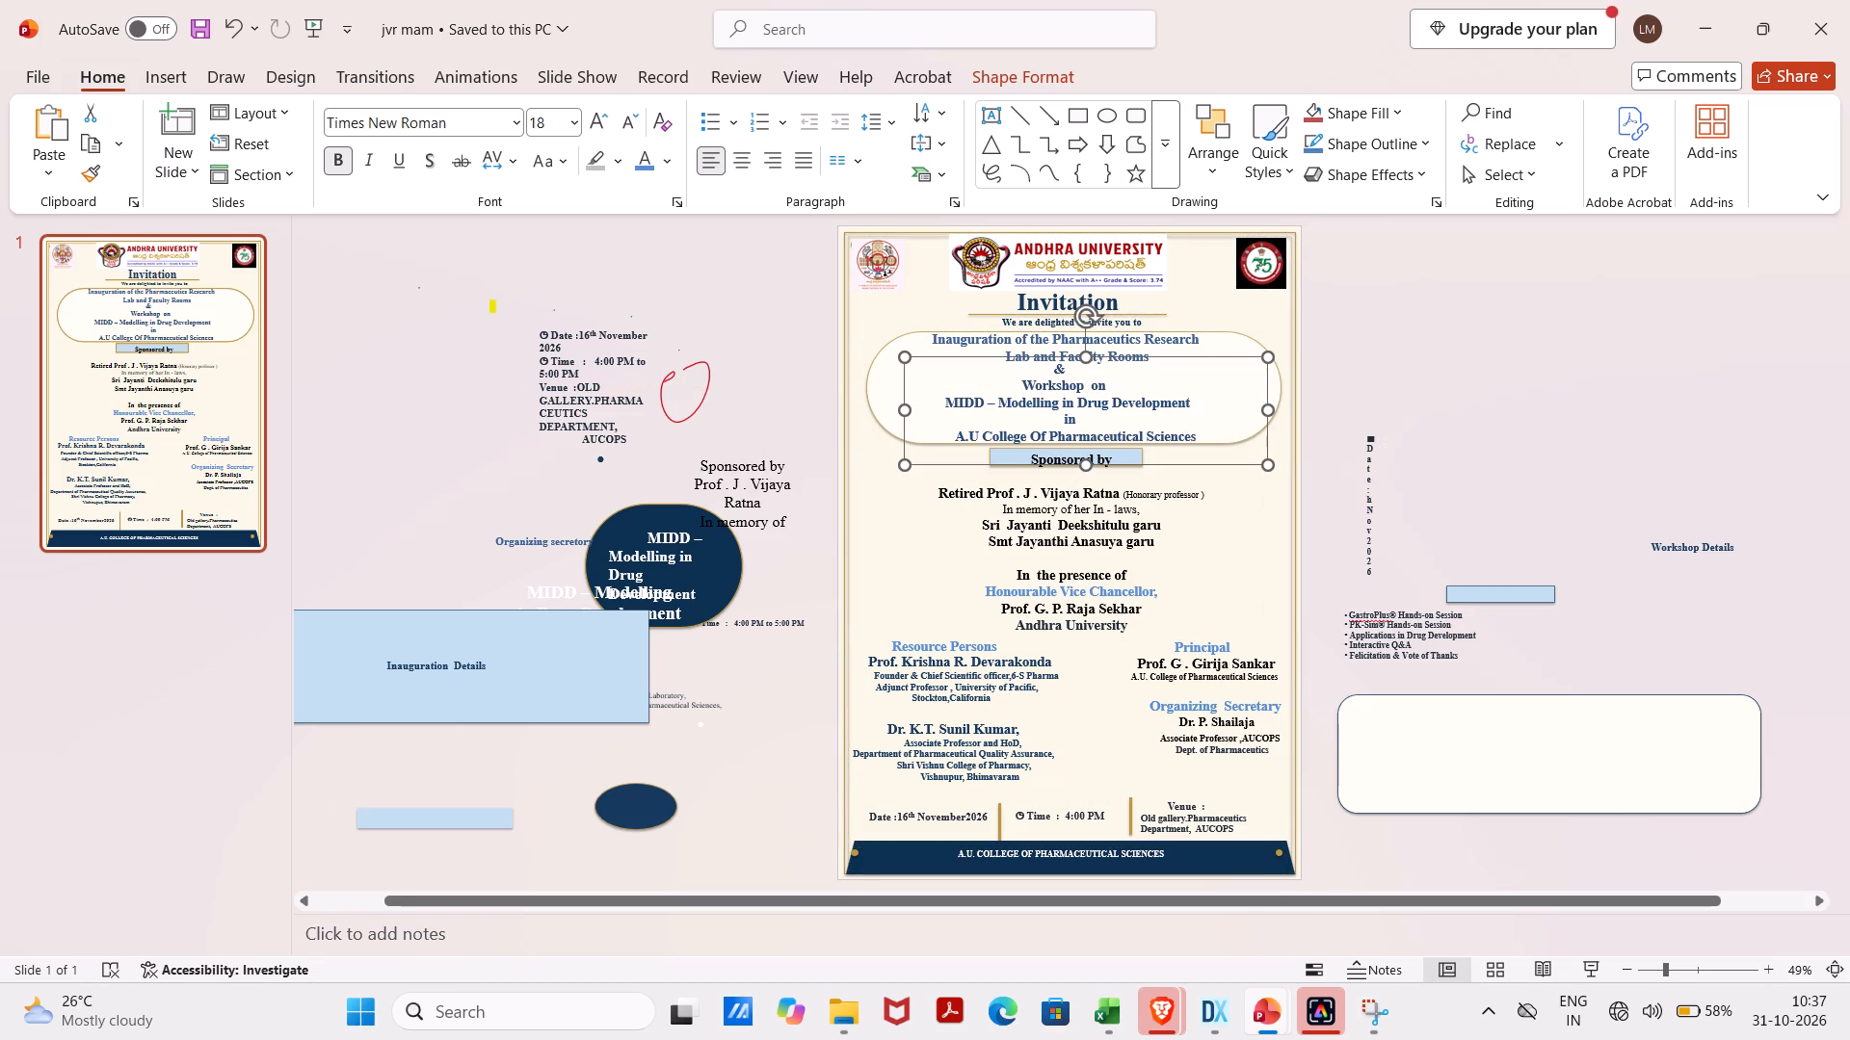
# Narrow the "& Workshop on MIDD" text box slightly by moving its left edge inward.
pyautogui.click(906, 413)
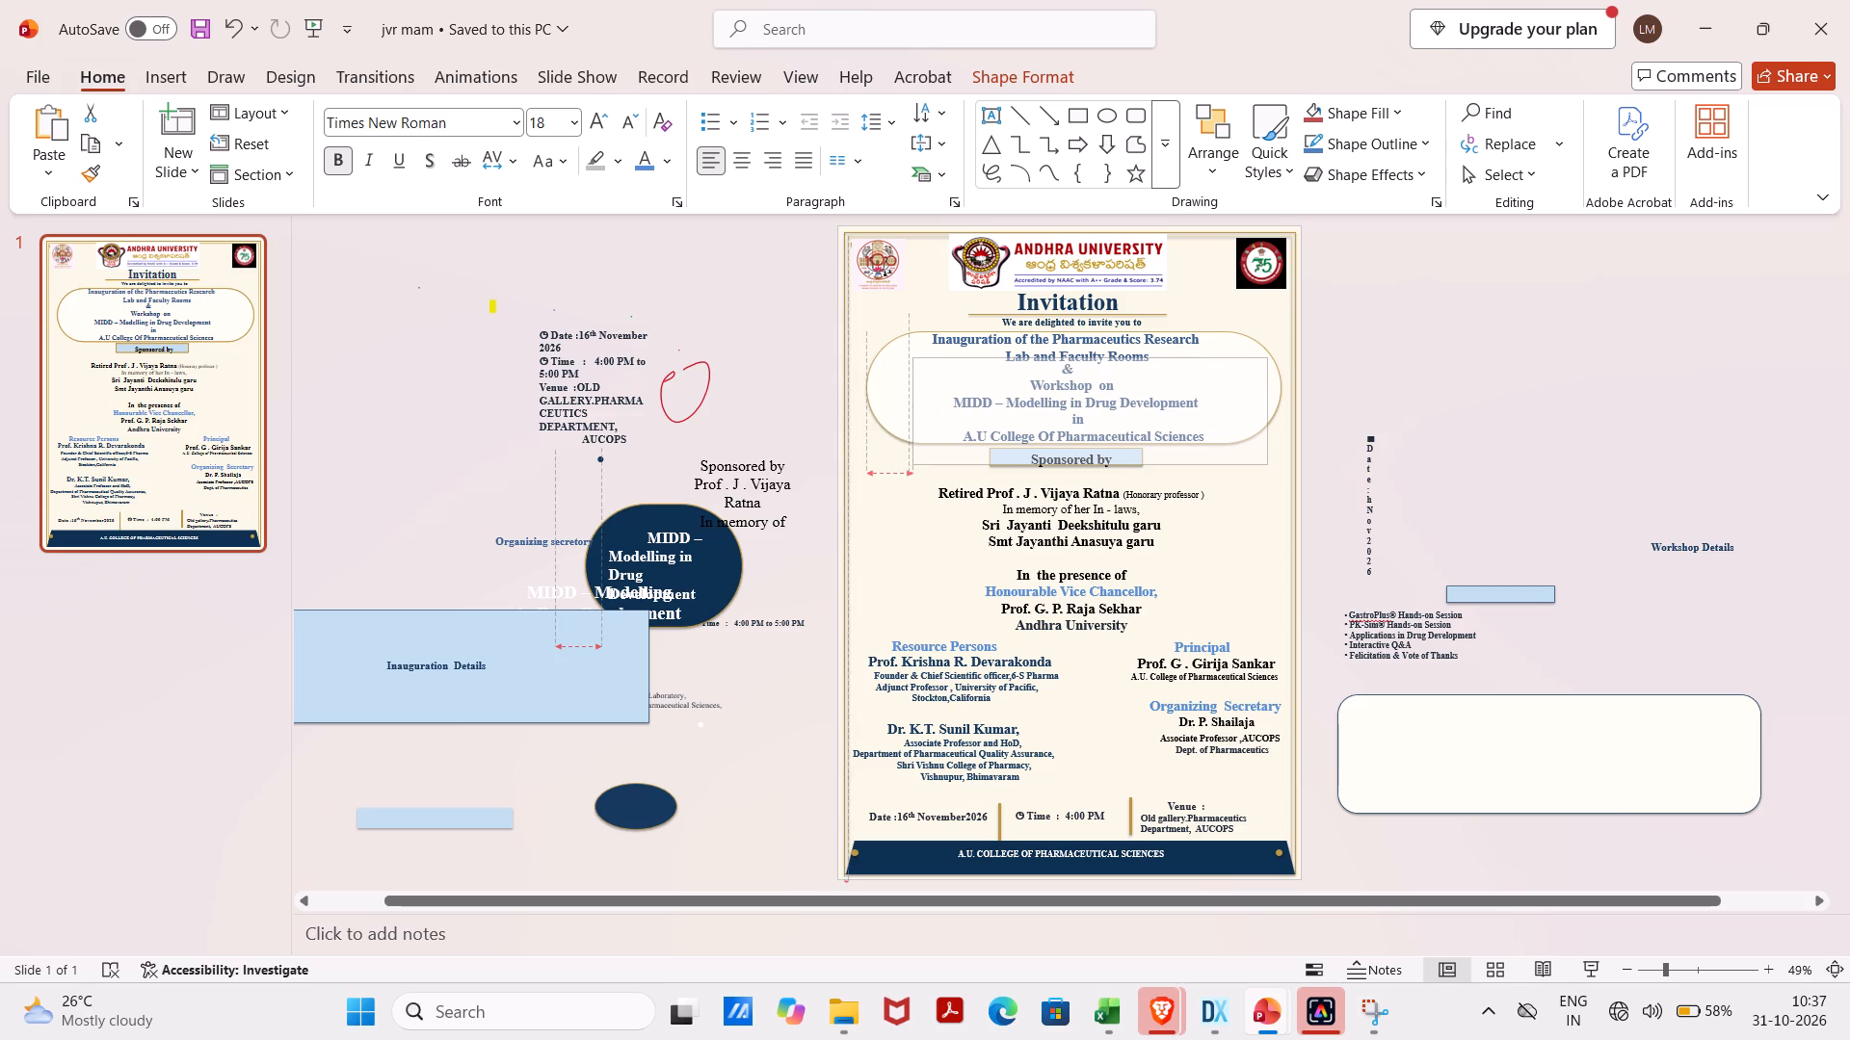
pyautogui.click(1056, 367)
pyautogui.click(1508, 305)
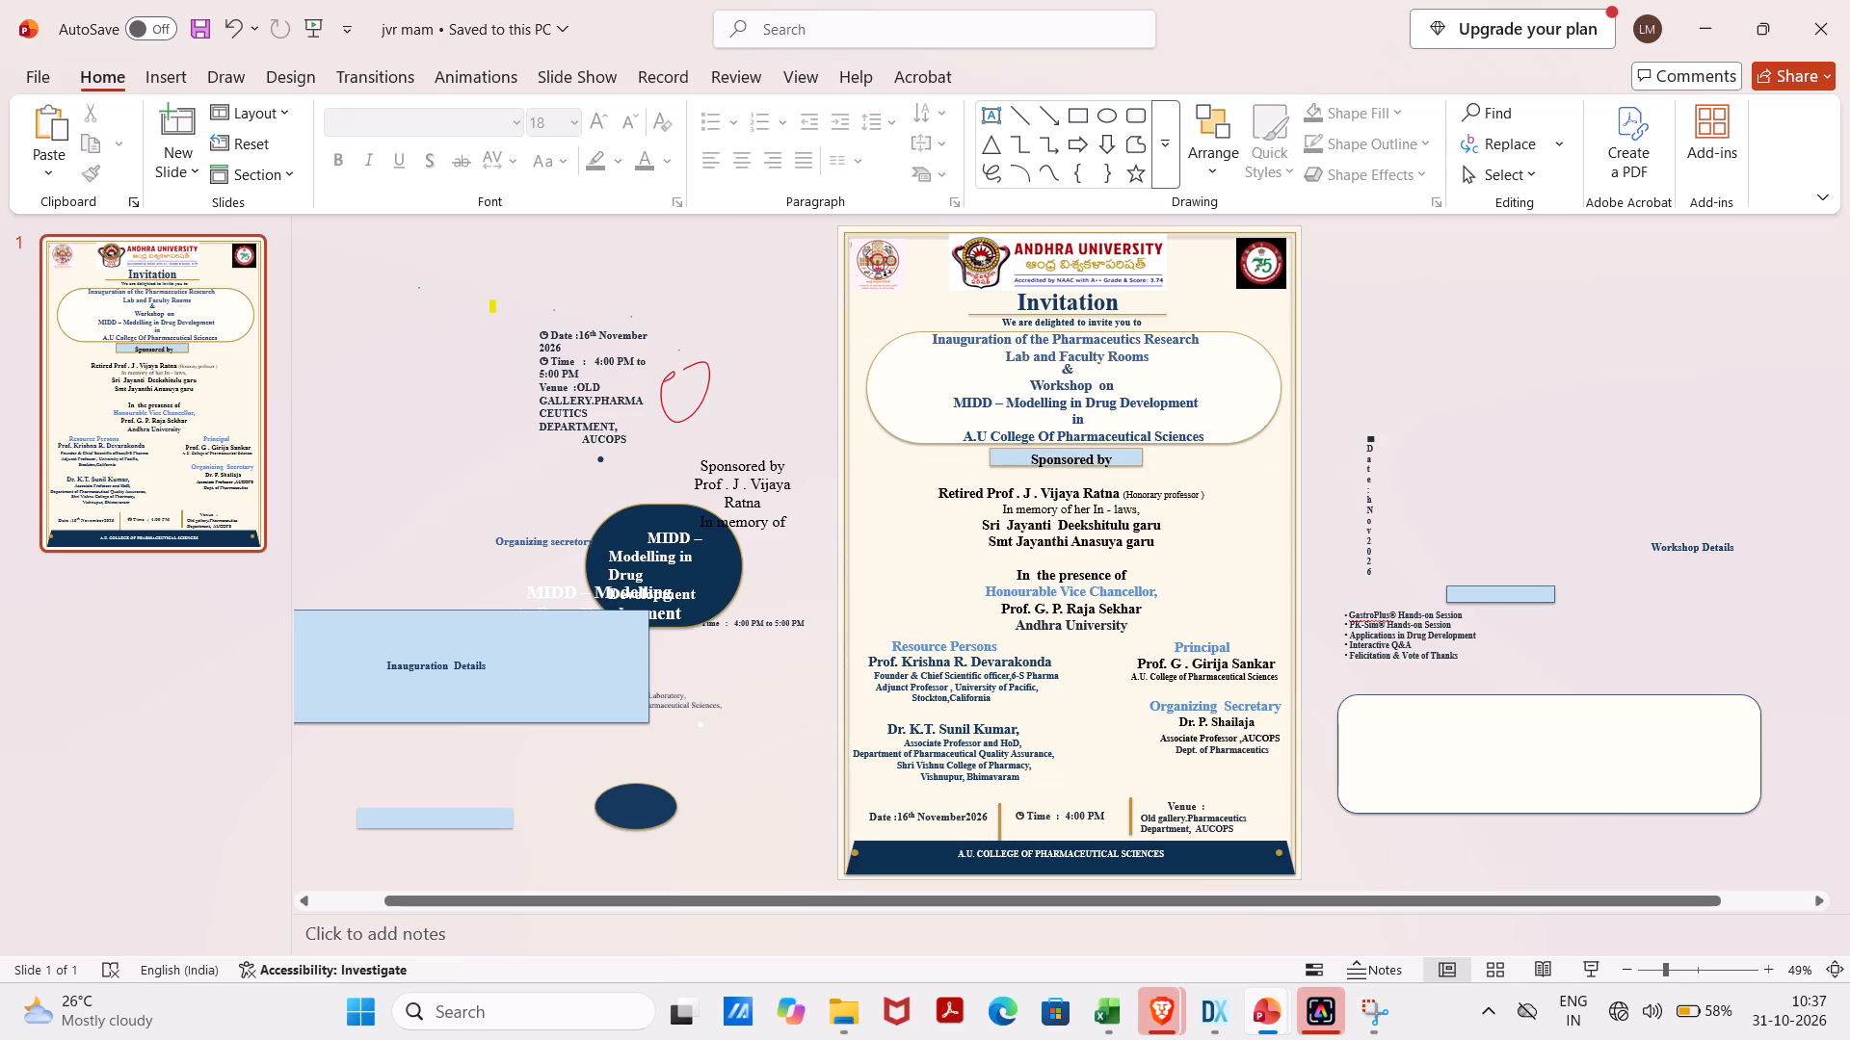
# Delete three leading spaces before "in" in the title so the word shifts slightly left.
pyautogui.click(1070, 422)
pyautogui.press('BackSpace')
pyautogui.press('BackSpace')
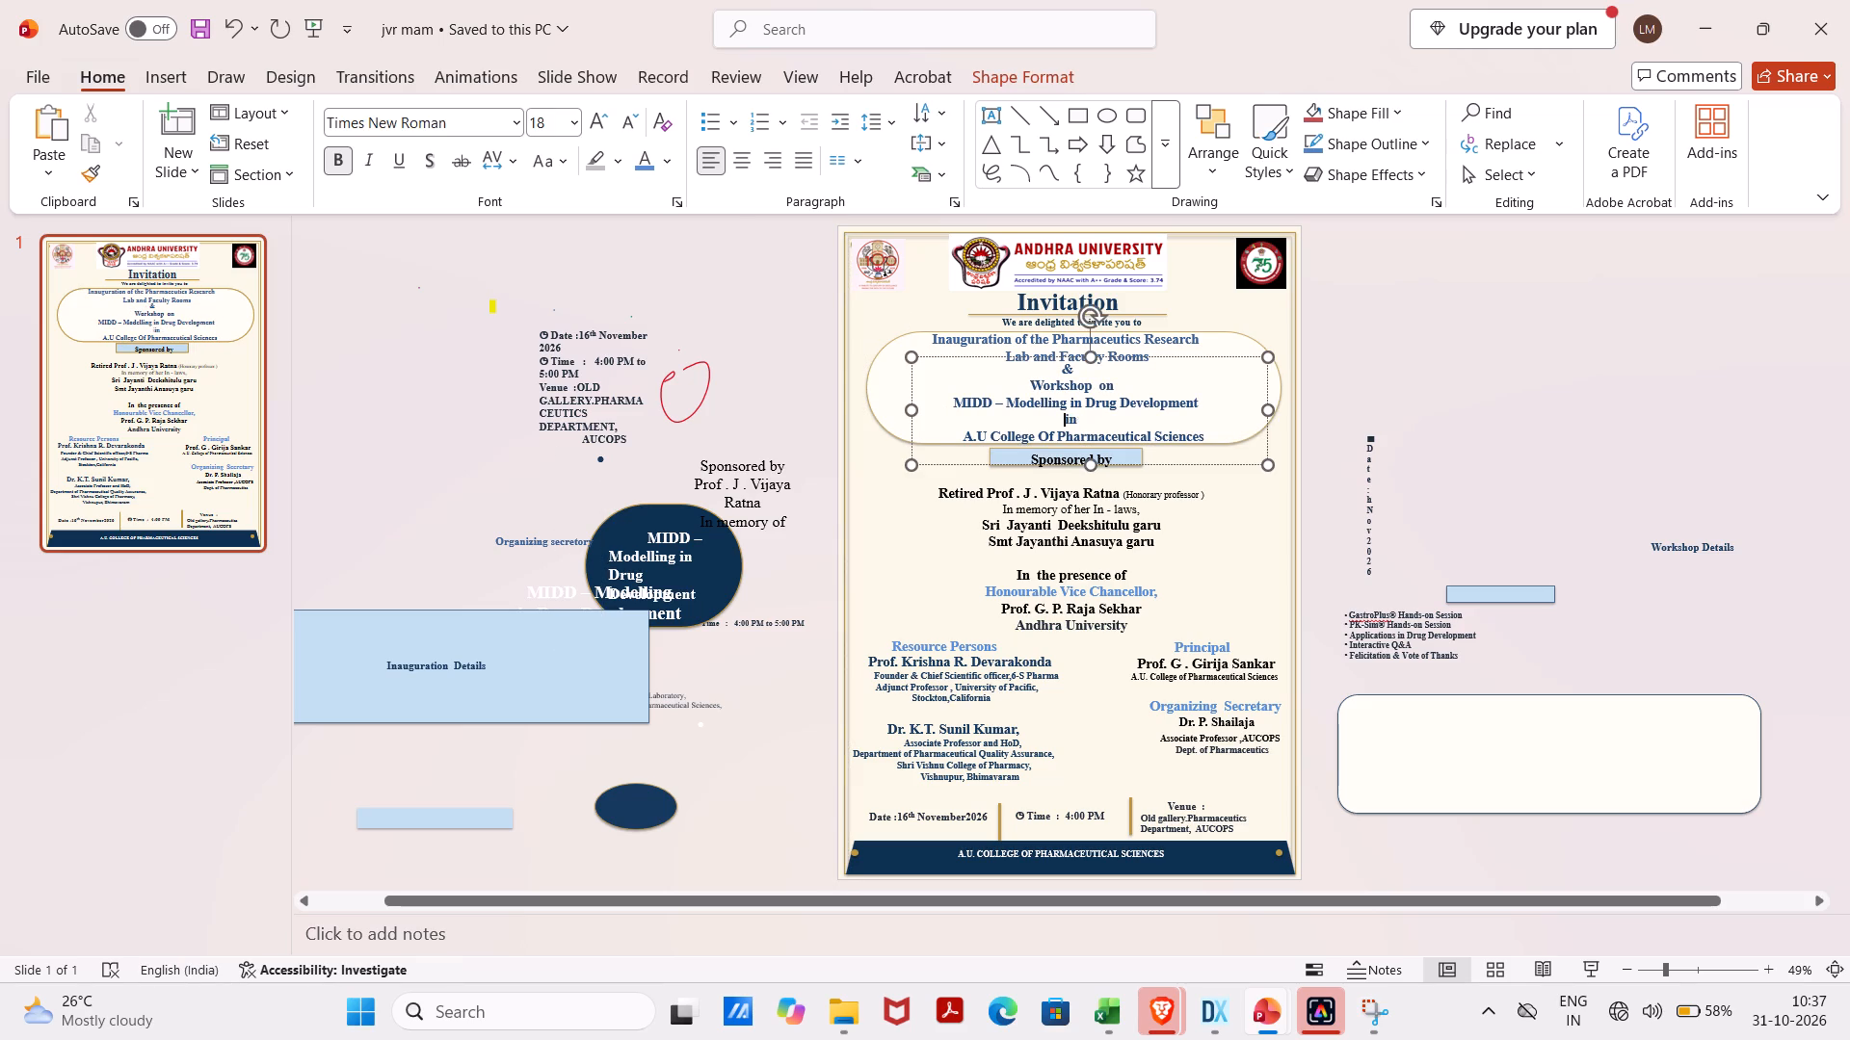
pyautogui.press('BackSpace')
pyautogui.click(1419, 378)
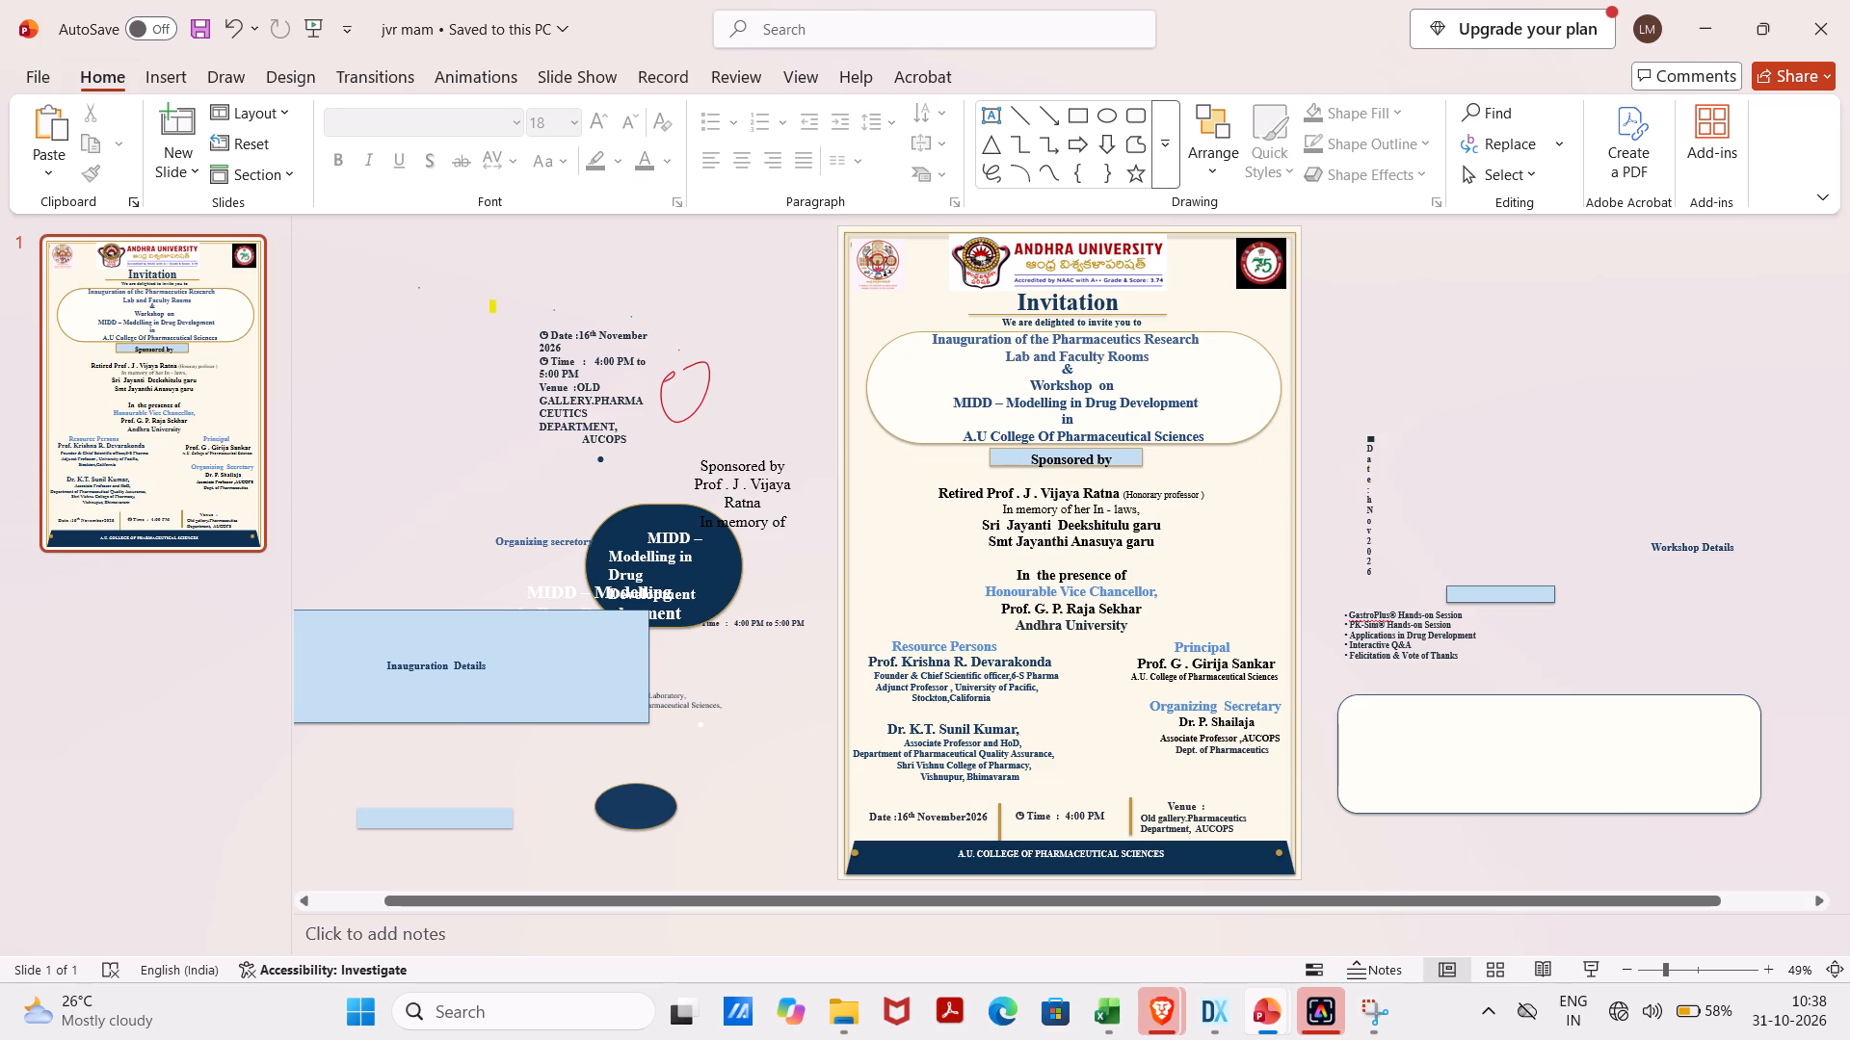
# Insert a text box near the venue details and enter "Faculty,Research scholars,Students" in it.
pyautogui.click(1264, 743)
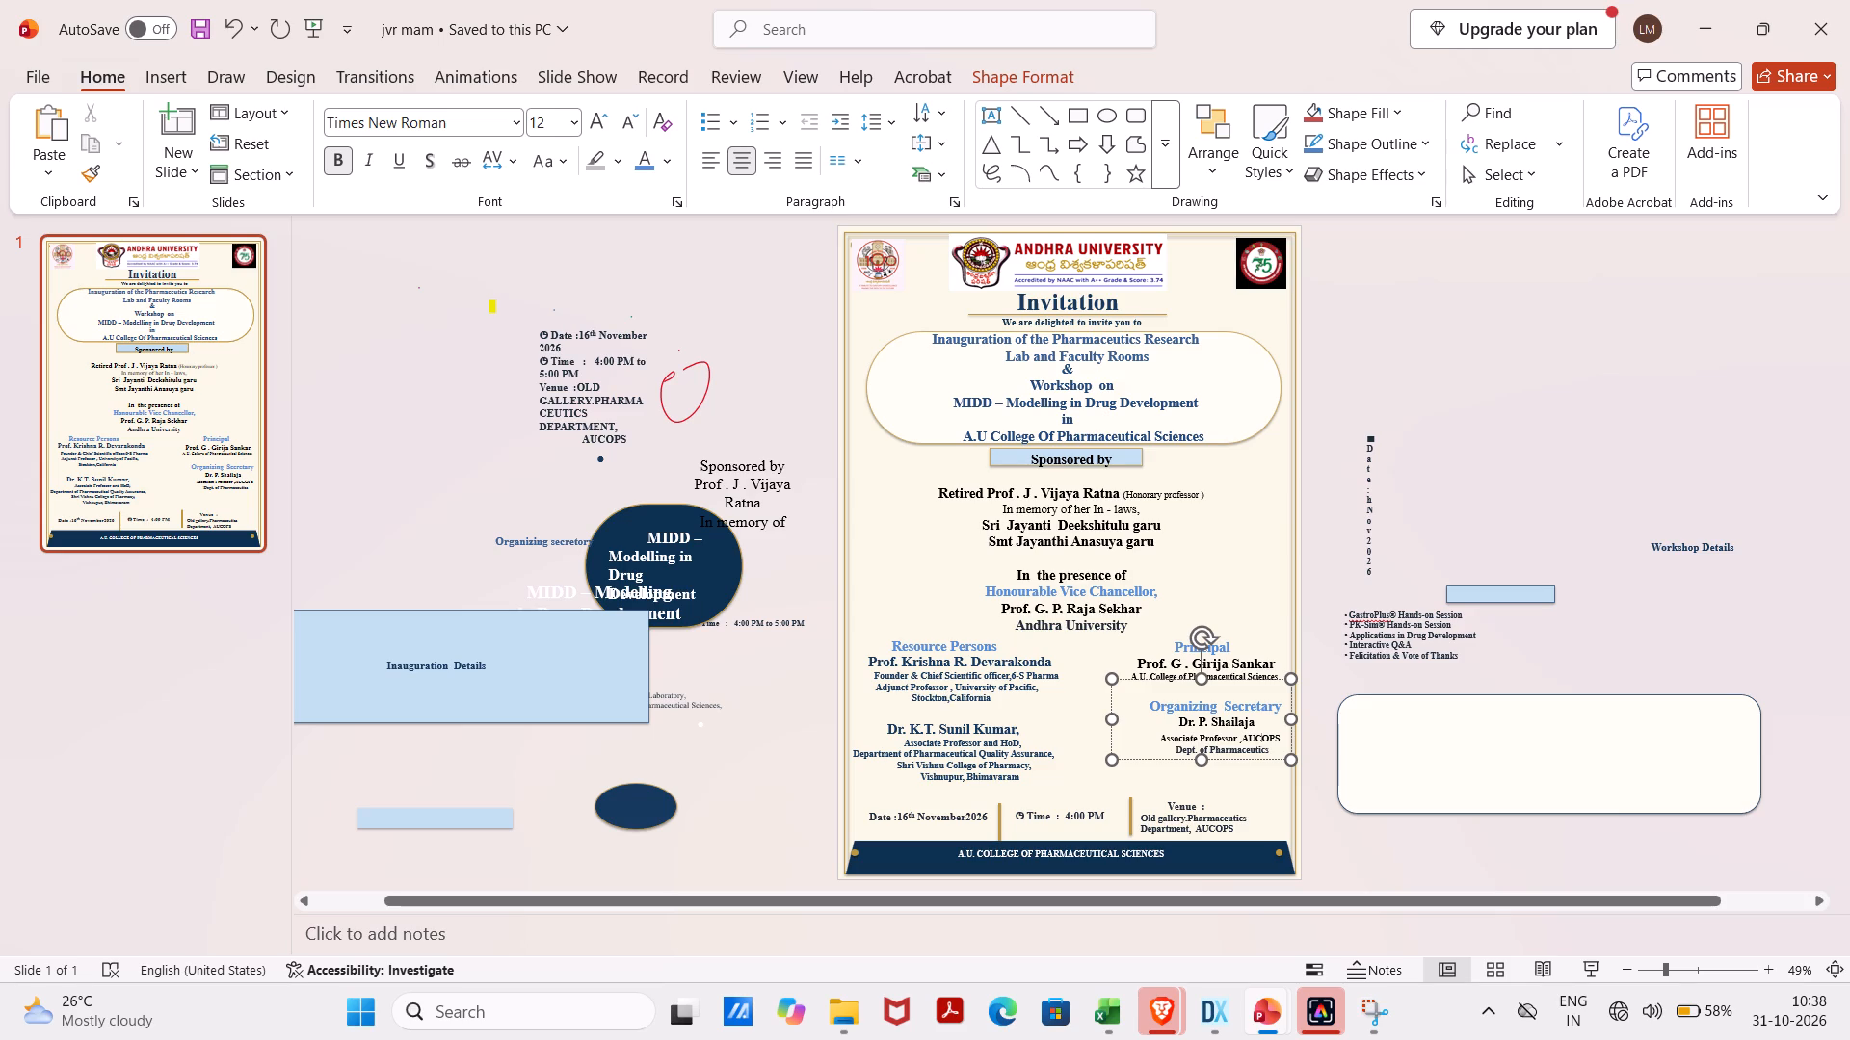
pyautogui.click(1100, 783)
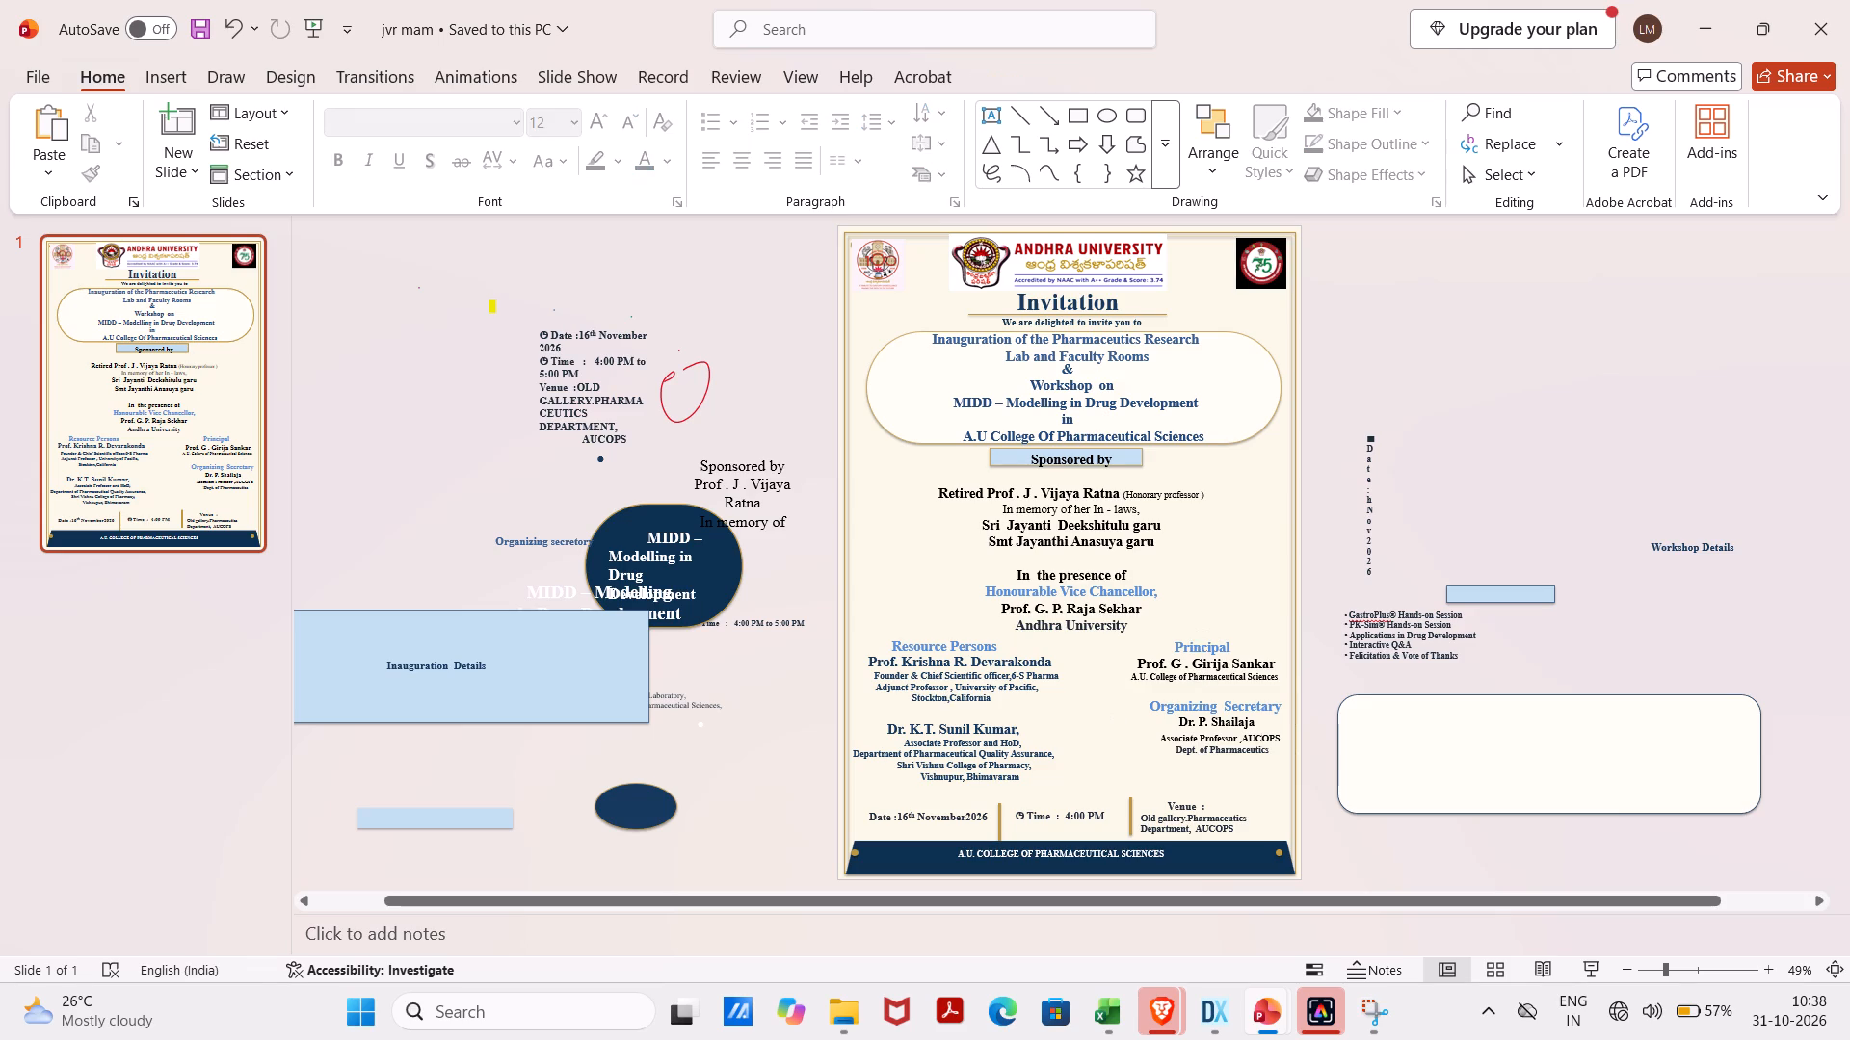
pyautogui.tripleClick(1045, 793)
pyautogui.doubleClick(1100, 793)
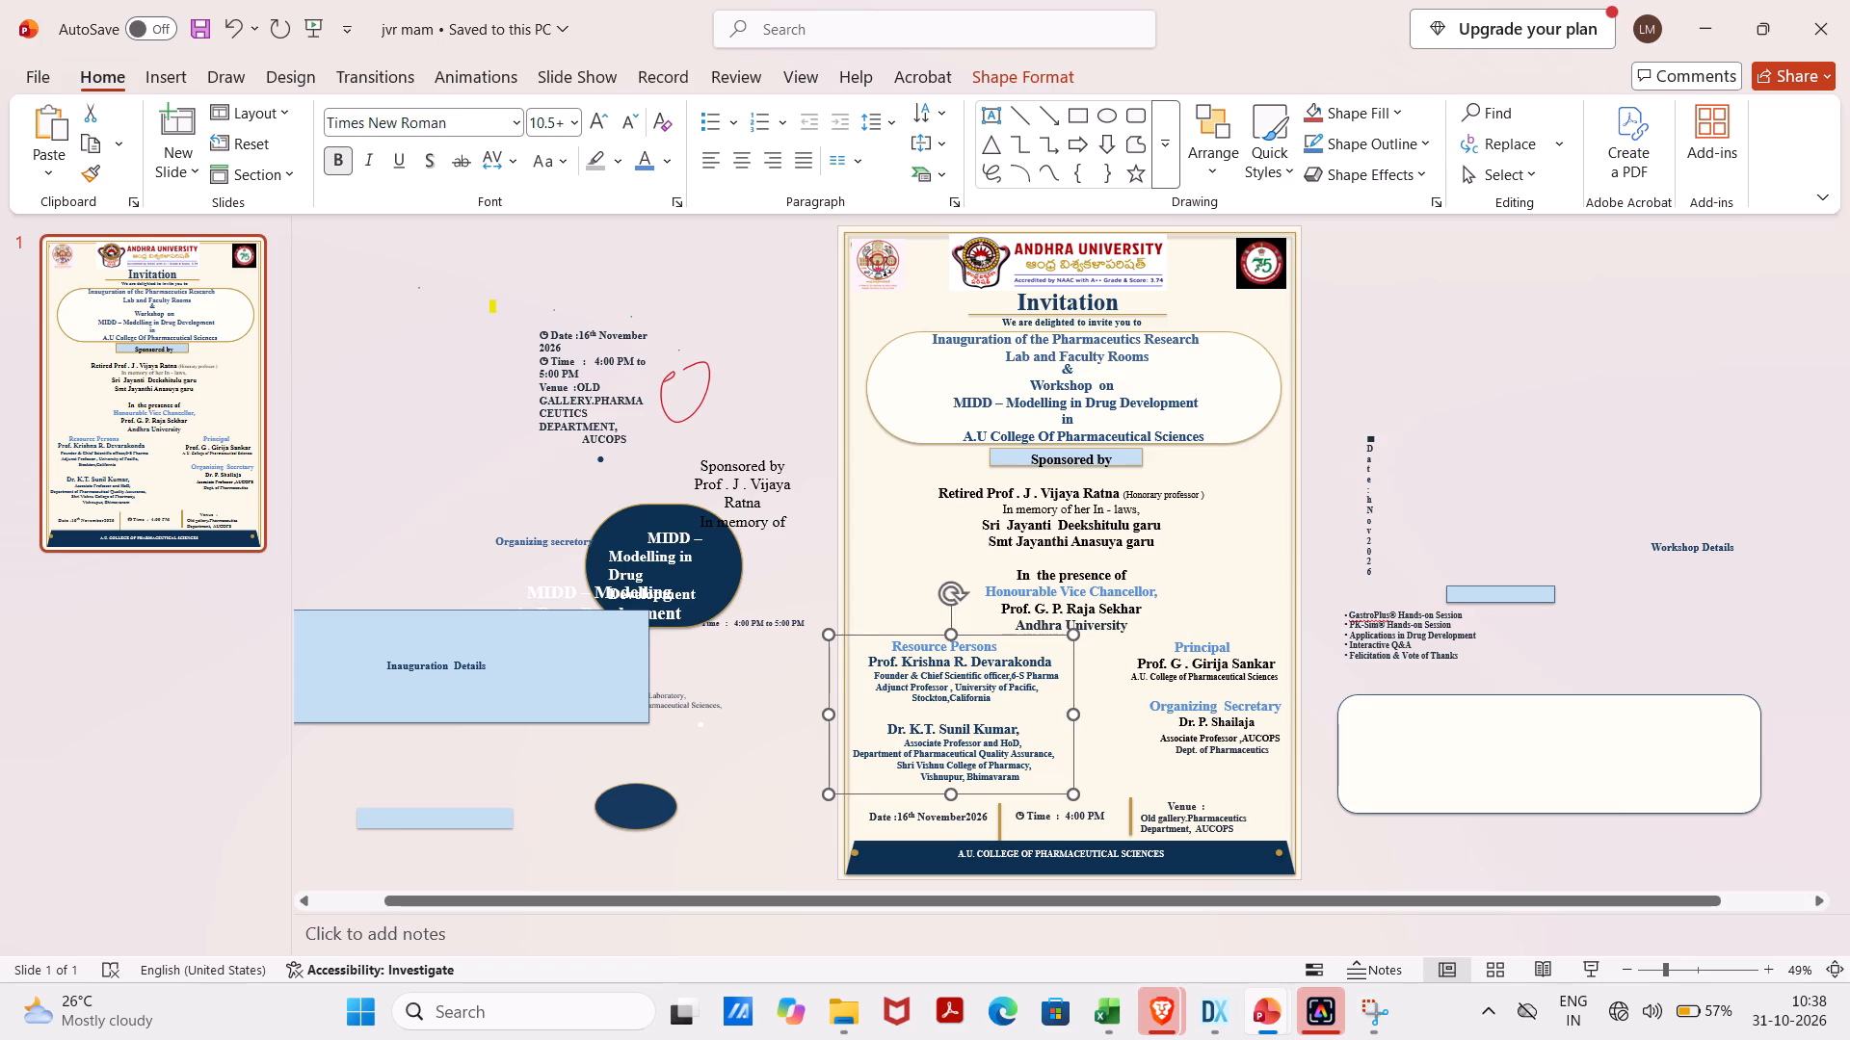
pyautogui.click(175, 70)
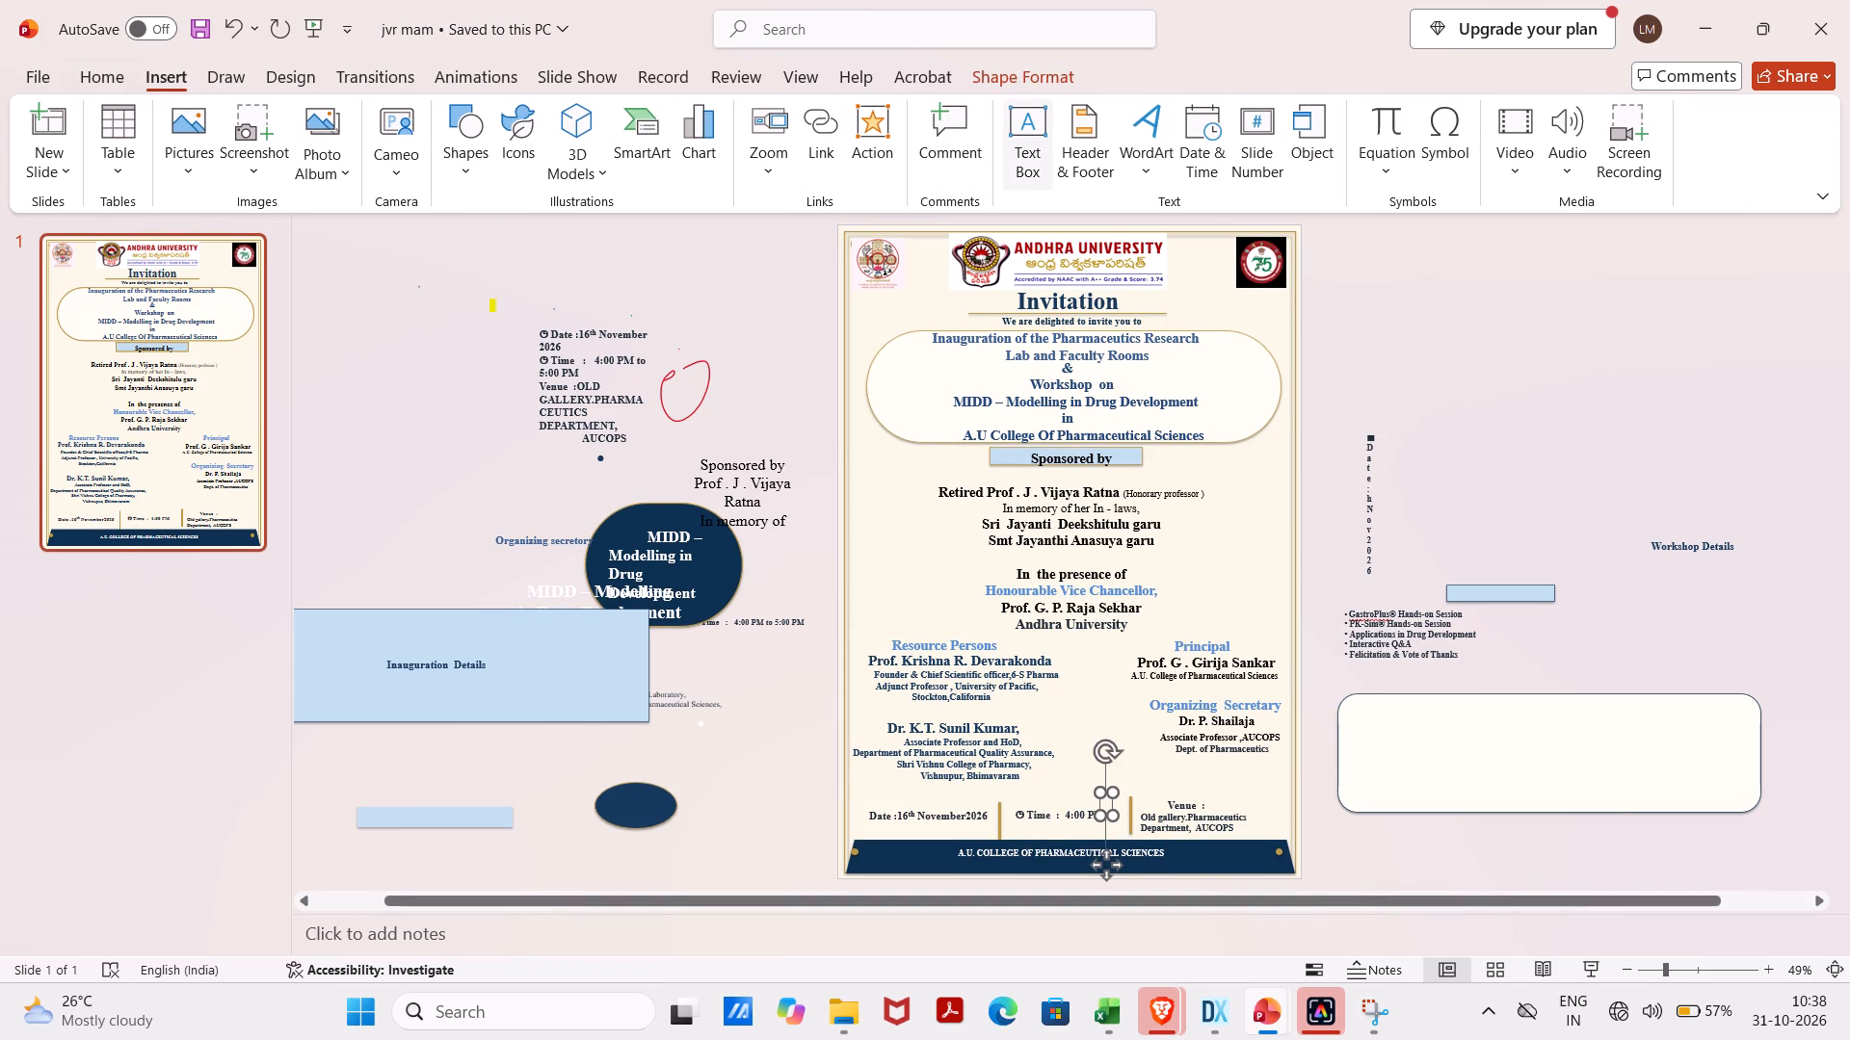
pyautogui.click(1025, 164)
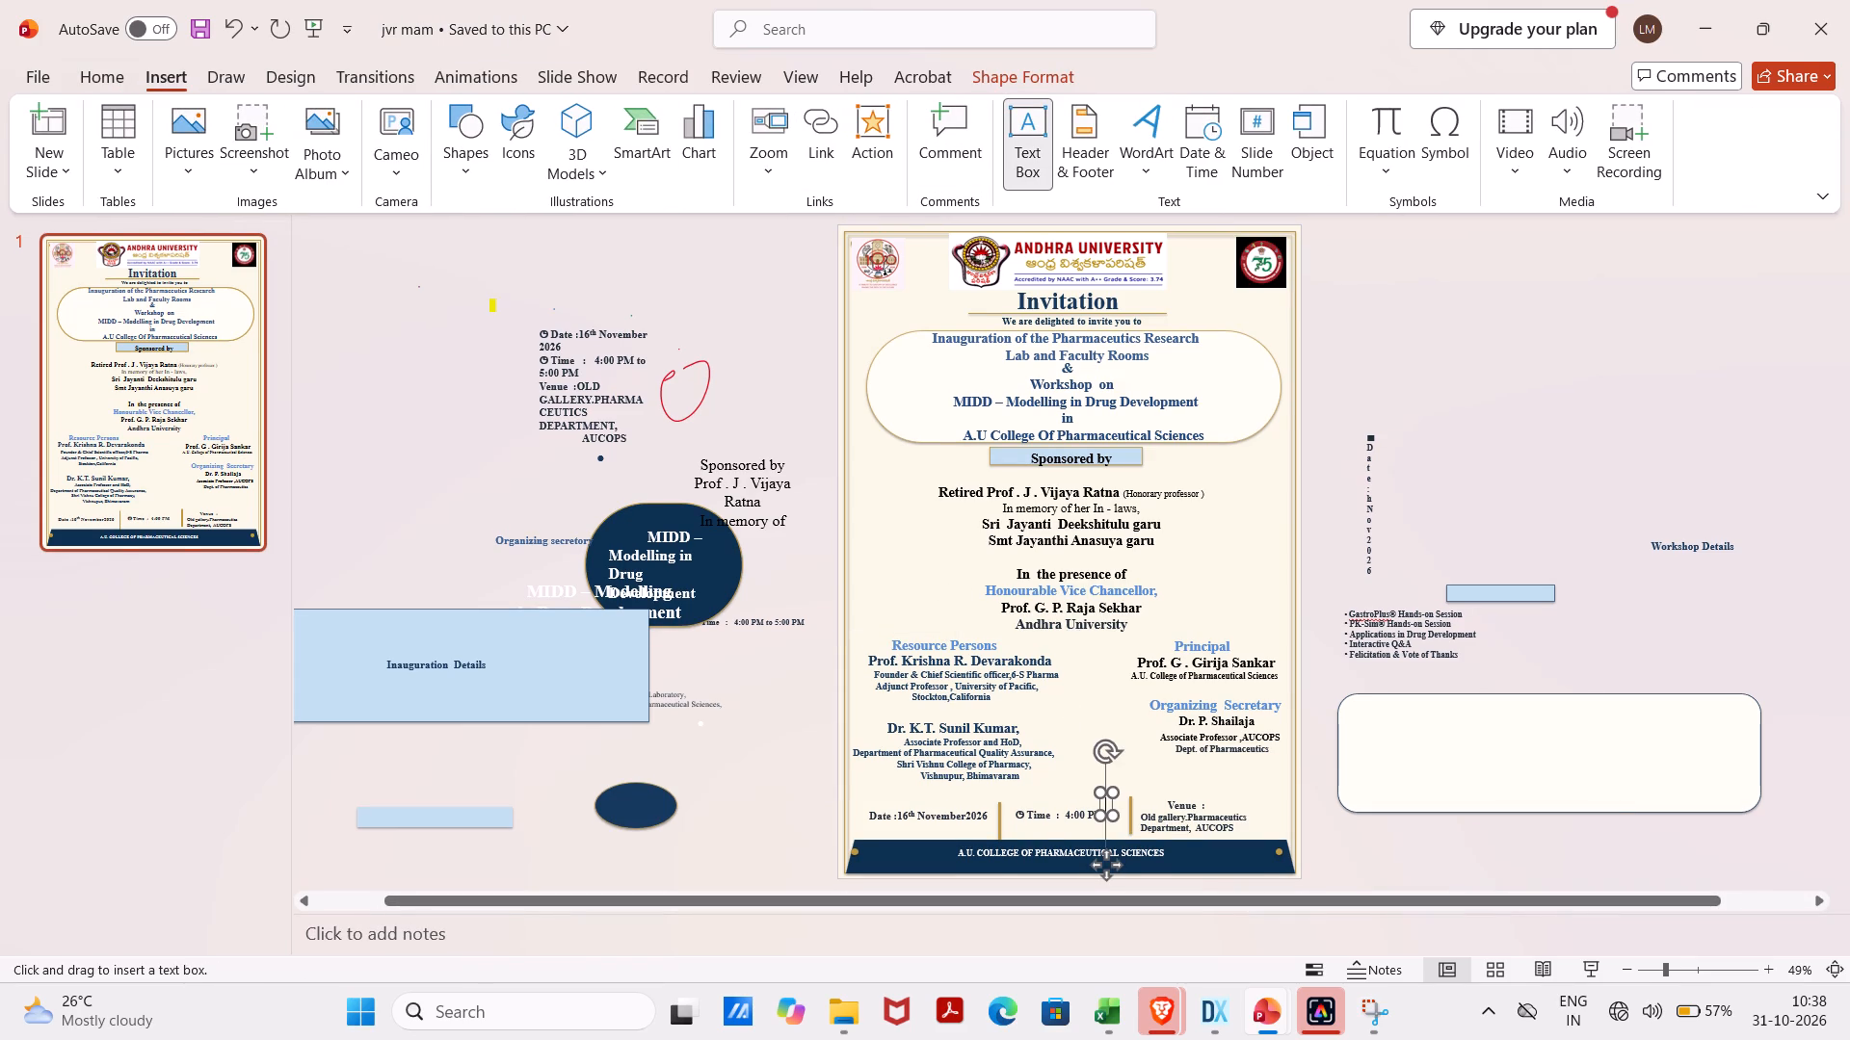
pyautogui.click(1109, 809)
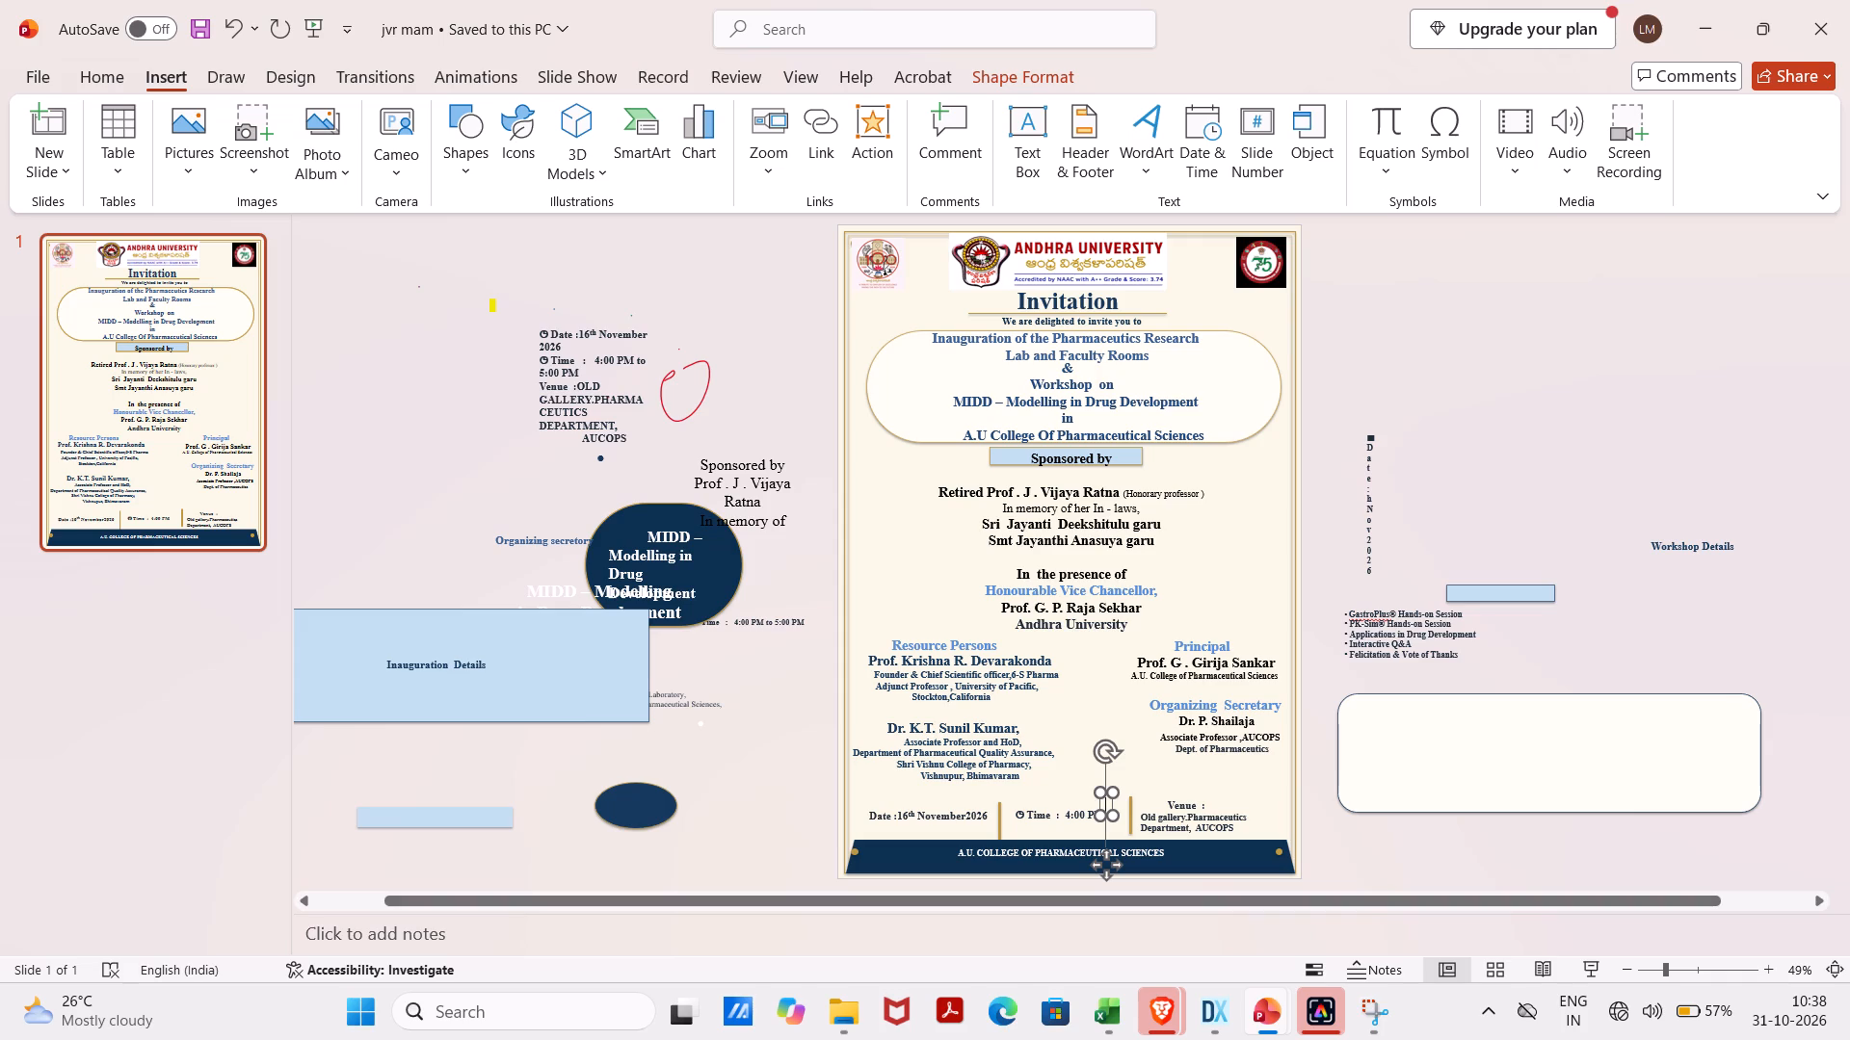
pyautogui.write('aculty')
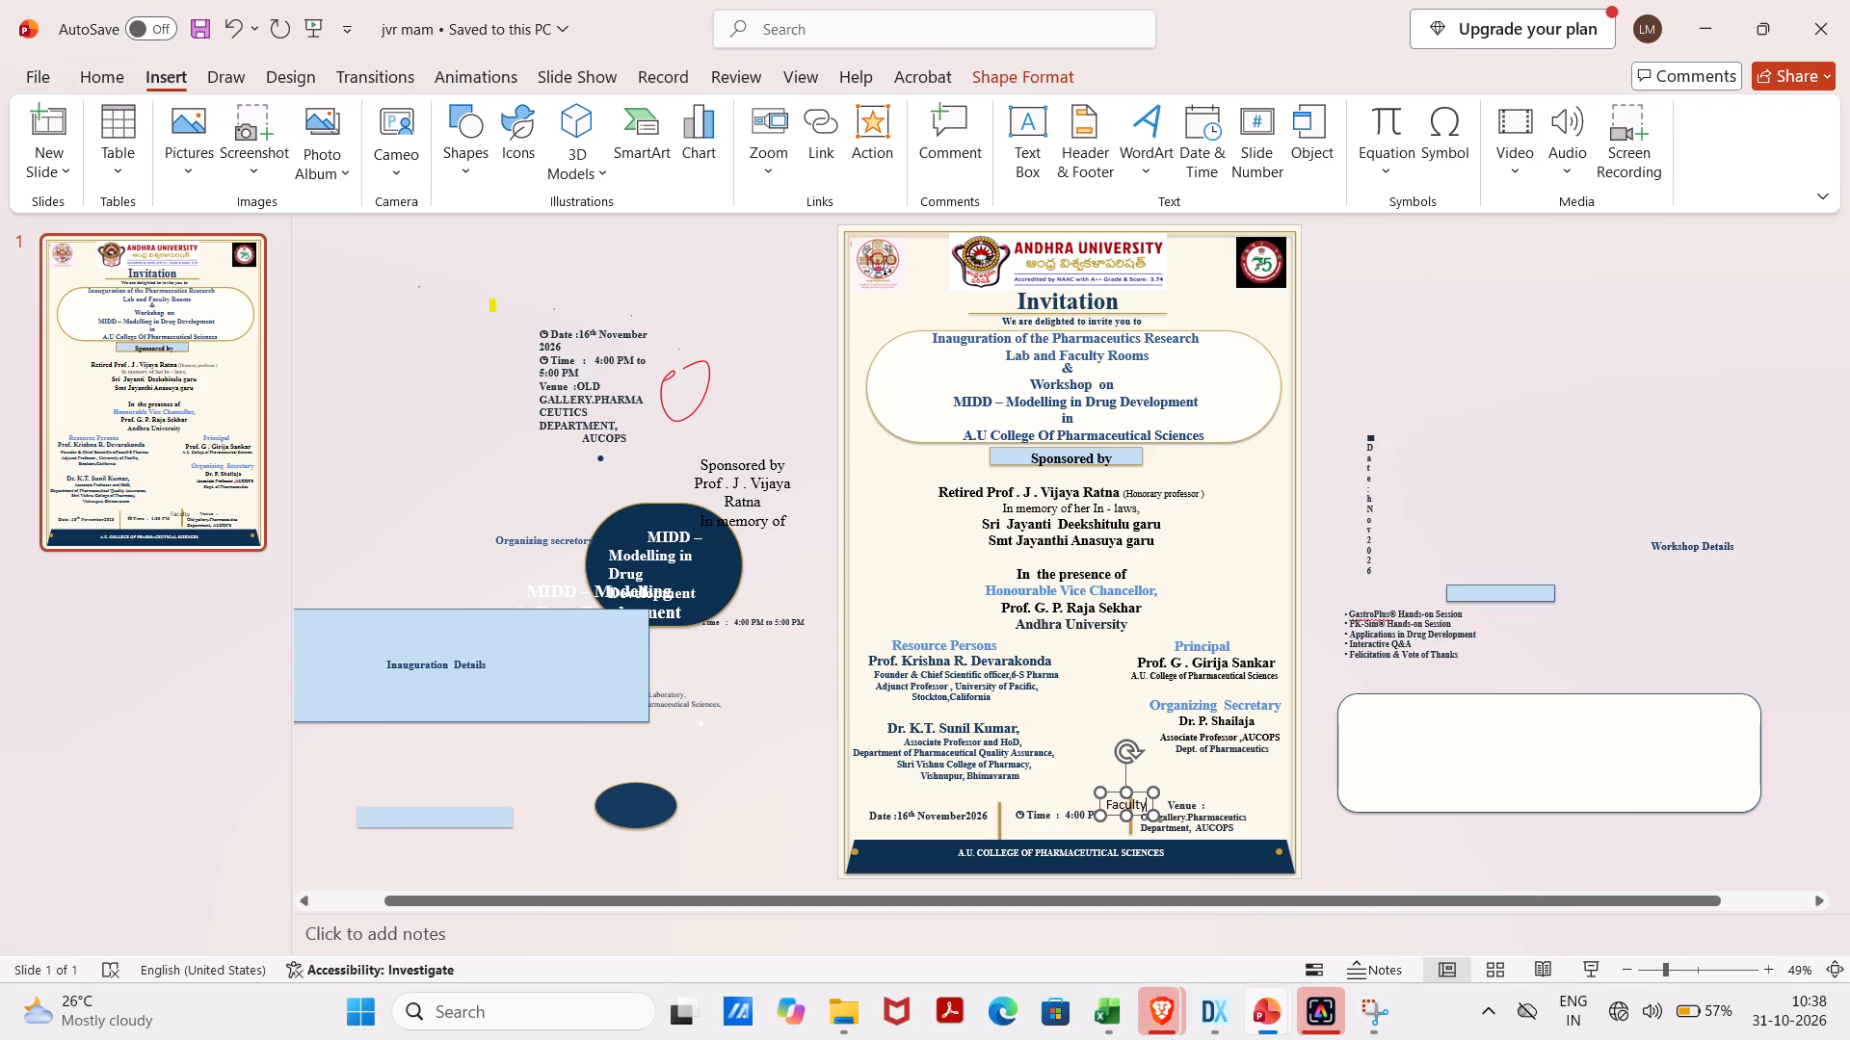
pyautogui.press(',')
pyautogui.press('r')
pyautogui.write('esea')
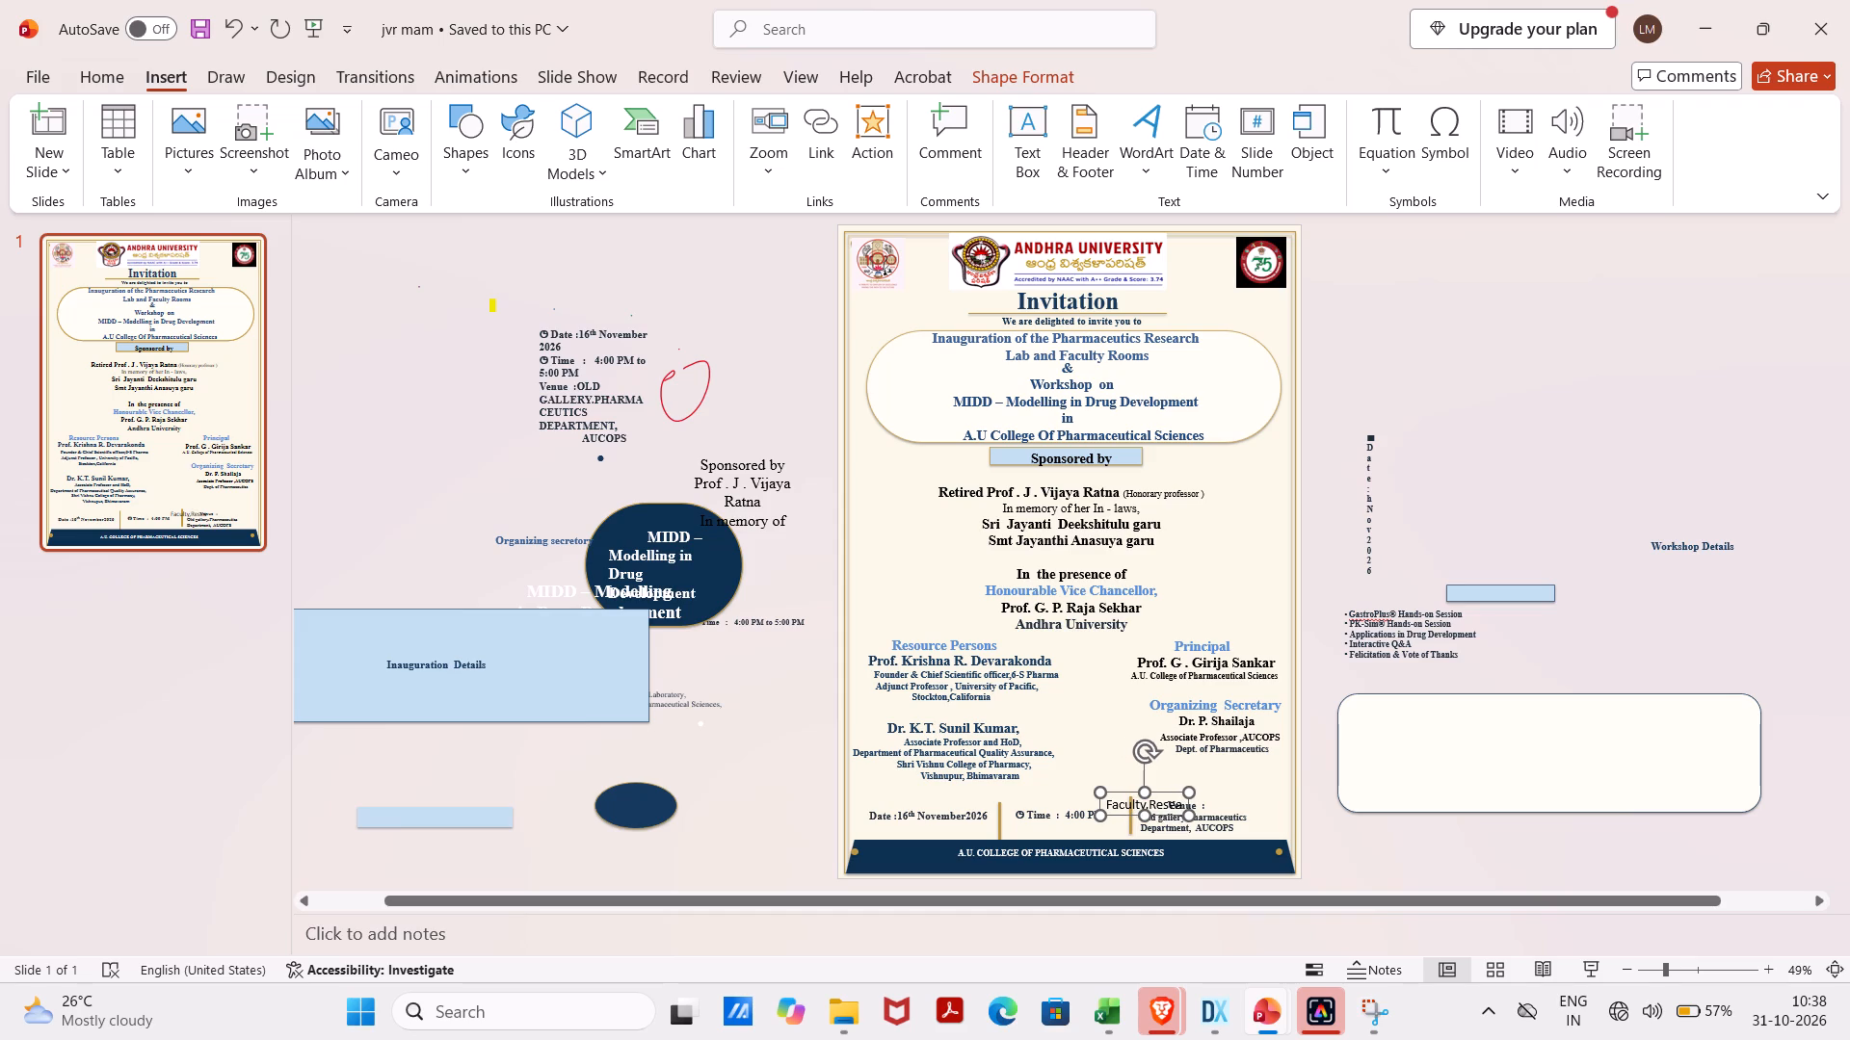
pyautogui.write('rch scholars')
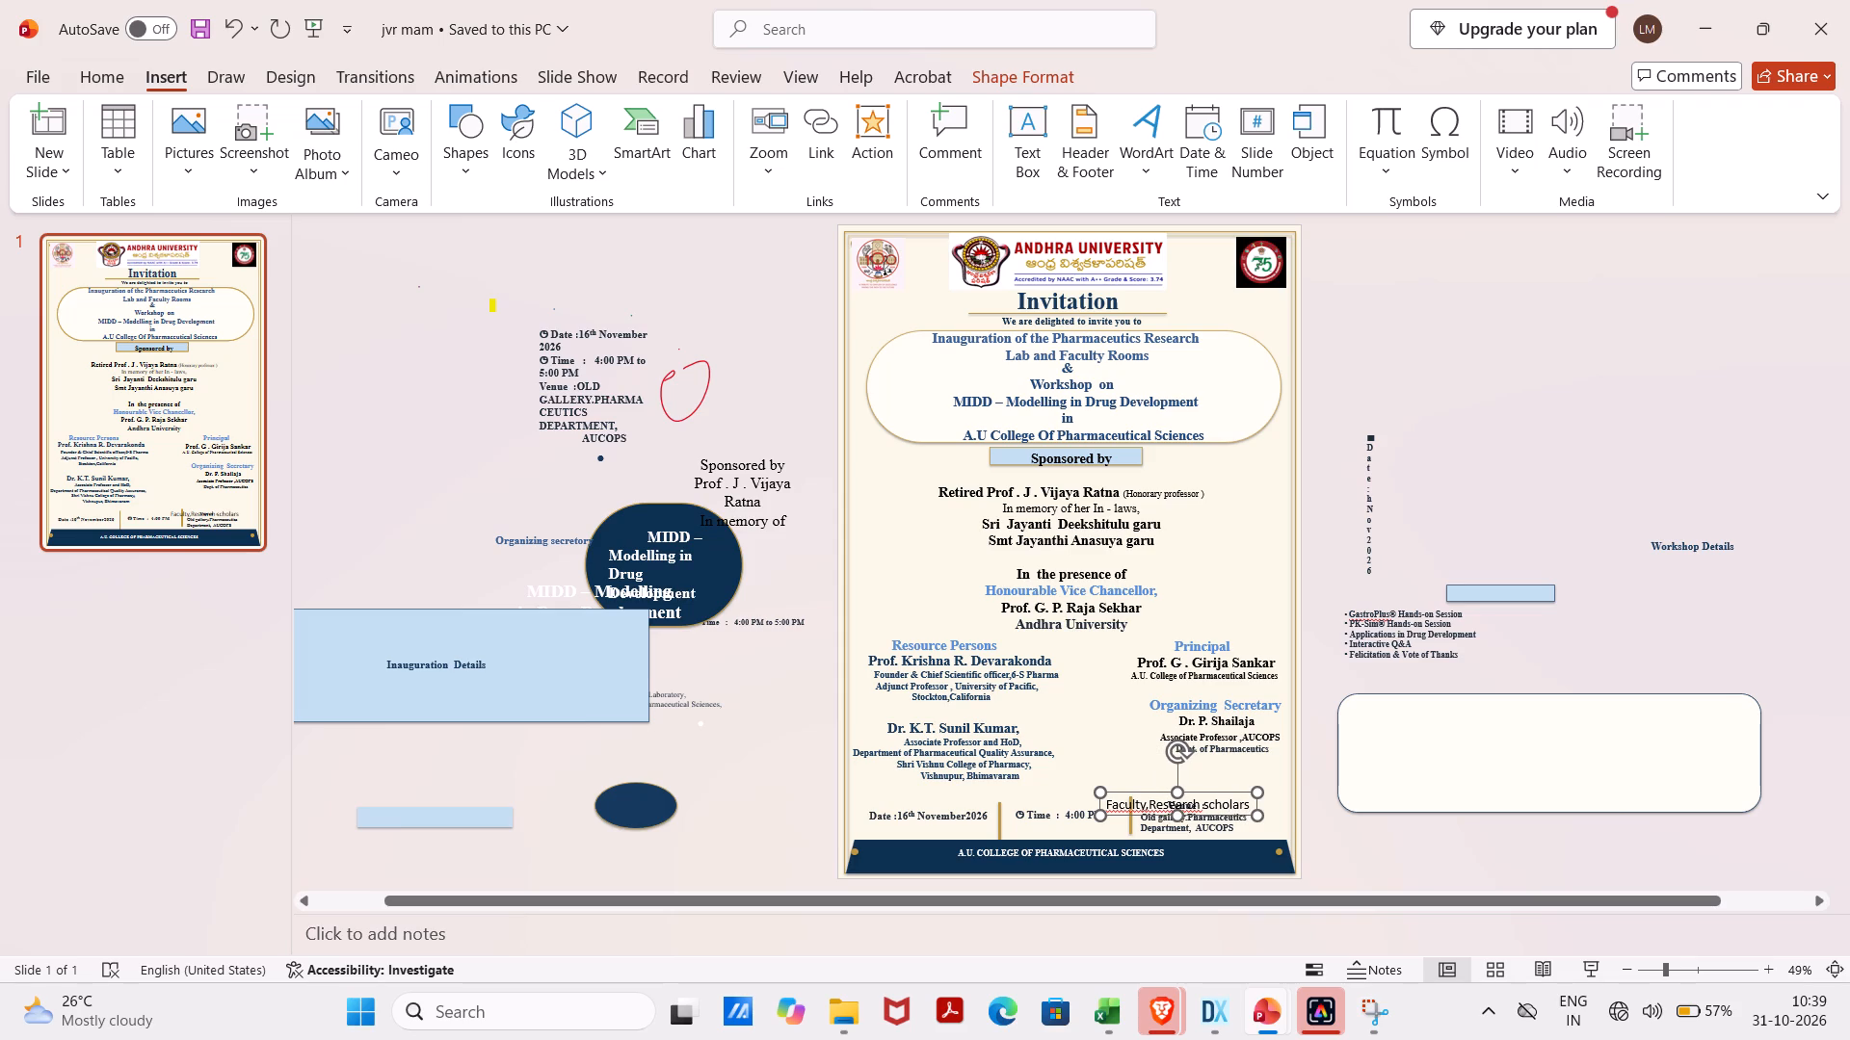
pyautogui.press(',')
pyautogui.write('ST')
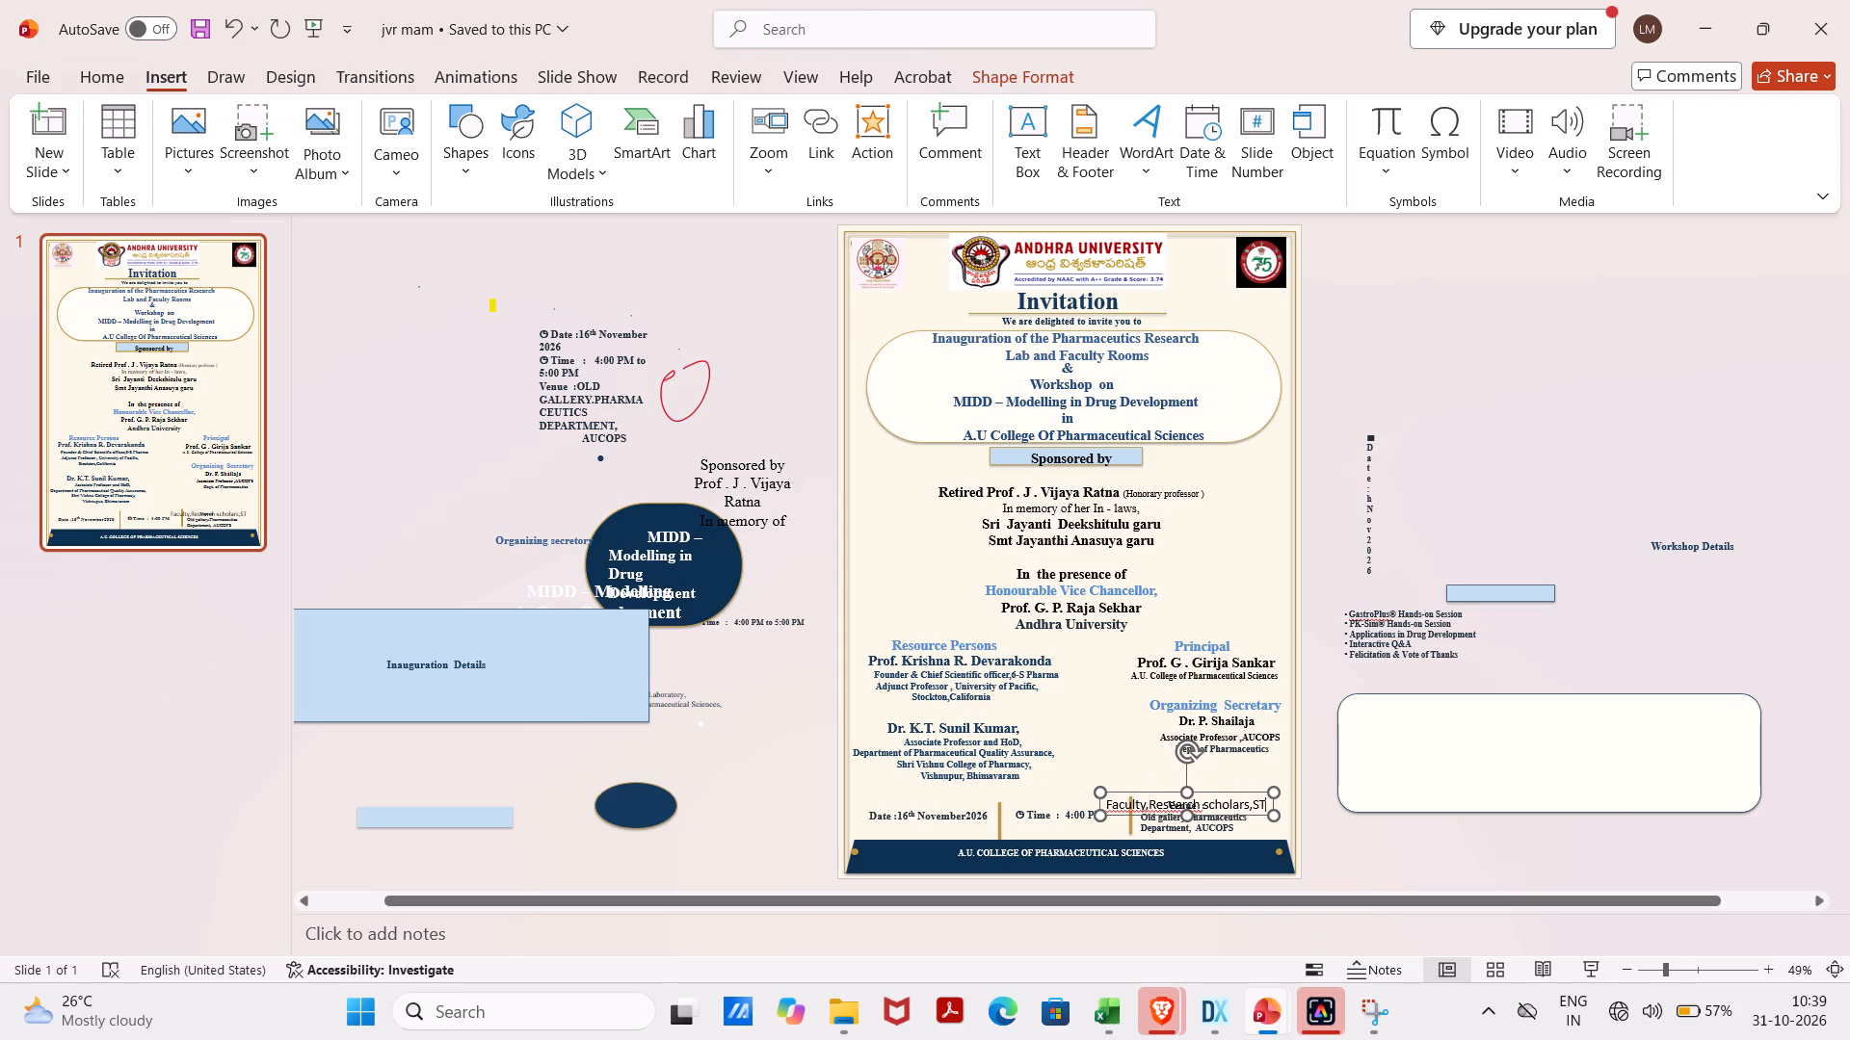
pyautogui.press('BackSpace')
pyautogui.write('tudents')
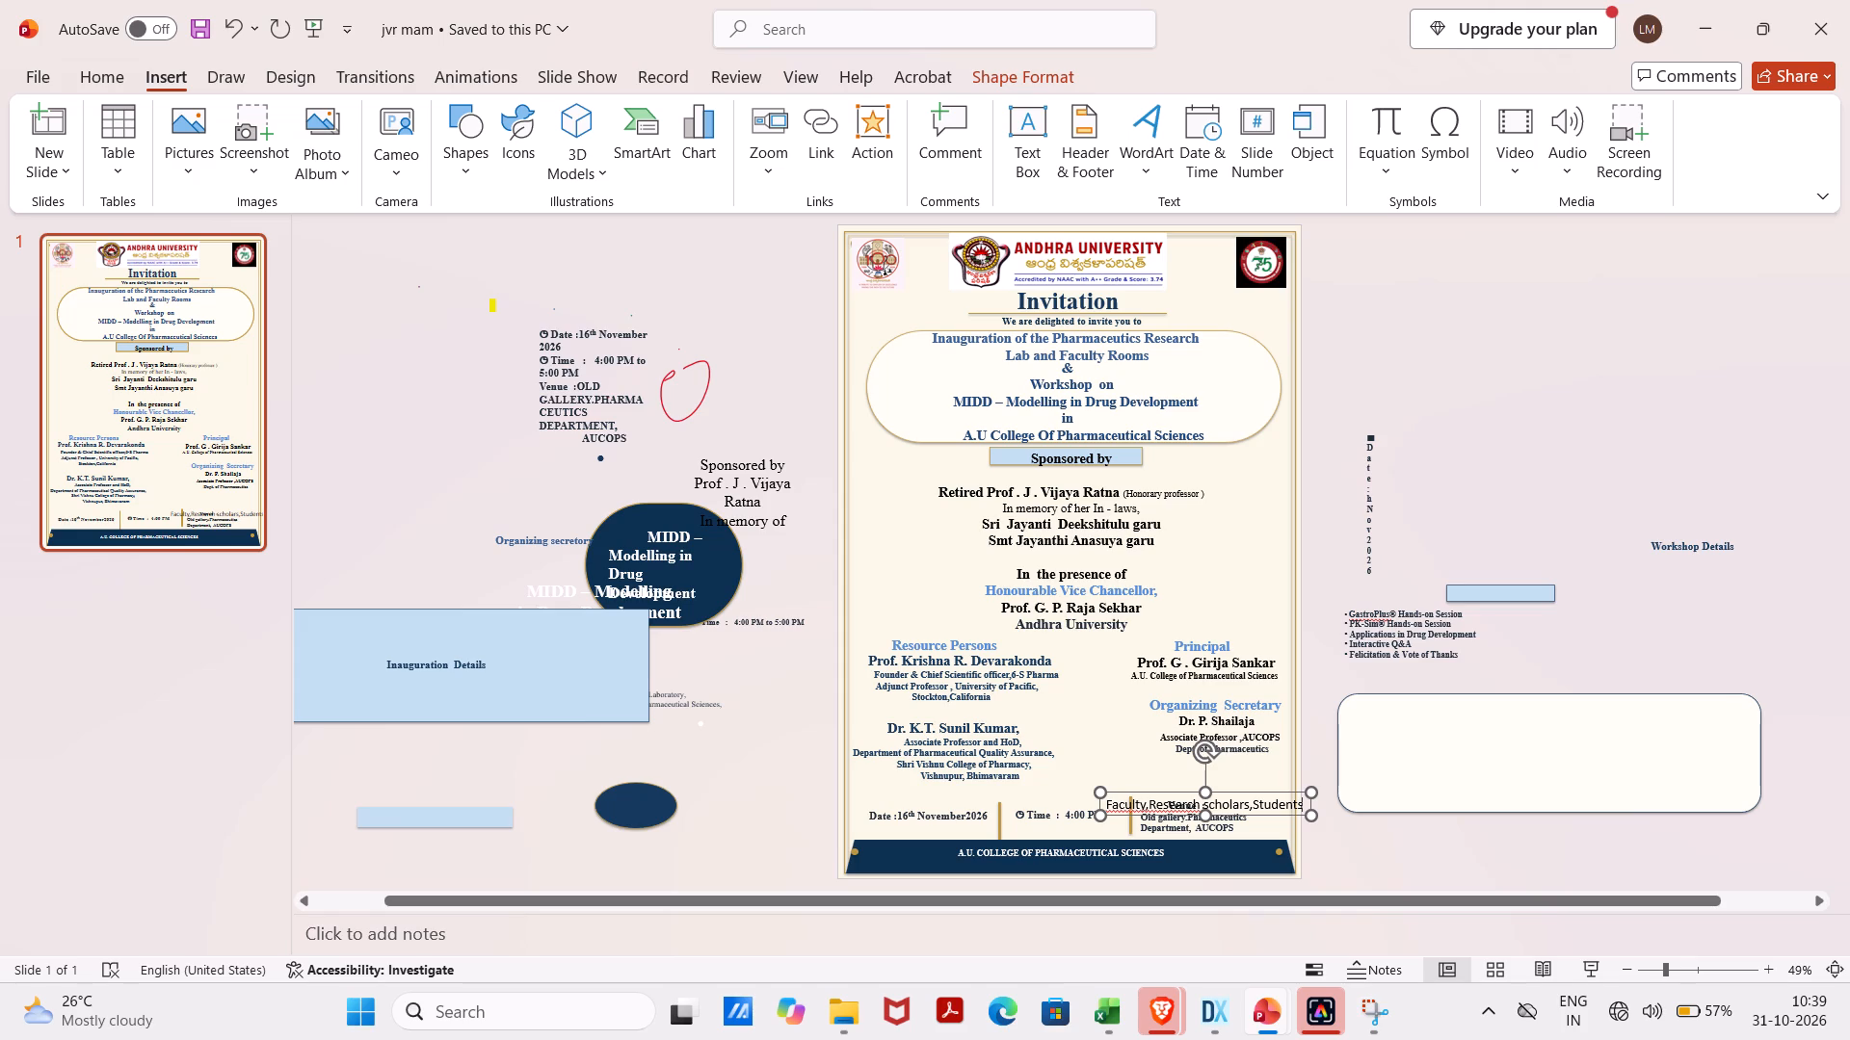
# Resize the "Faculty,Research scholars,Students" text box to fit one upright line between "Dept. of Pharmaceutics" and the venue details.
pyautogui.click(1316, 820)
pyautogui.moveTo(1309, 815); pyautogui.dragTo(1304, 805)
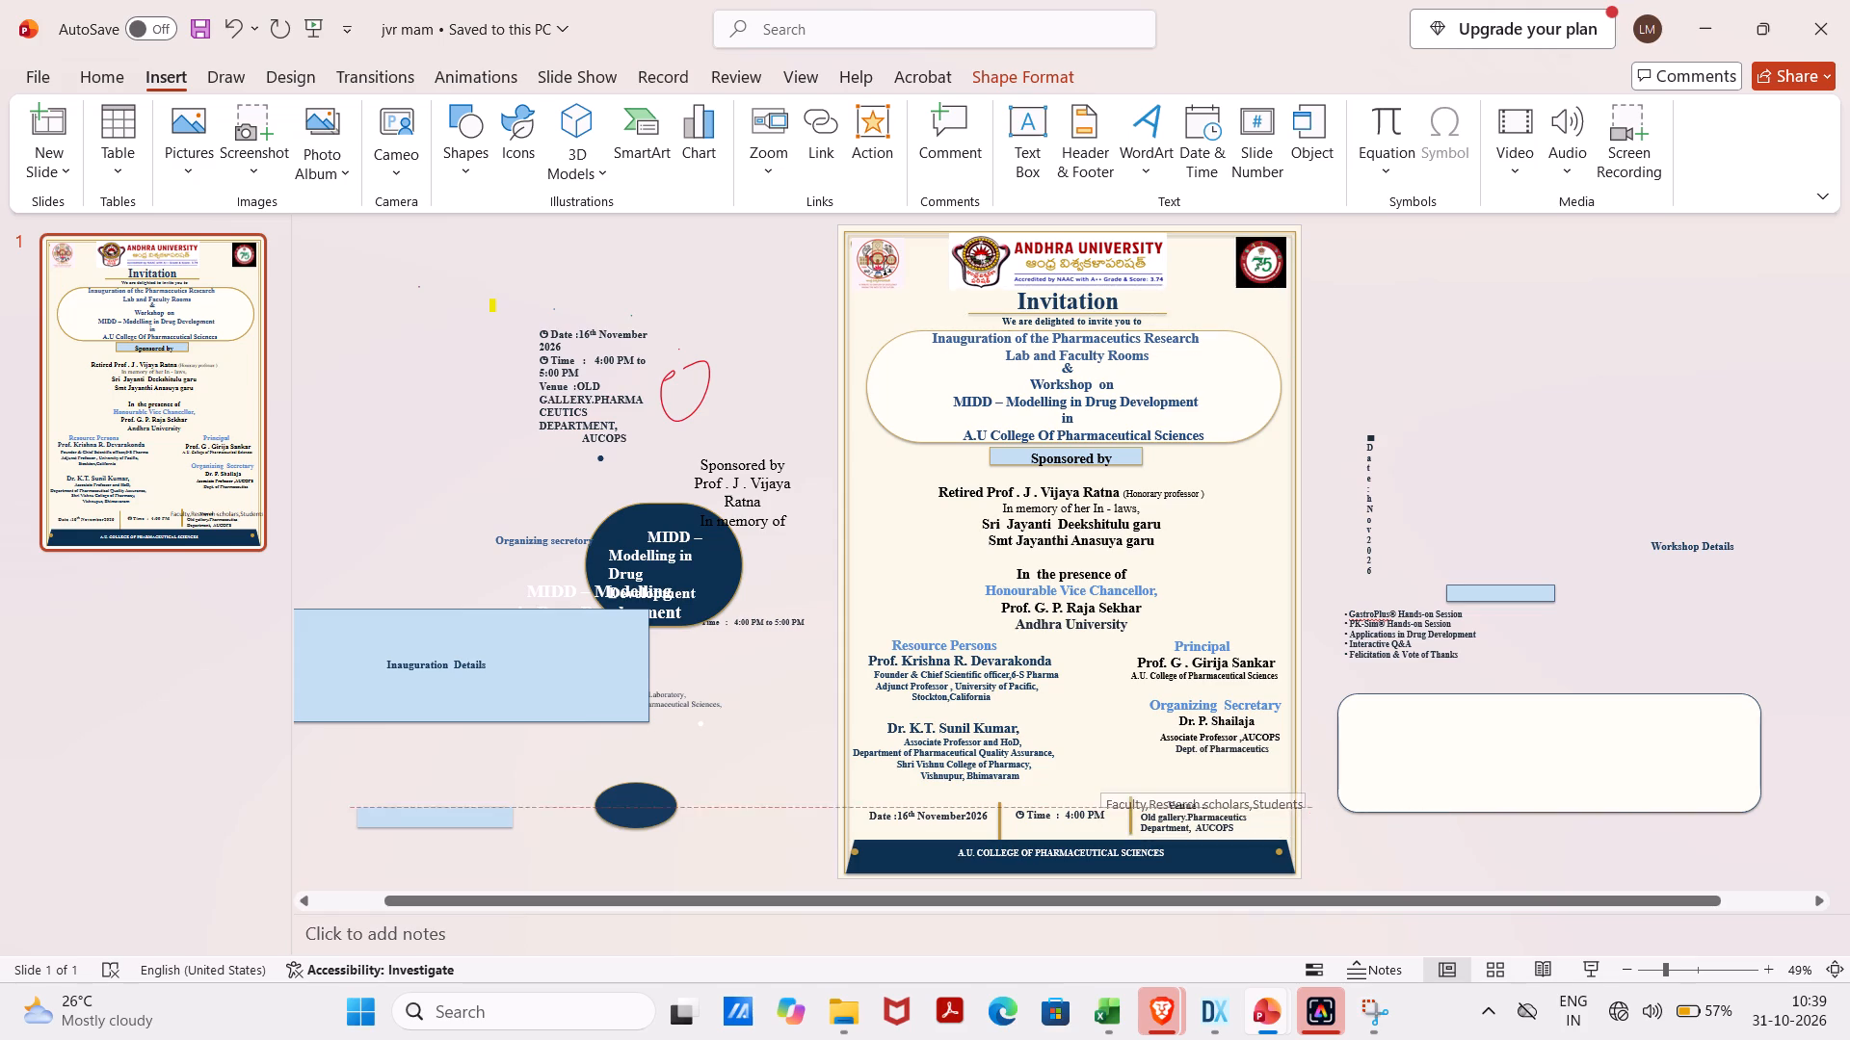
pyautogui.moveTo(1304, 805); pyautogui.dragTo(1279, 769)
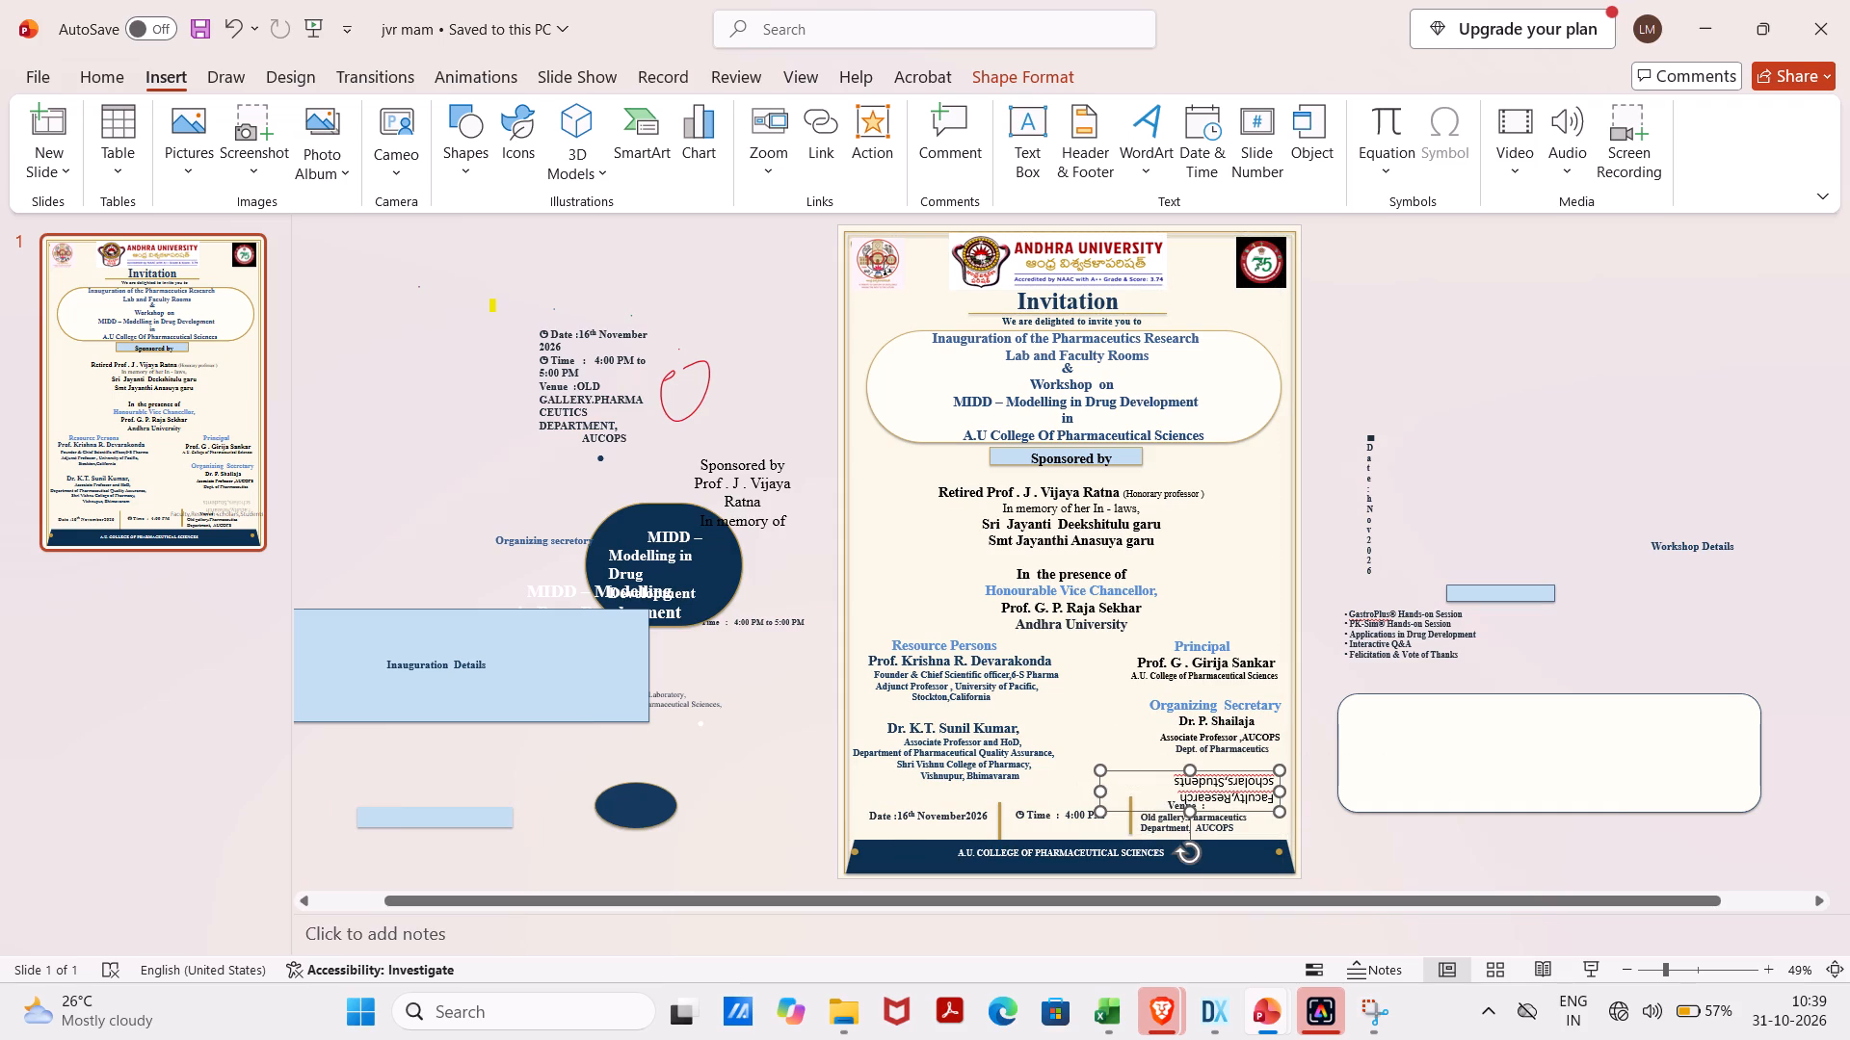
pyautogui.moveTo(1280, 812); pyautogui.dragTo(1232, 789)
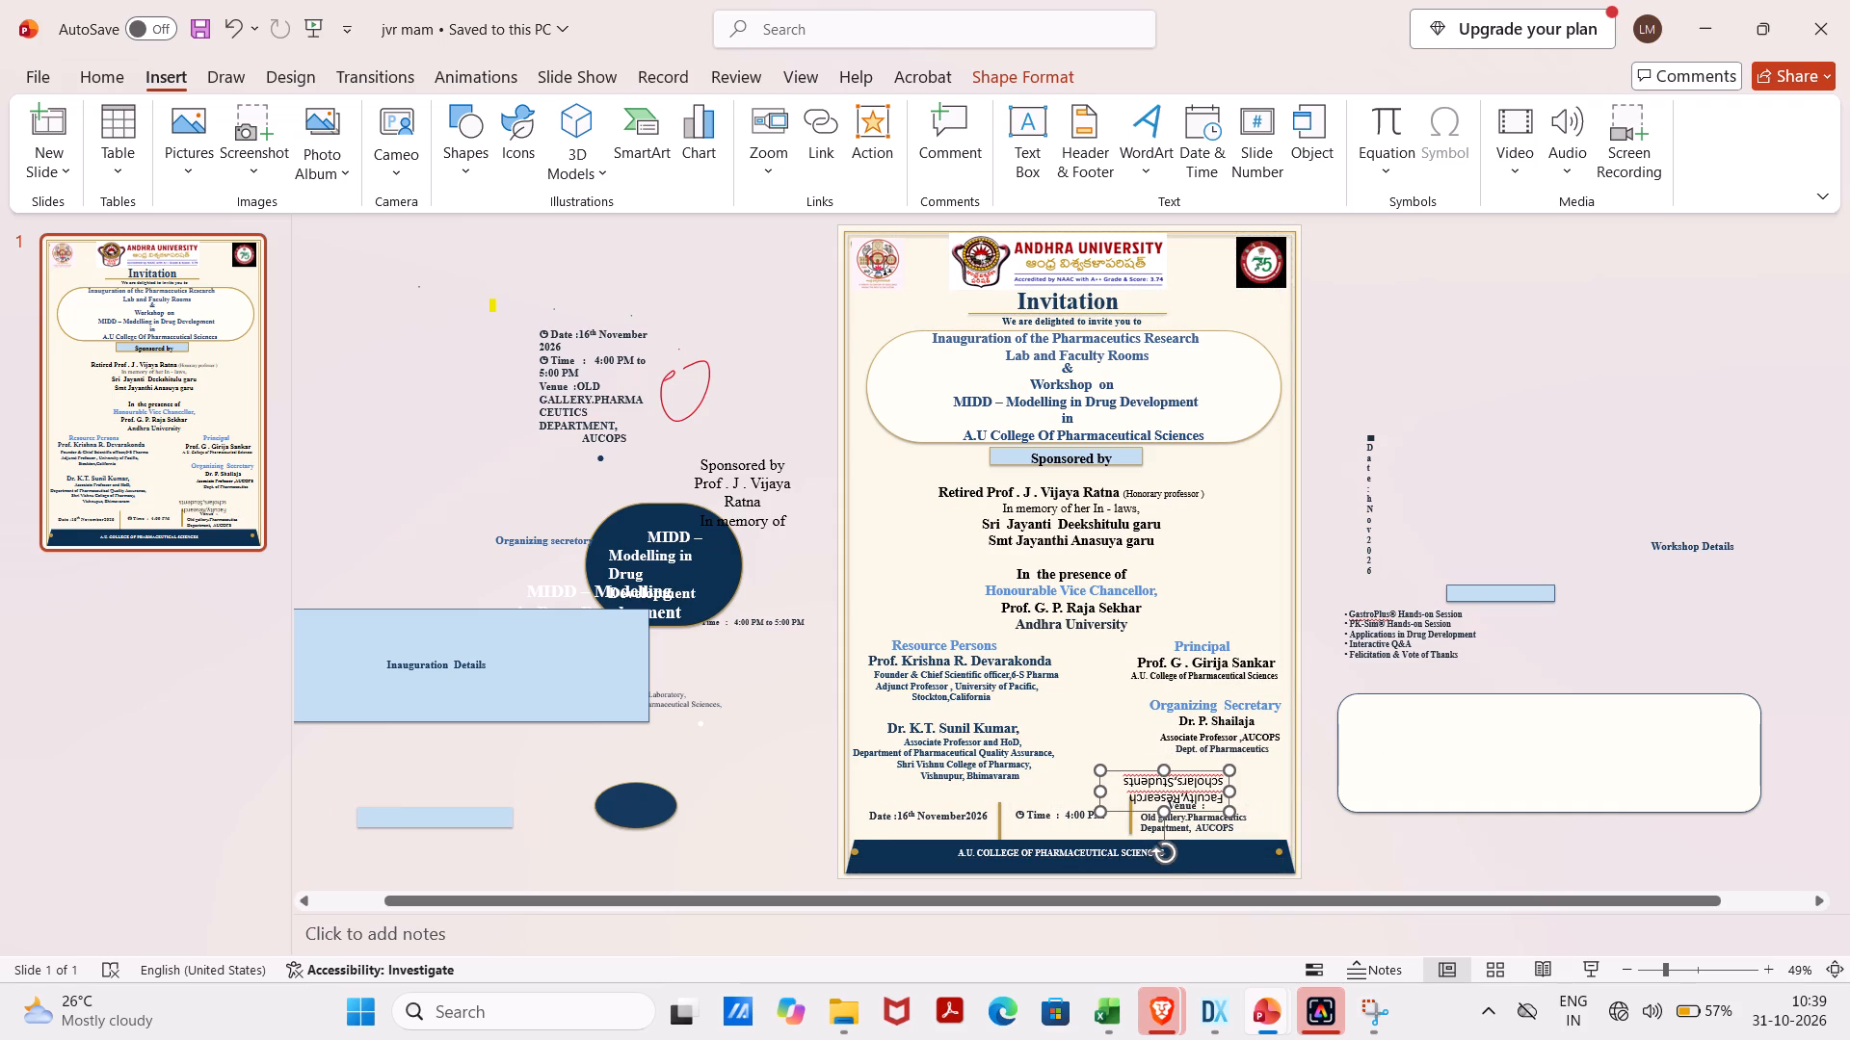
pyautogui.moveTo(1100, 811); pyautogui.dragTo(1069, 779)
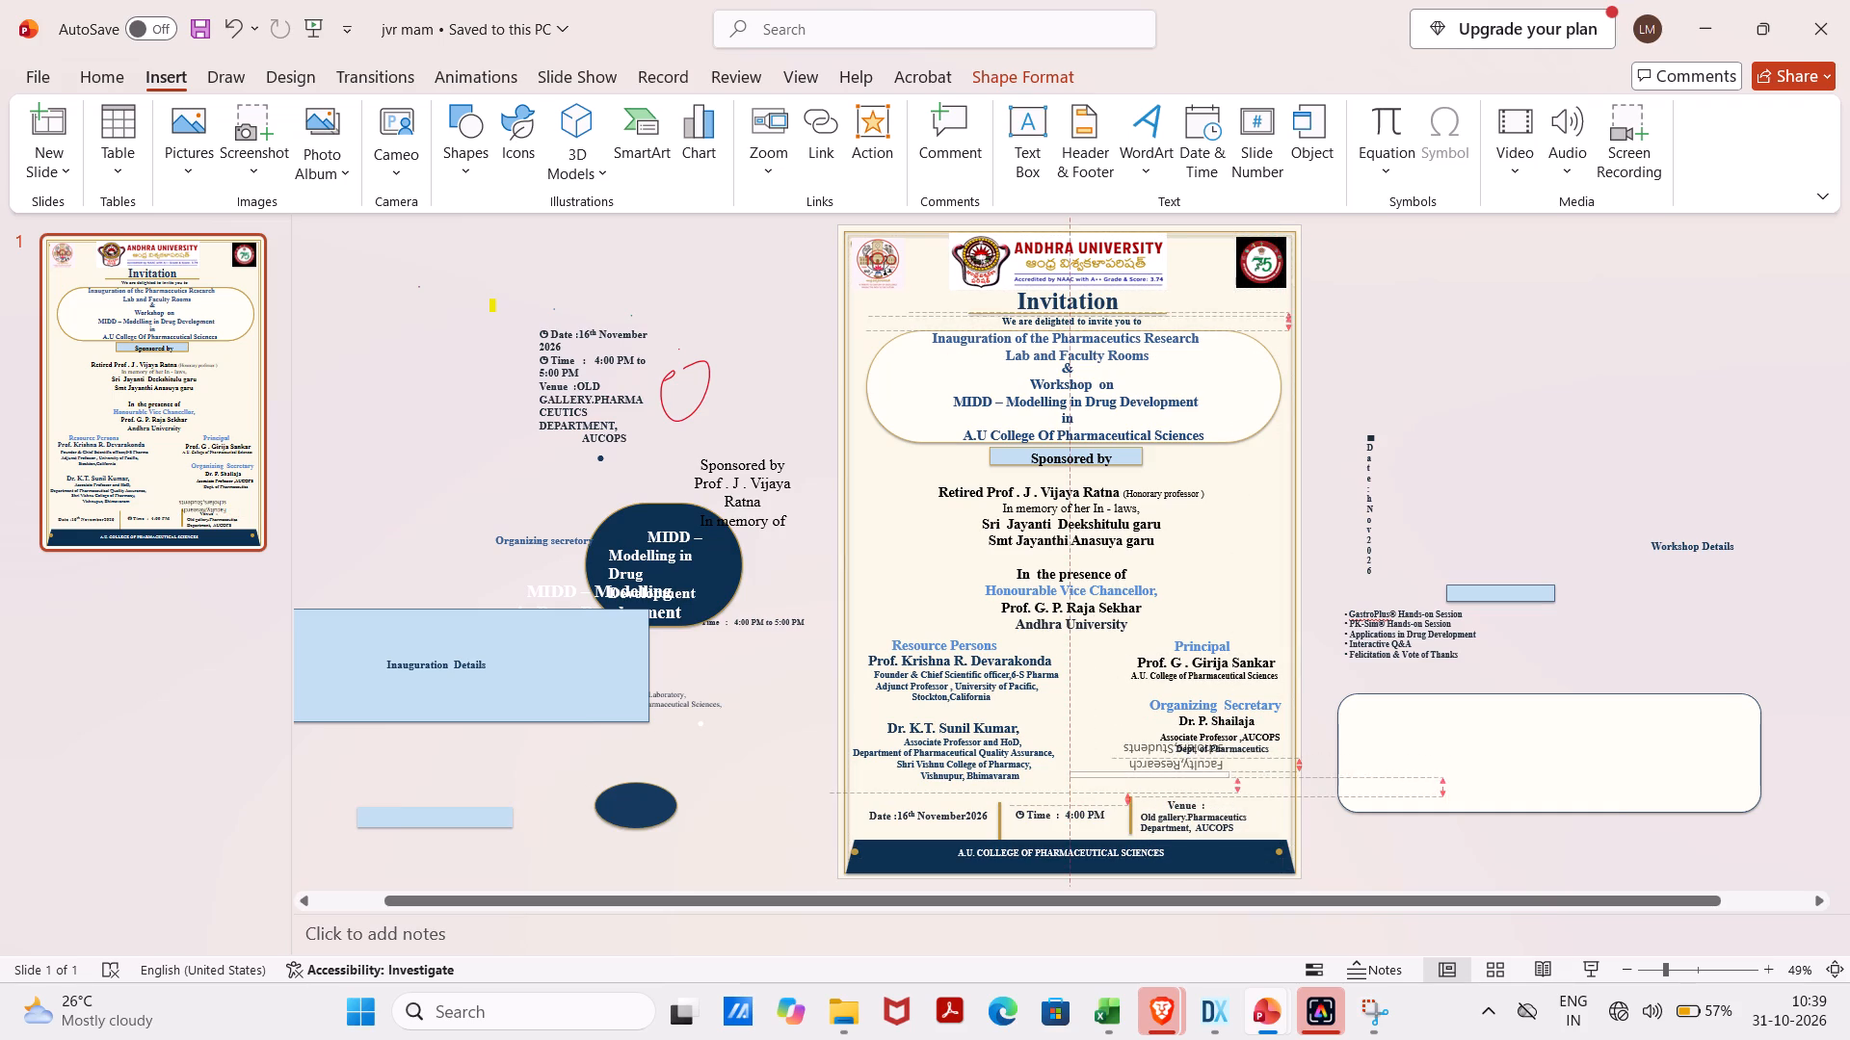
pyautogui.moveTo(1069, 779); pyautogui.dragTo(1062, 746)
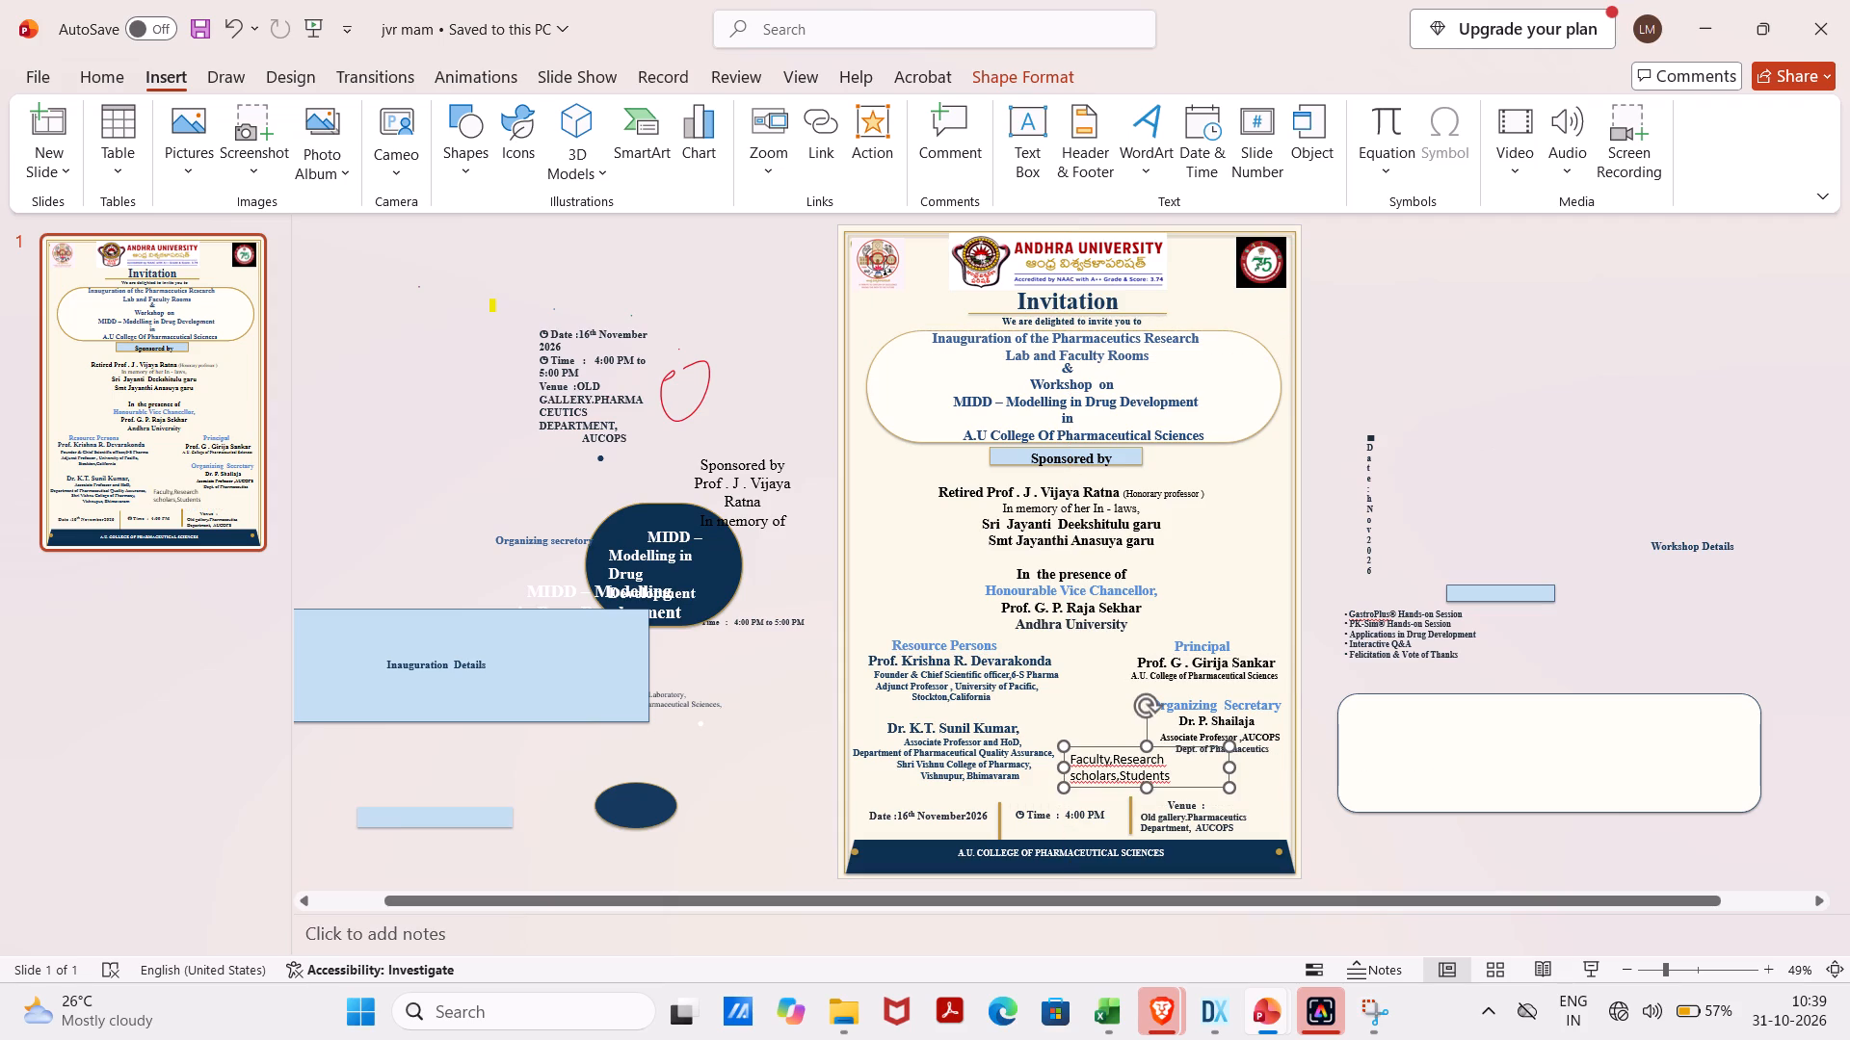
pyautogui.moveTo(1231, 792); pyautogui.dragTo(1295, 785)
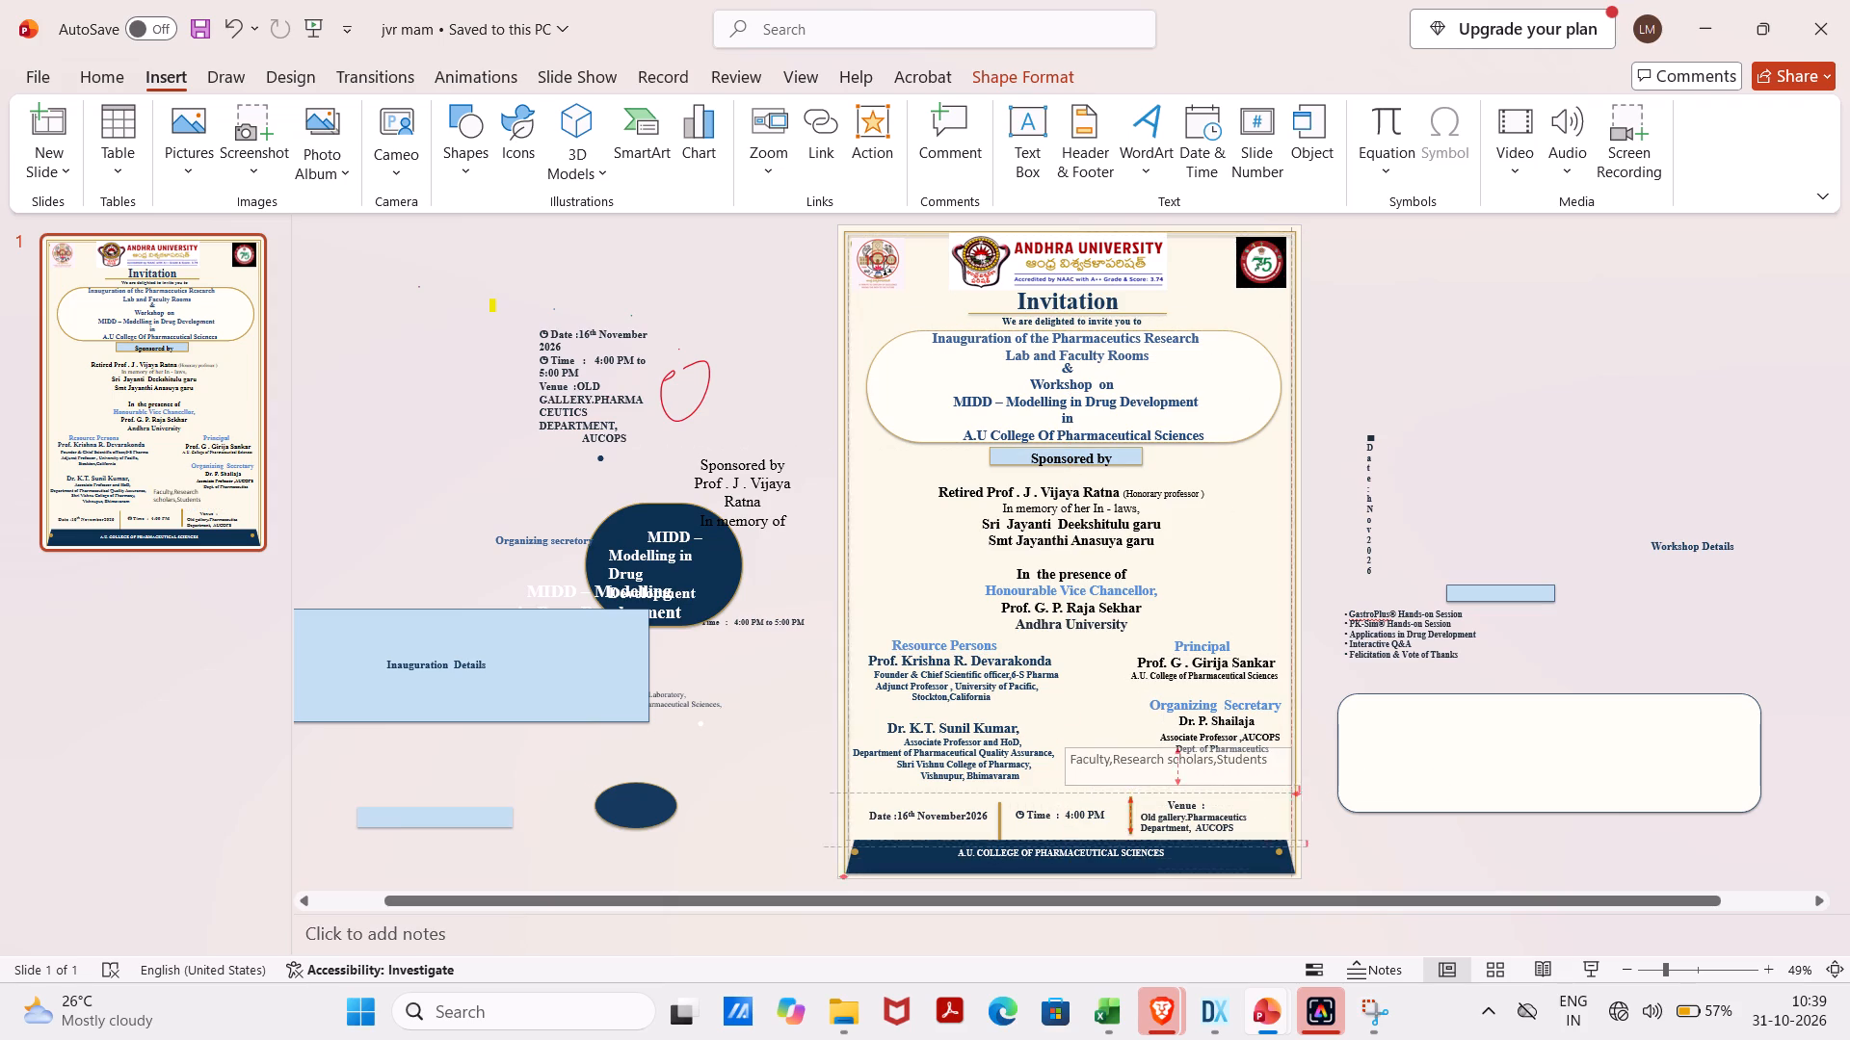
pyautogui.moveTo(1295, 785); pyautogui.dragTo(1335, 776)
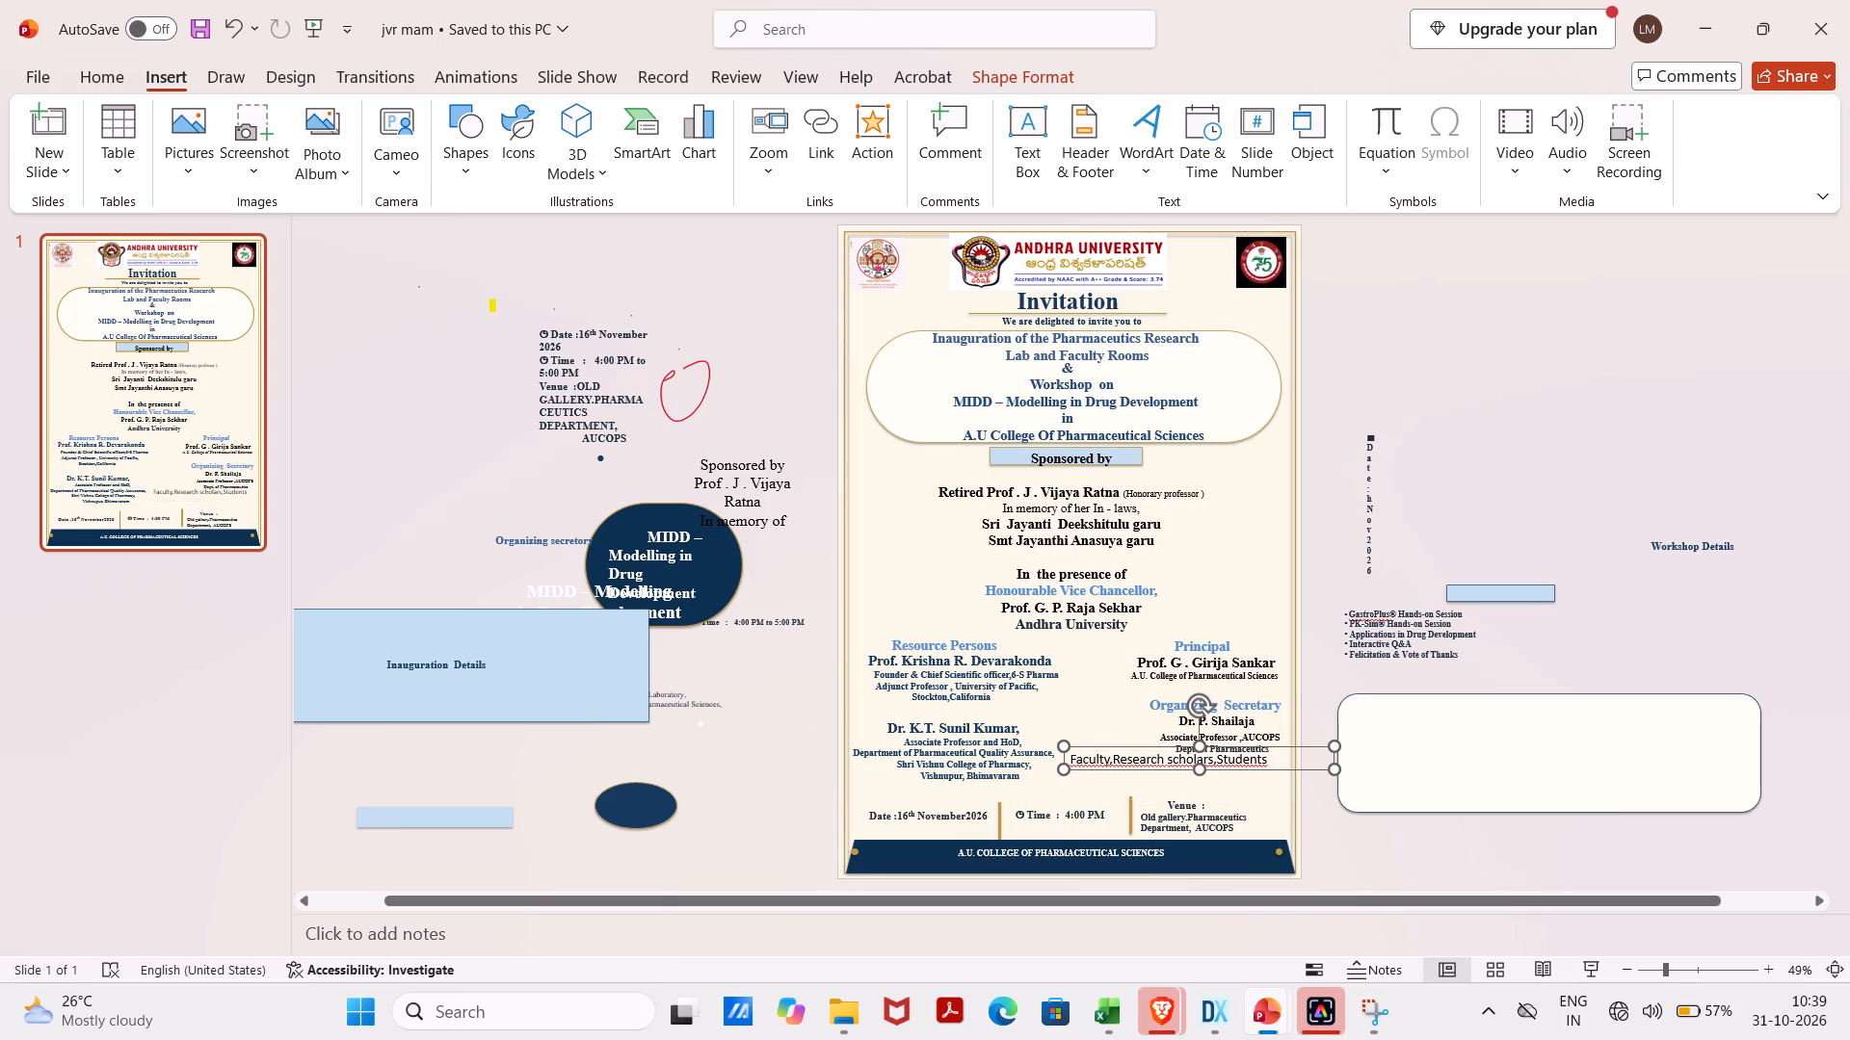
pyautogui.moveTo(1067, 745); pyautogui.dragTo(1082, 774)
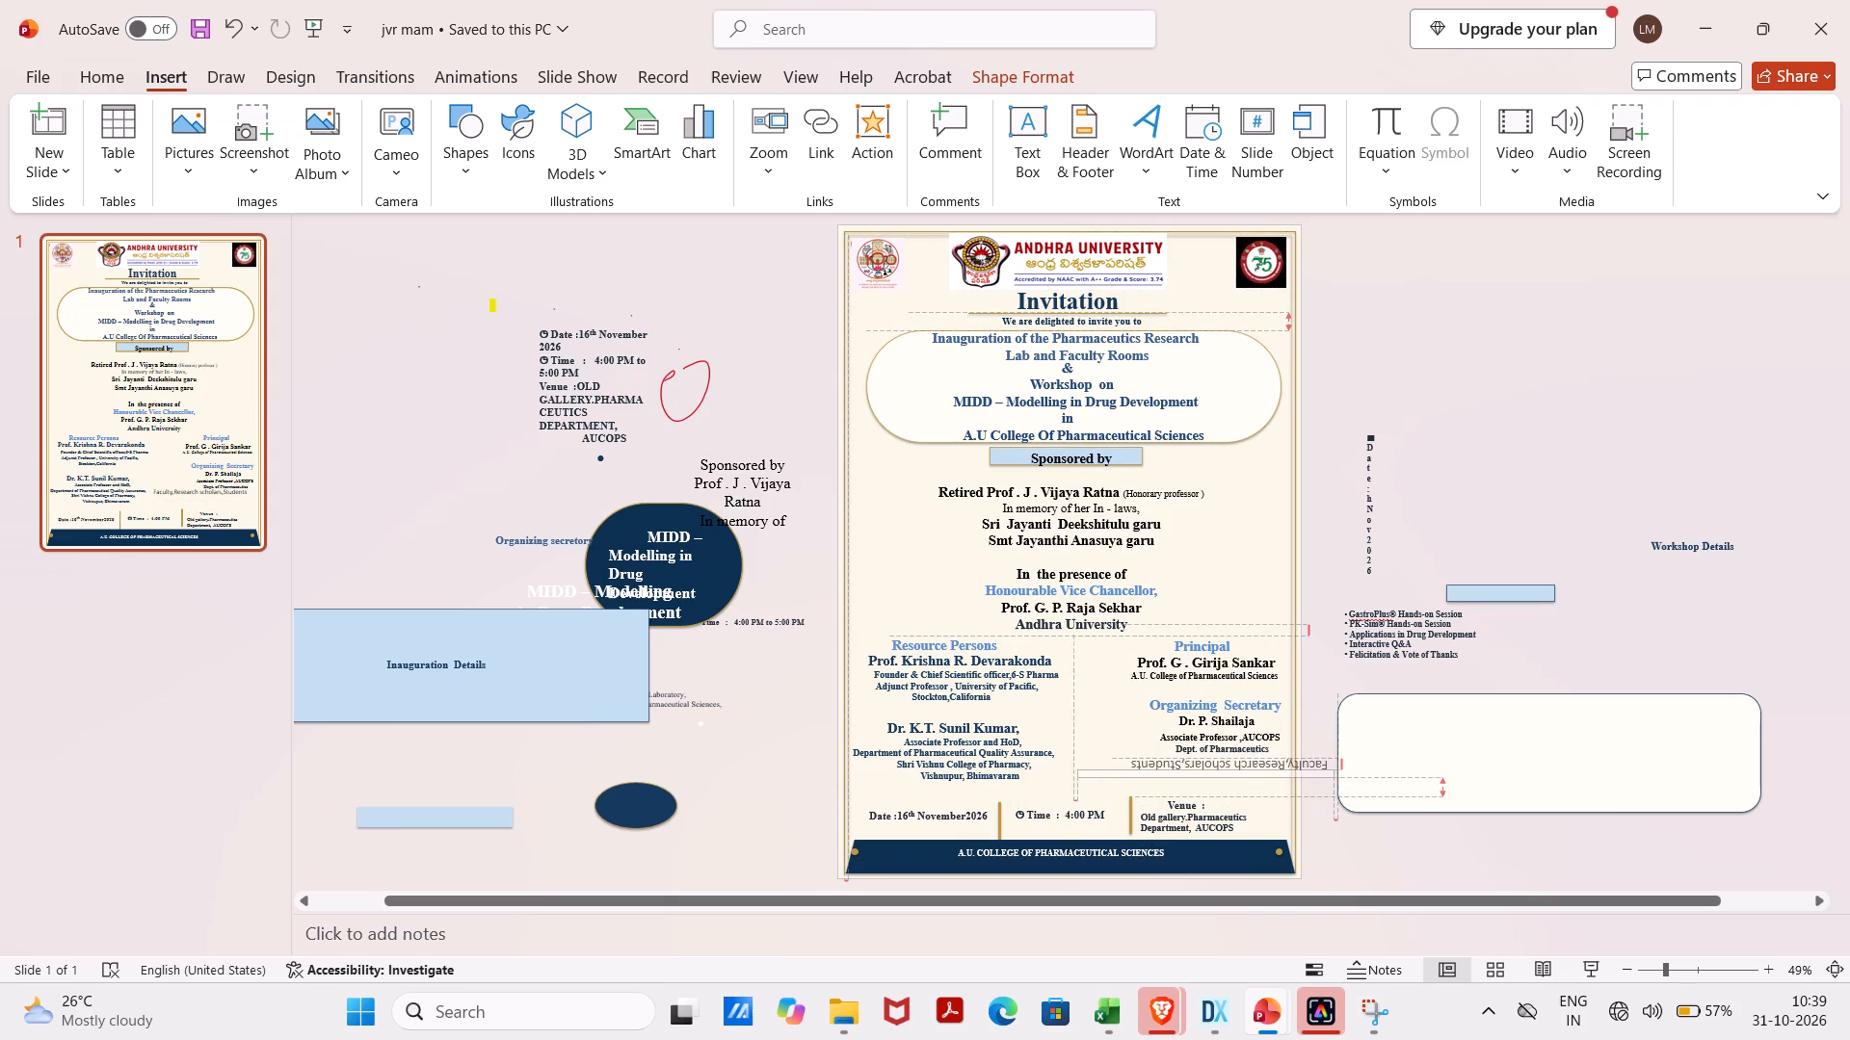
pyautogui.moveTo(1082, 774); pyautogui.dragTo(1083, 767)
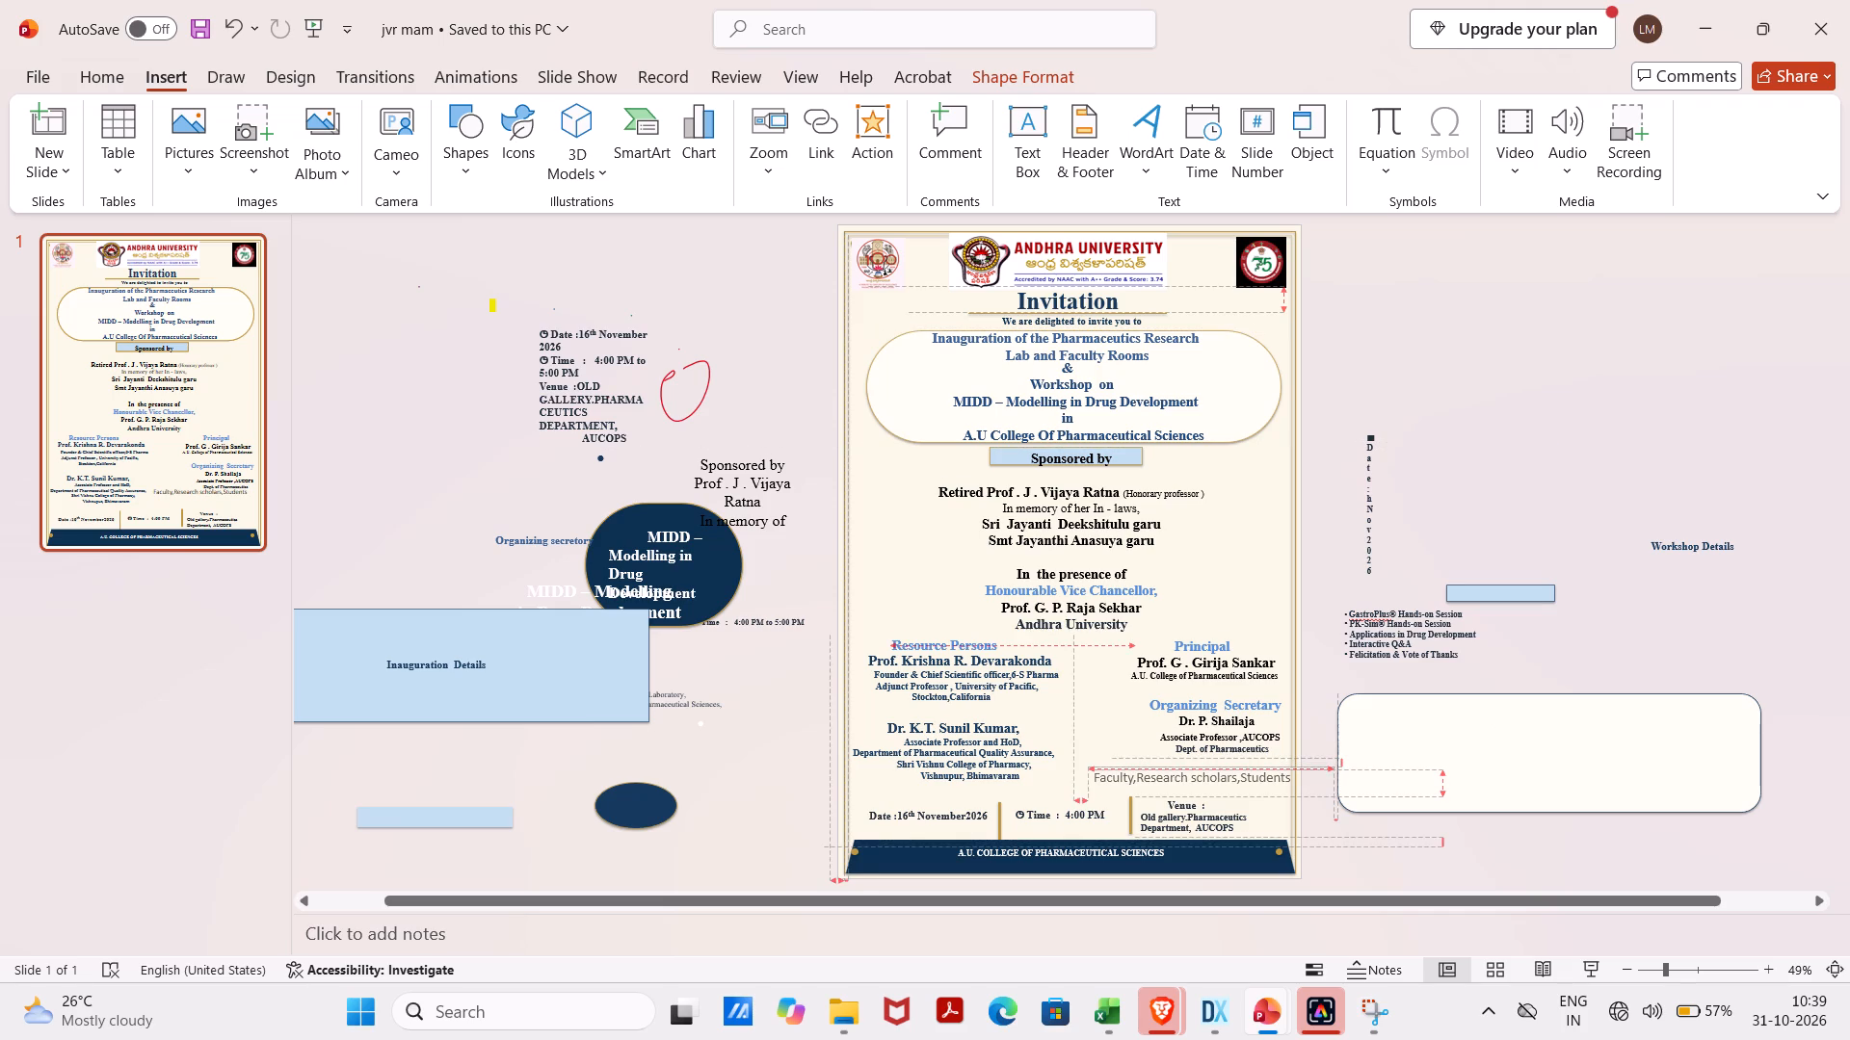
pyautogui.moveTo(1083, 767); pyautogui.dragTo(1085, 768)
pyautogui.click(1448, 744)
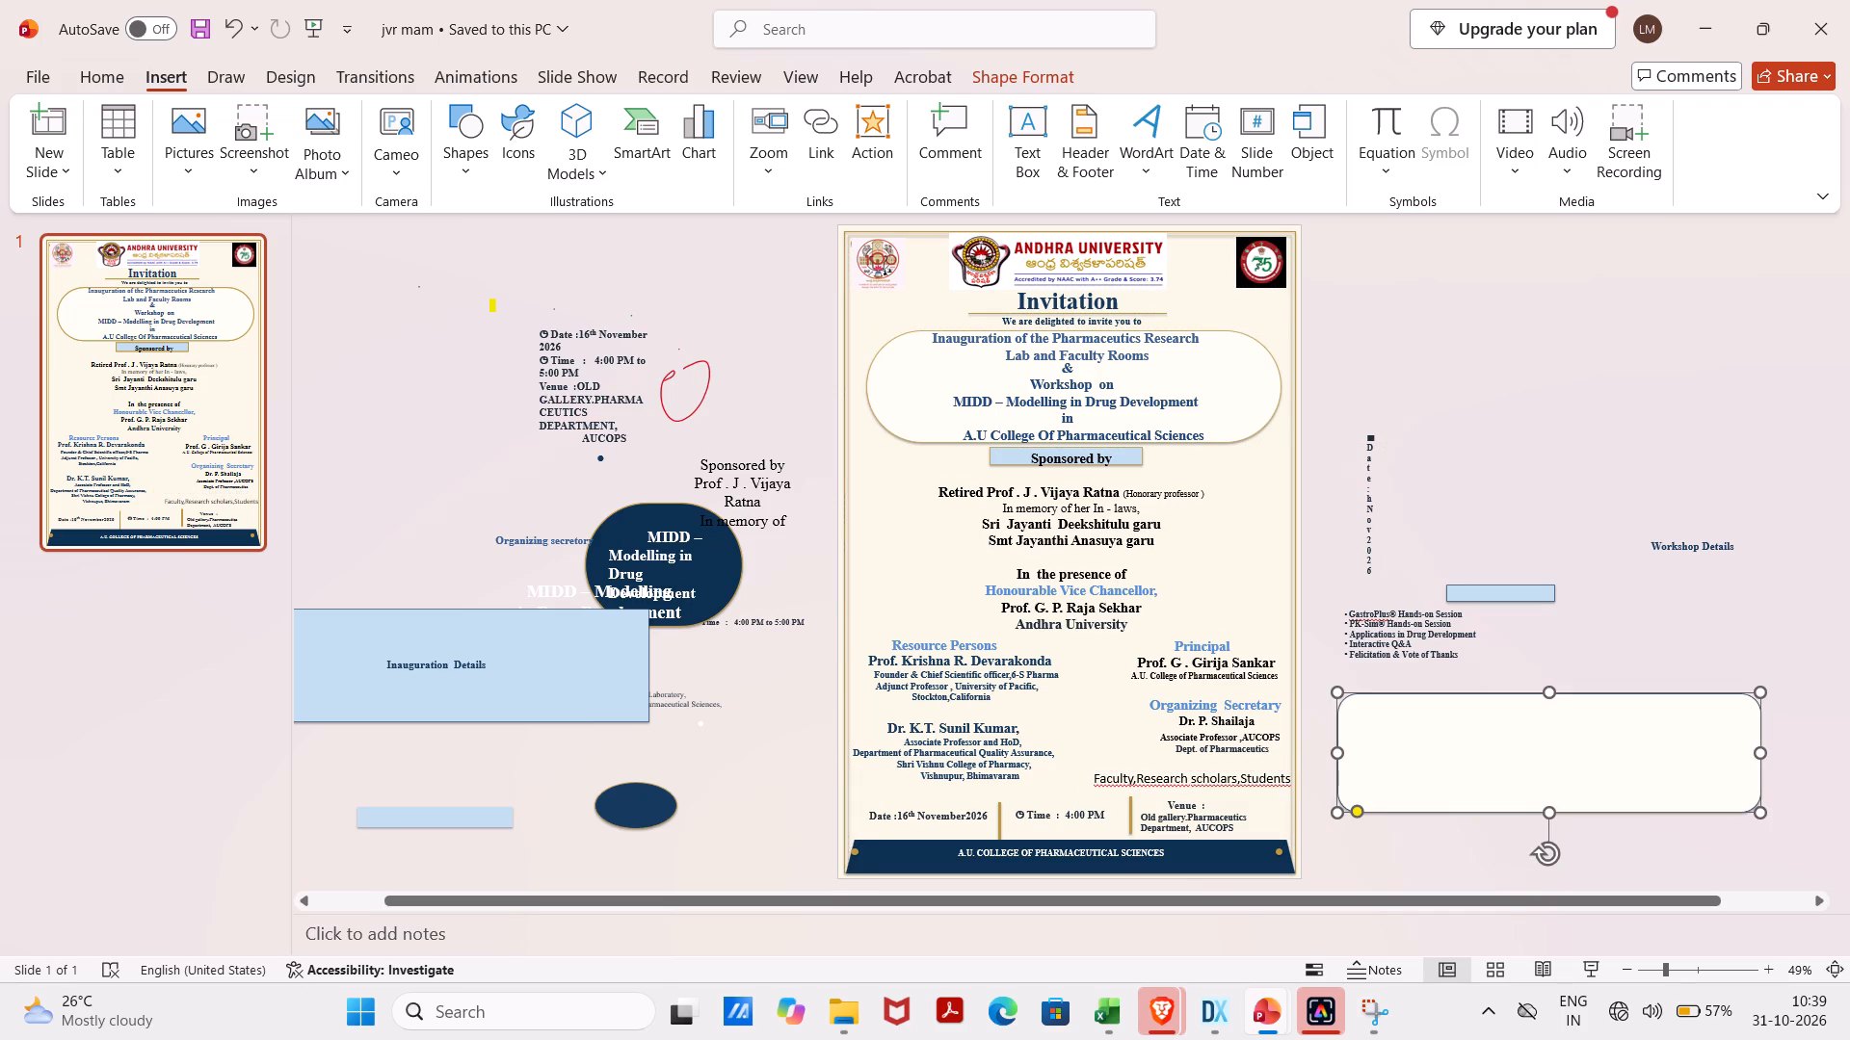
# Format the "Faculty,Research scholars,Students" line in Times New Roman, size 12, bold.
pyautogui.click(1241, 742)
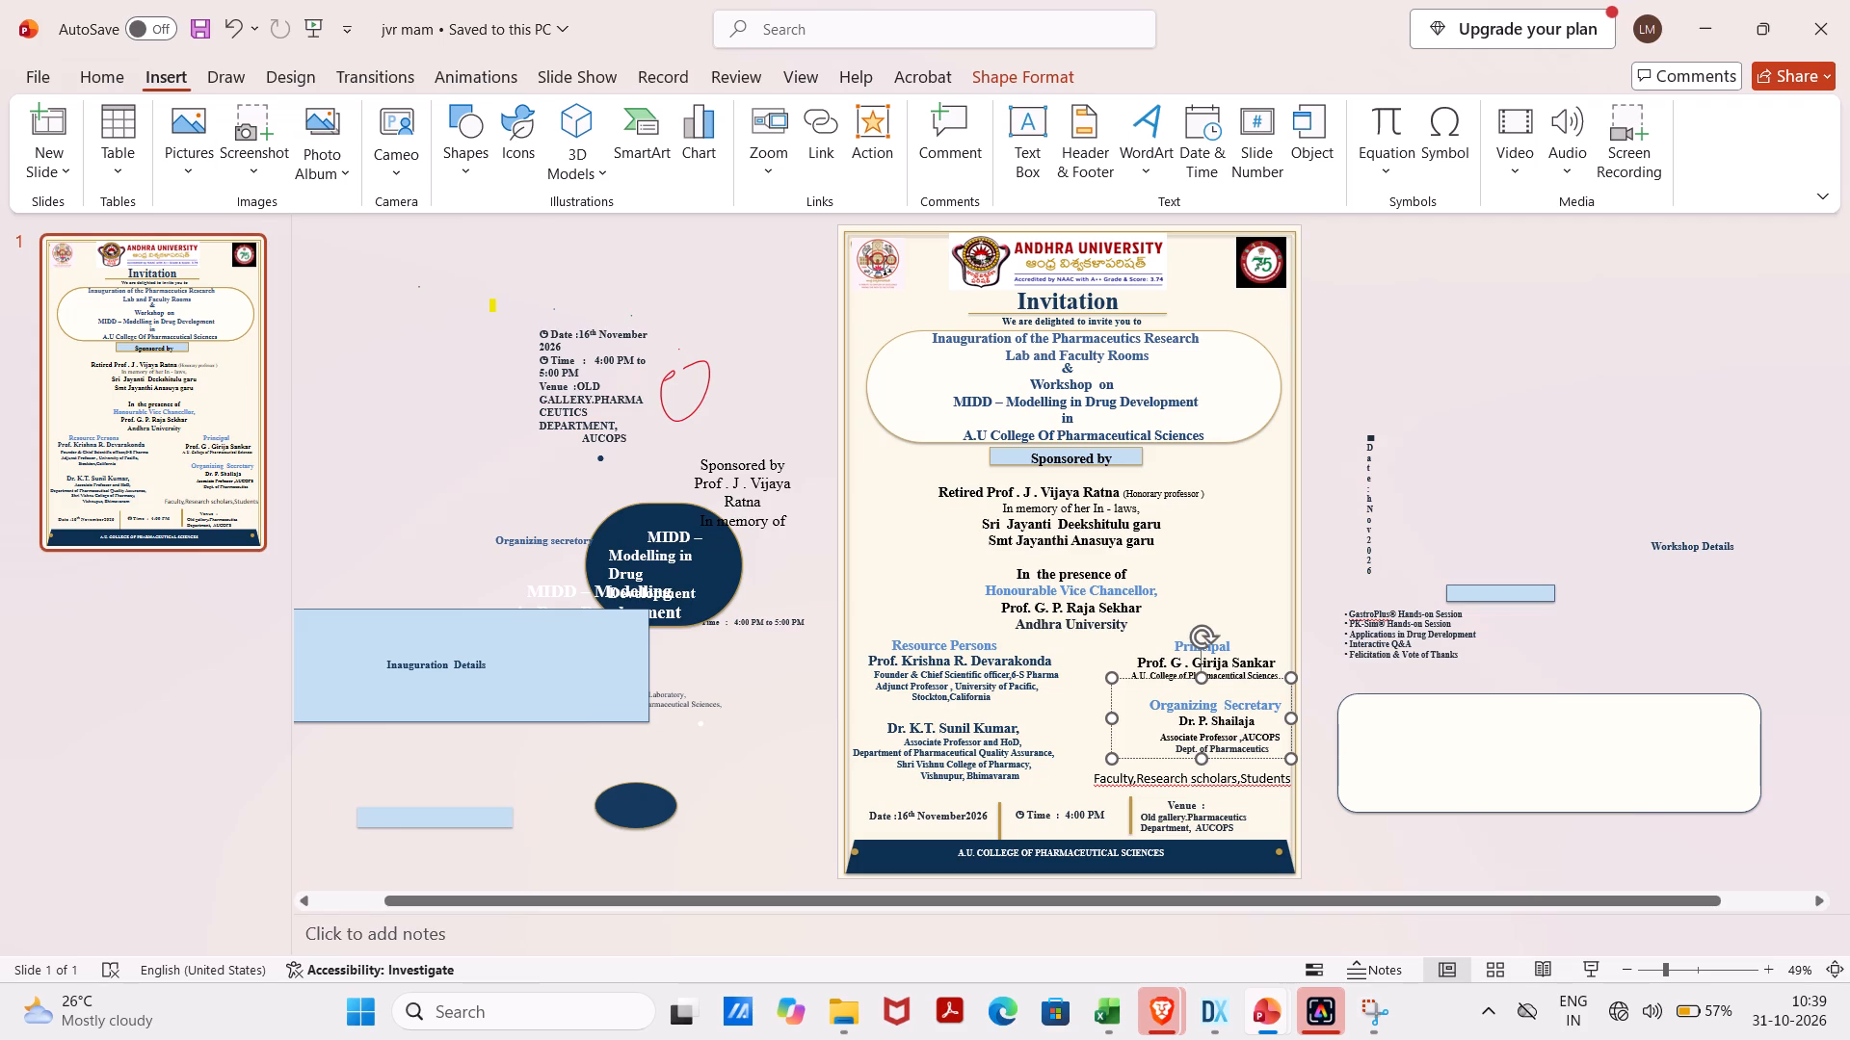
pyautogui.click(106, 77)
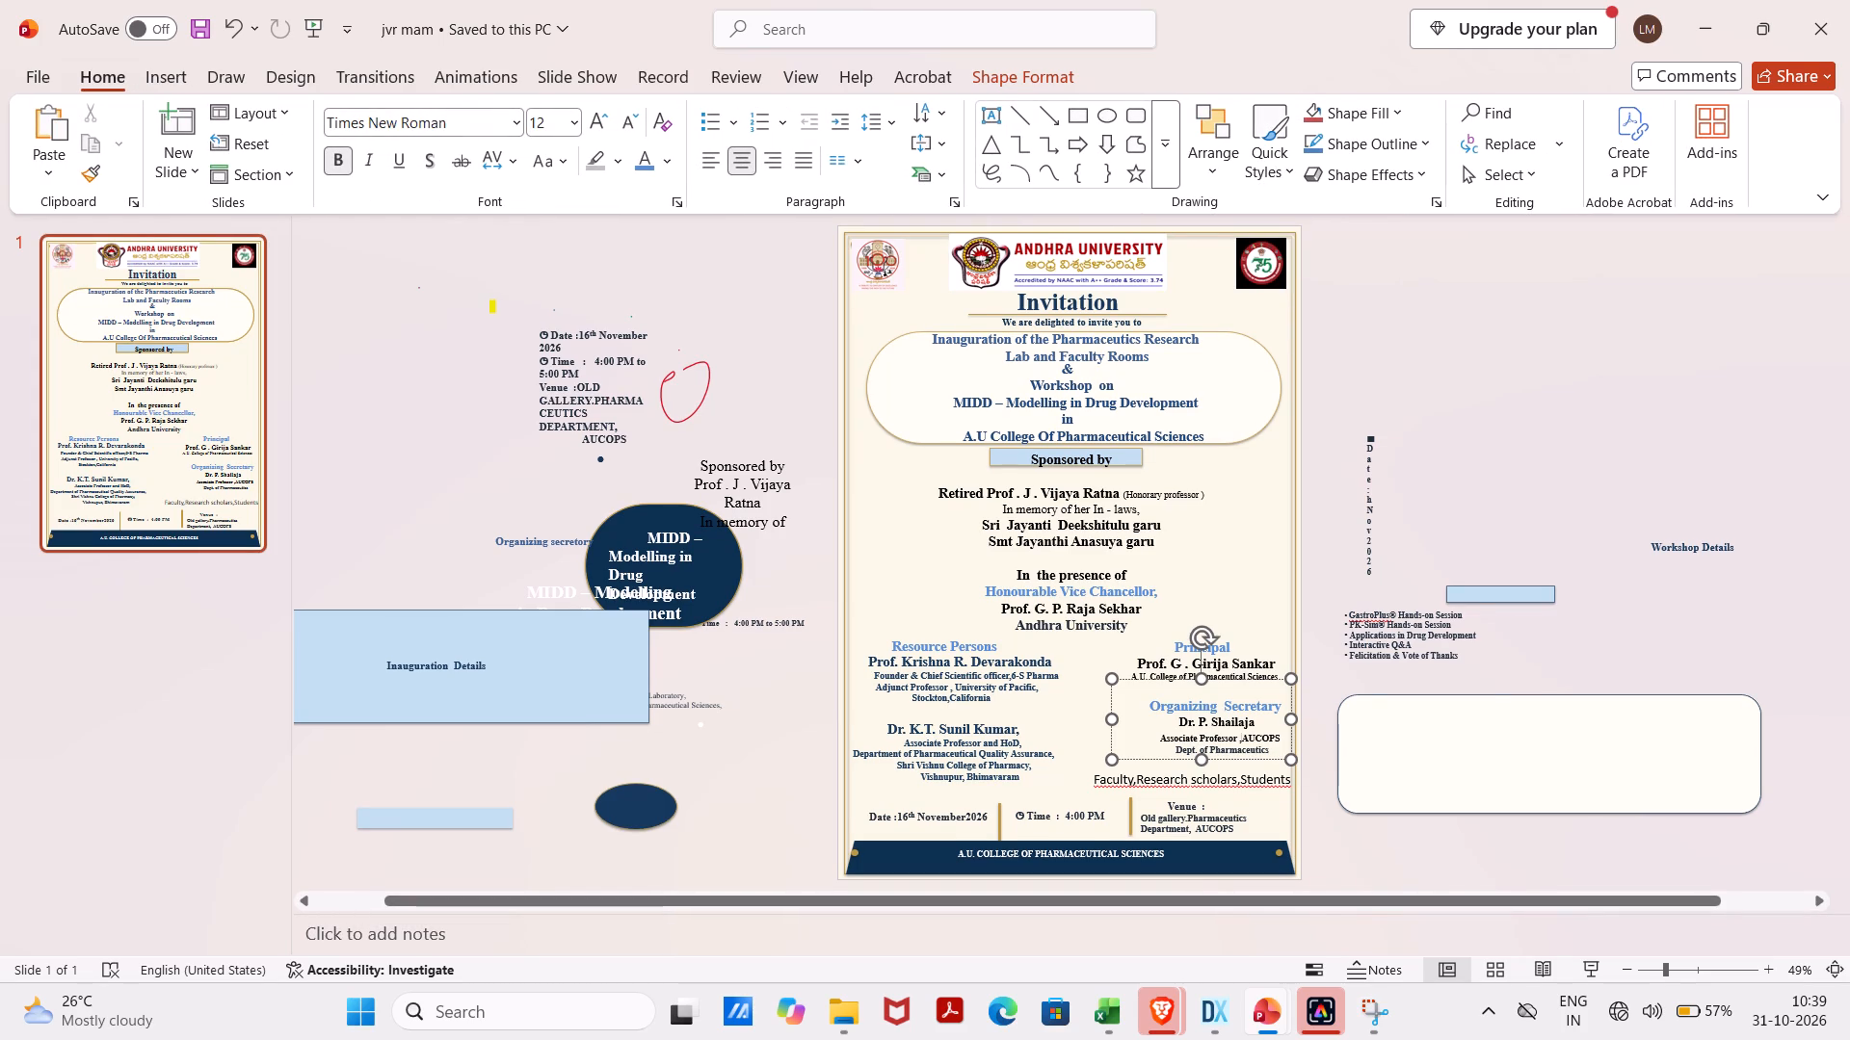
pyautogui.click(1179, 802)
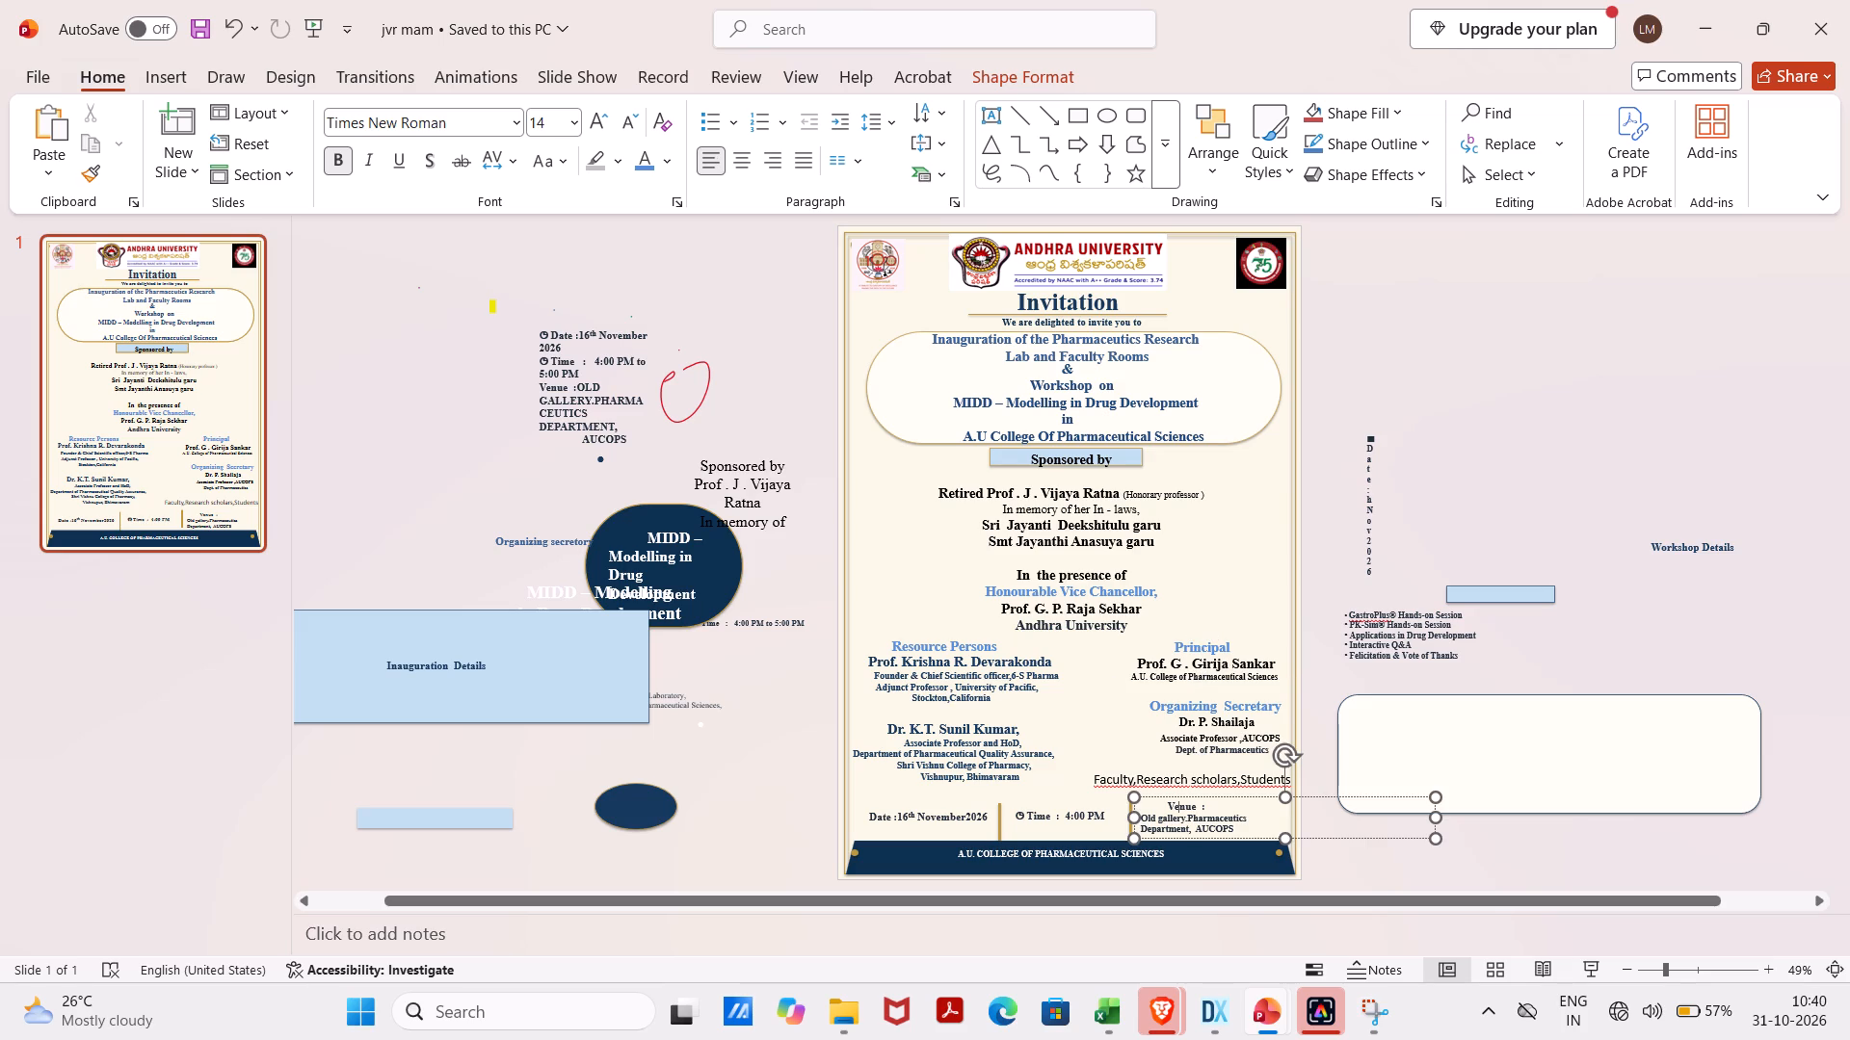
pyautogui.click(1150, 781)
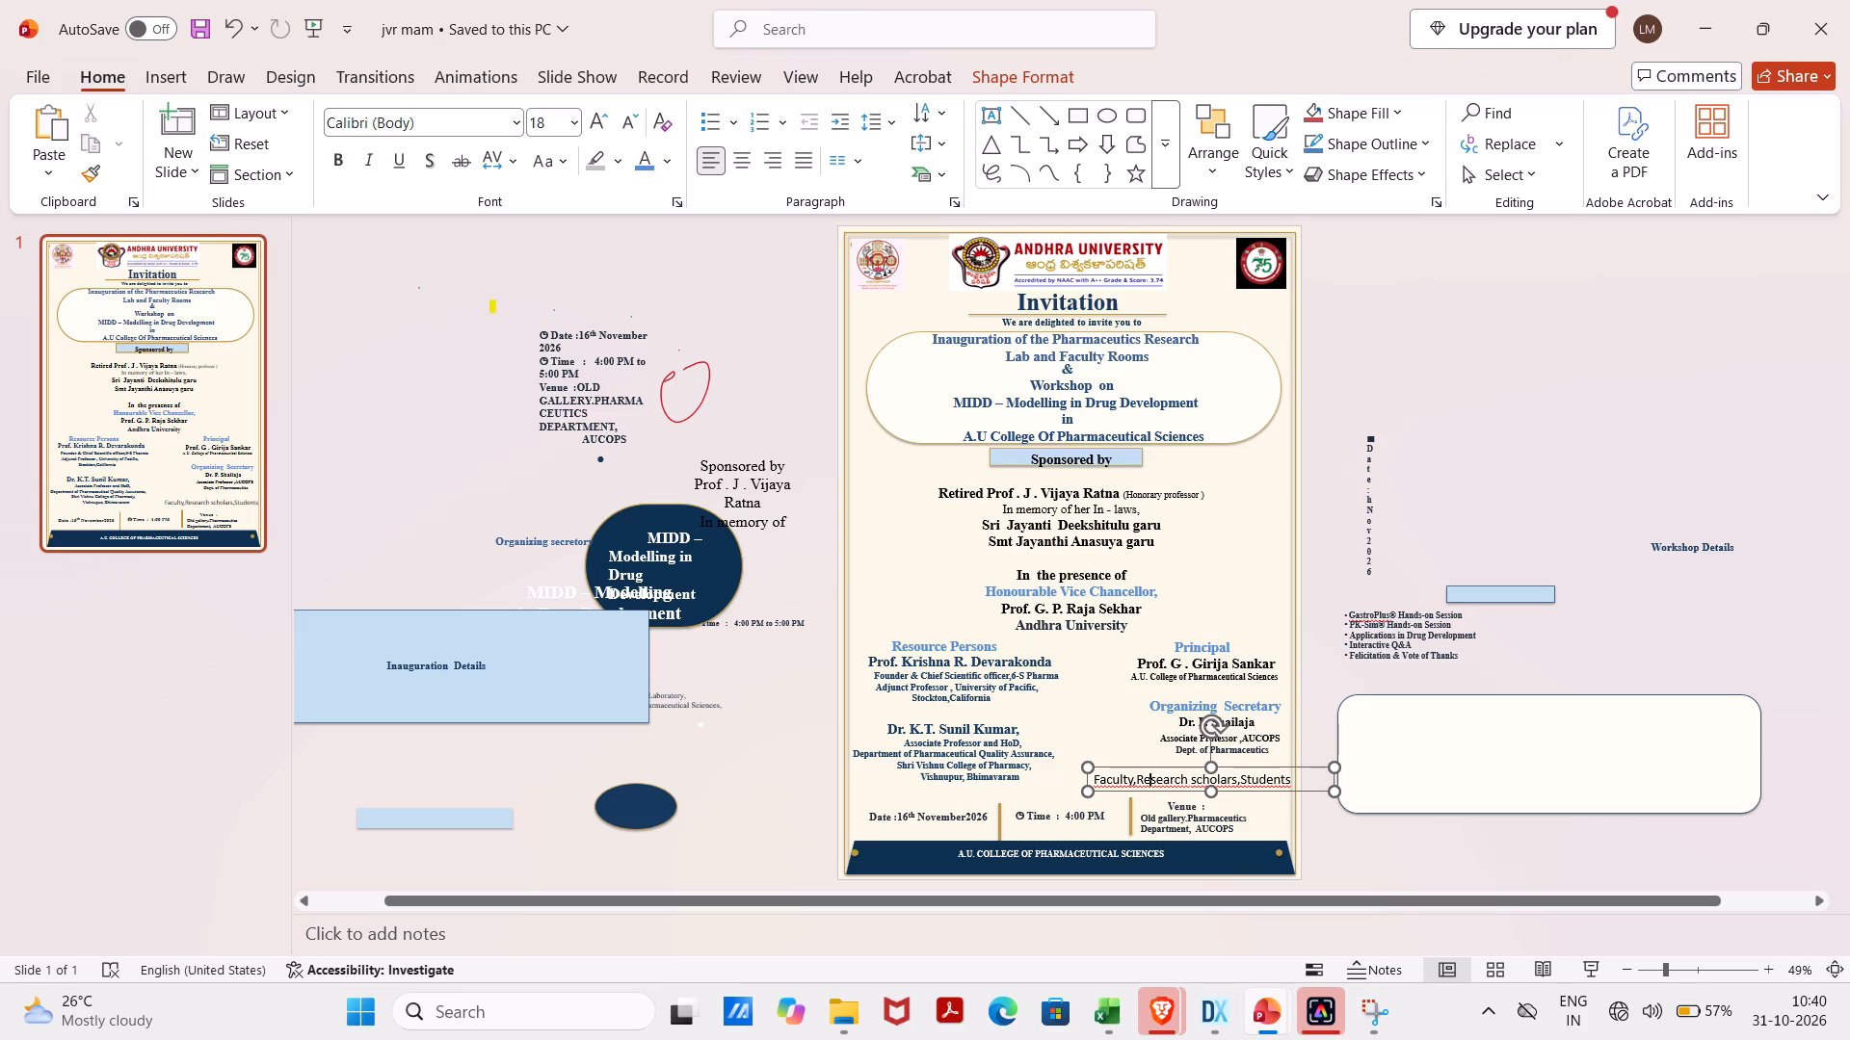
pyautogui.click(1291, 781)
pyautogui.moveTo(1288, 775); pyautogui.dragTo(1106, 783)
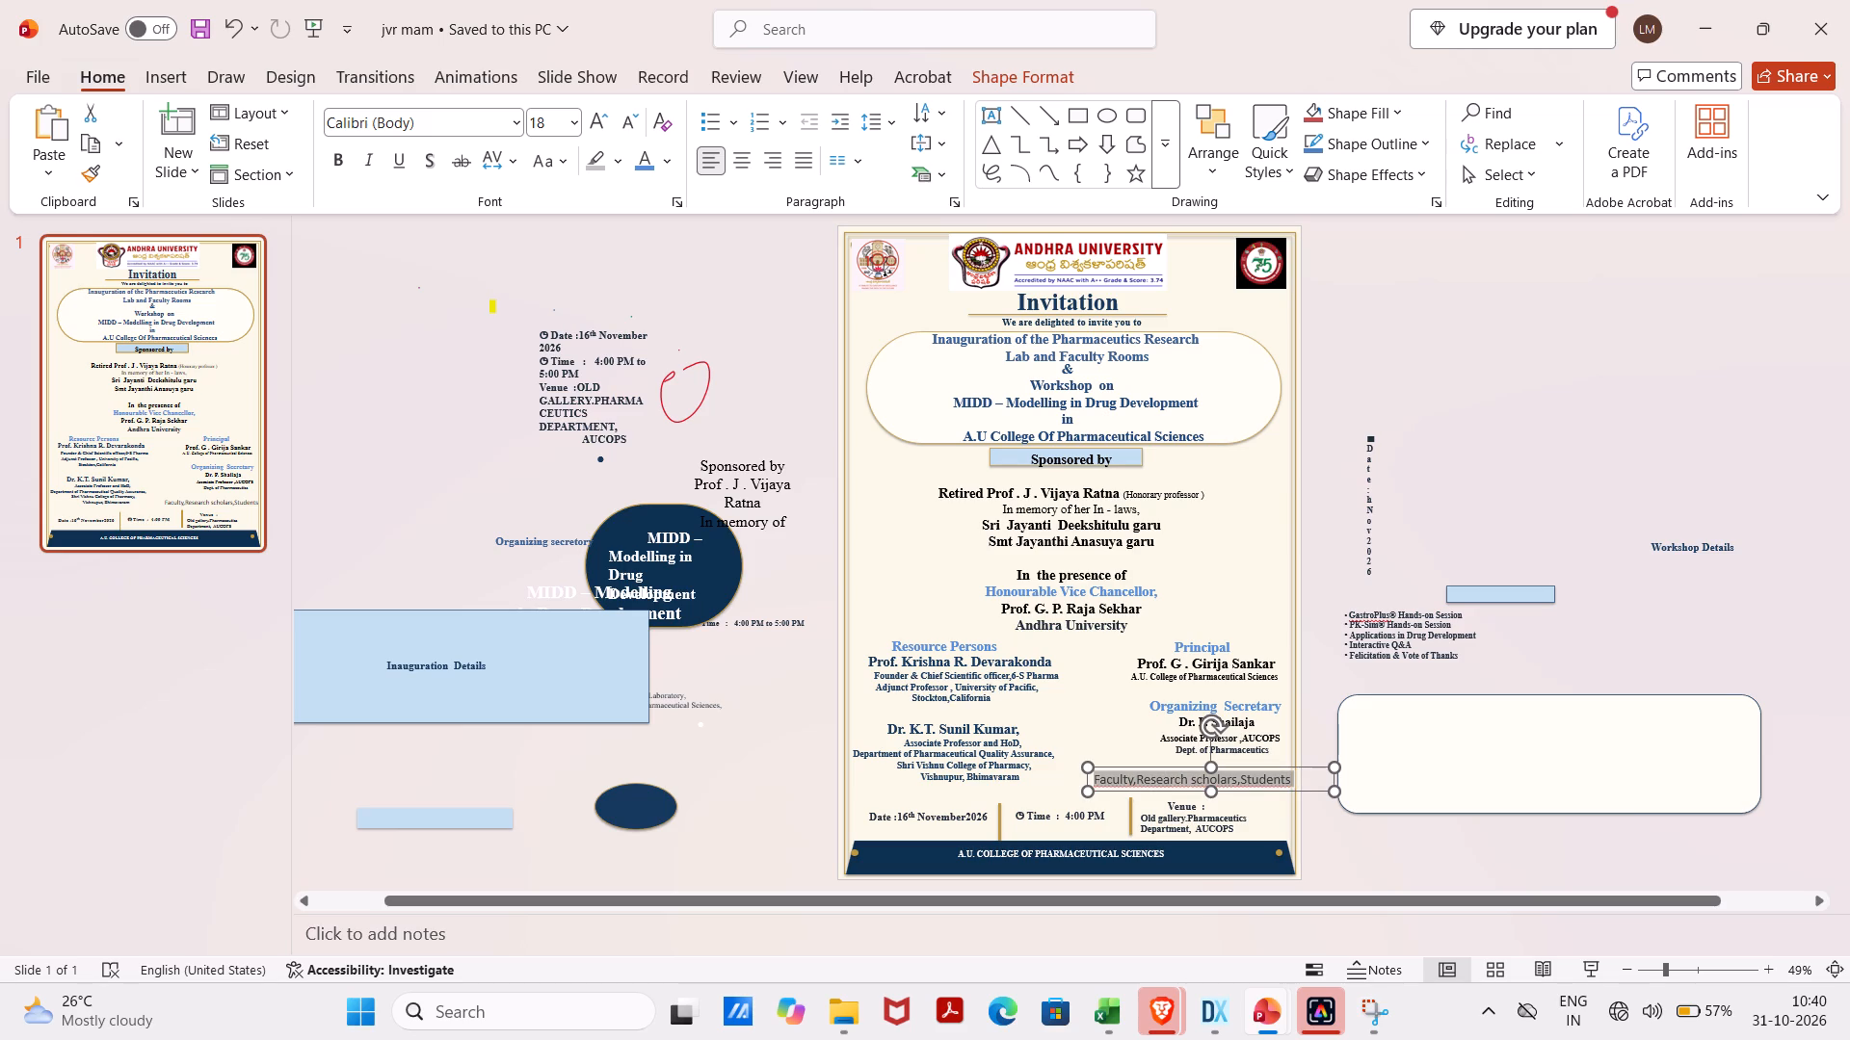
pyautogui.moveTo(1106, 783); pyautogui.dragTo(1096, 781)
pyautogui.click(518, 122)
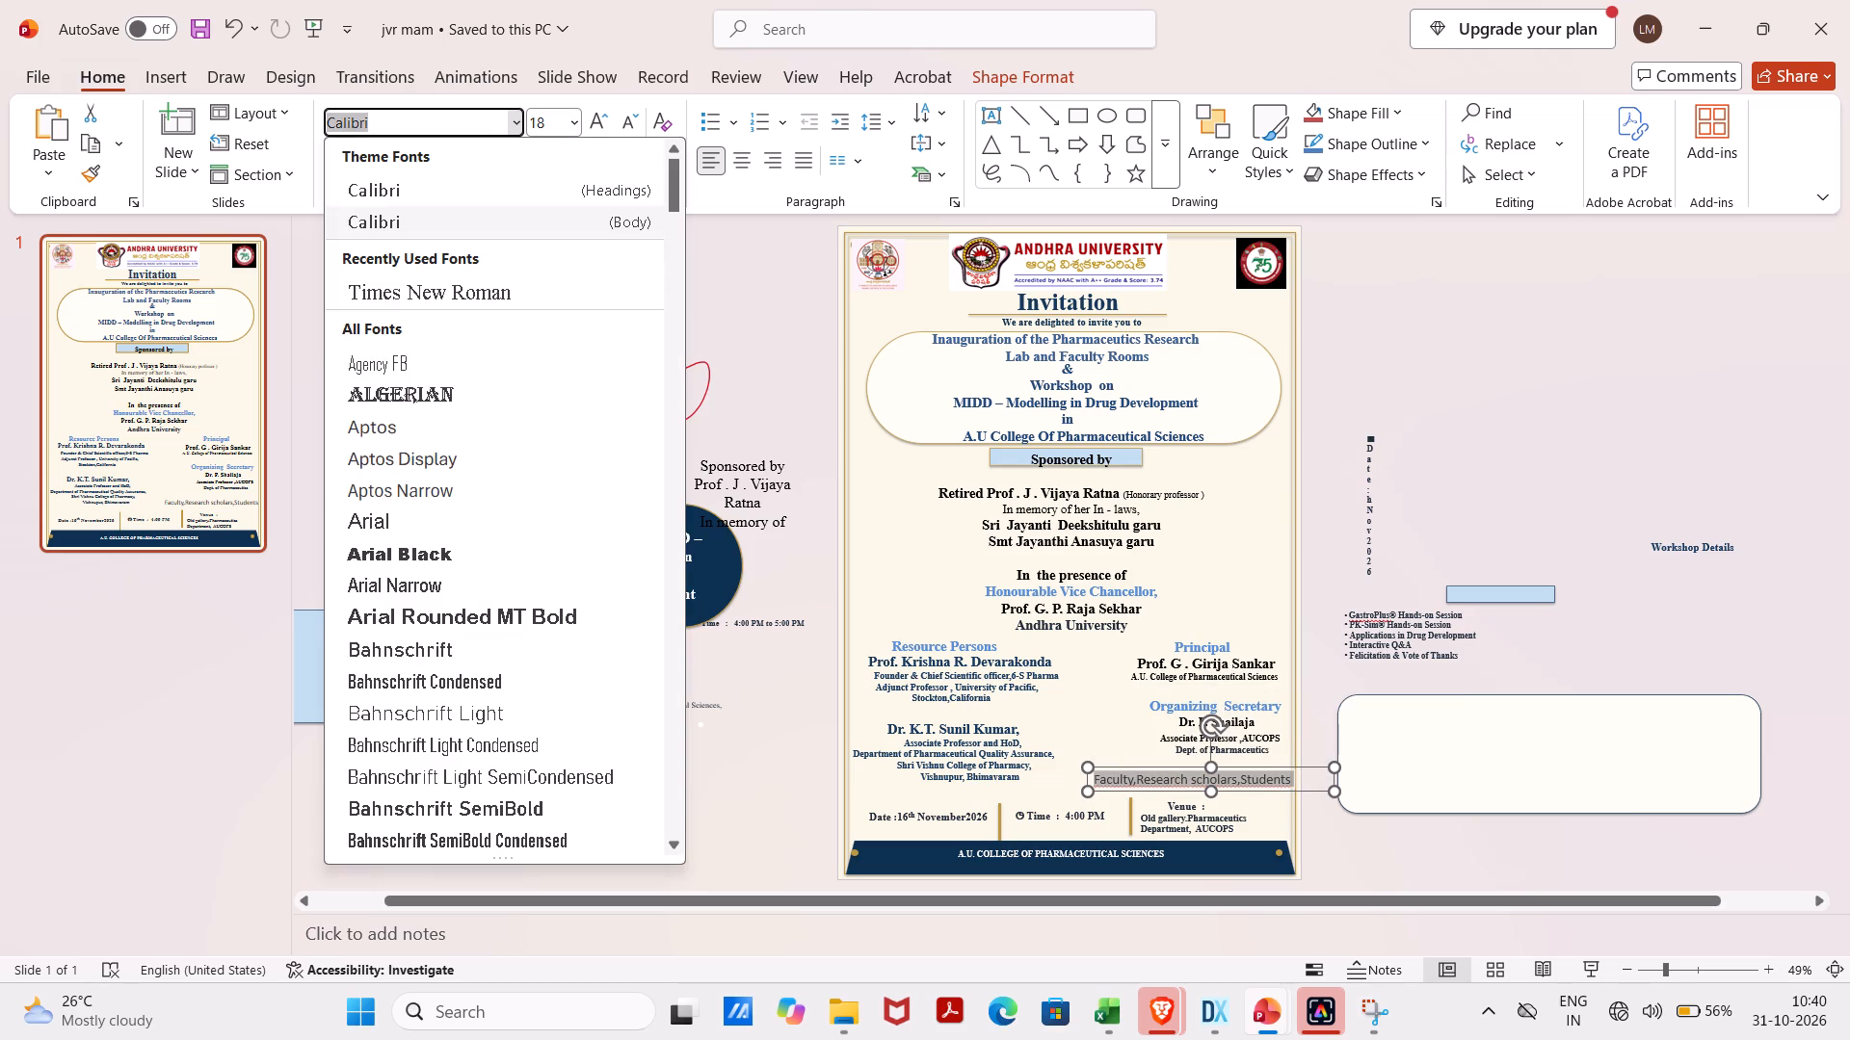
pyautogui.click(529, 286)
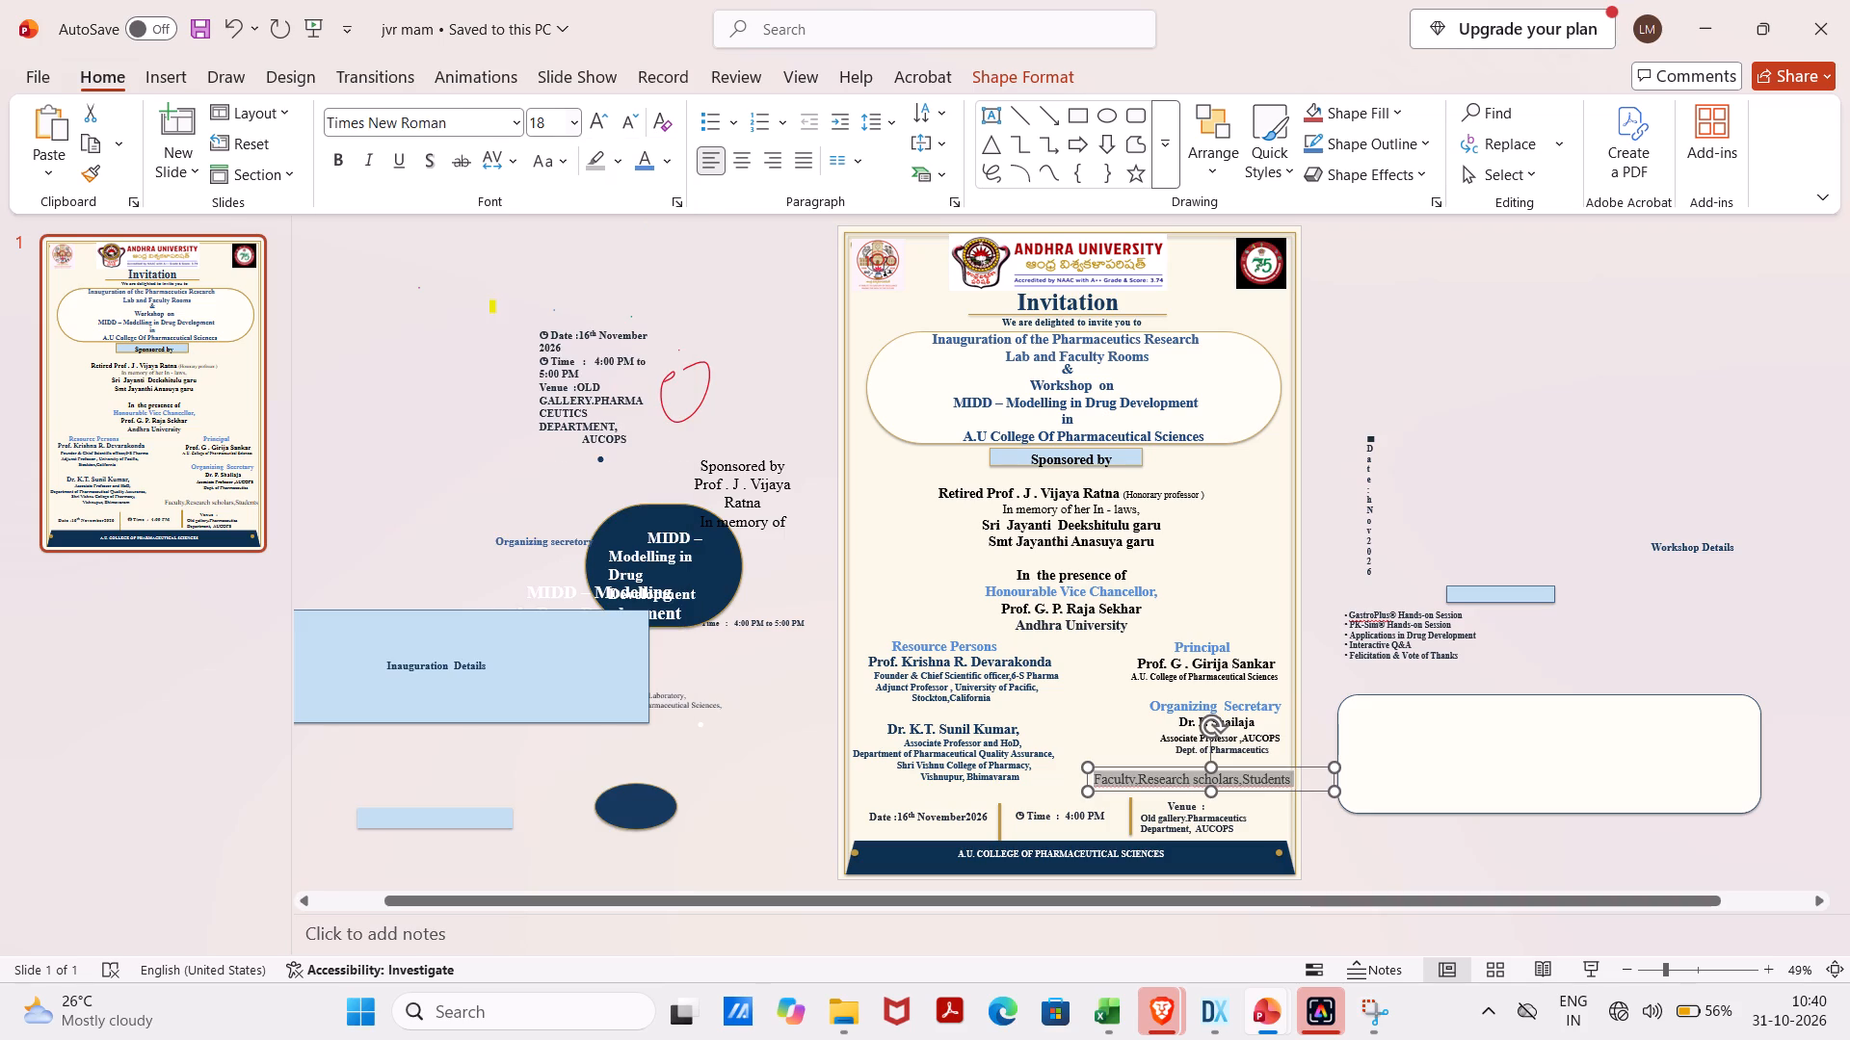
pyautogui.click(572, 123)
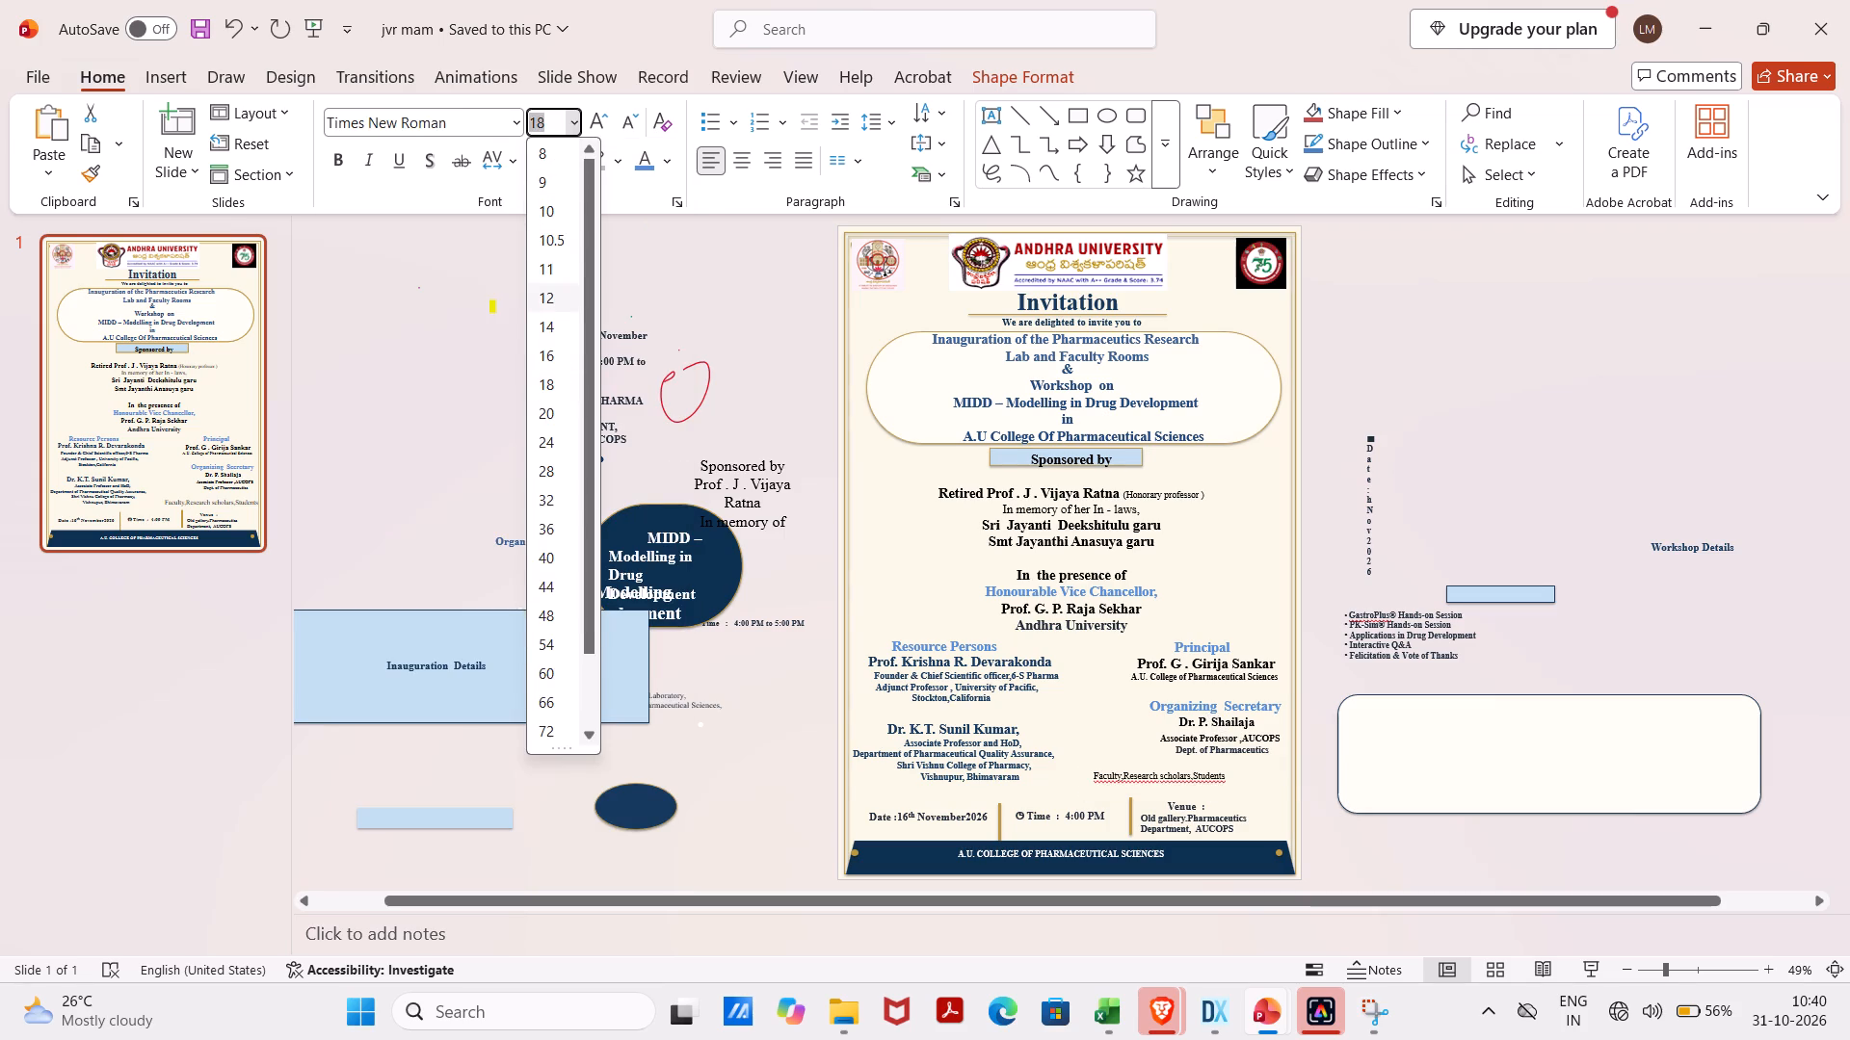
pyautogui.click(558, 299)
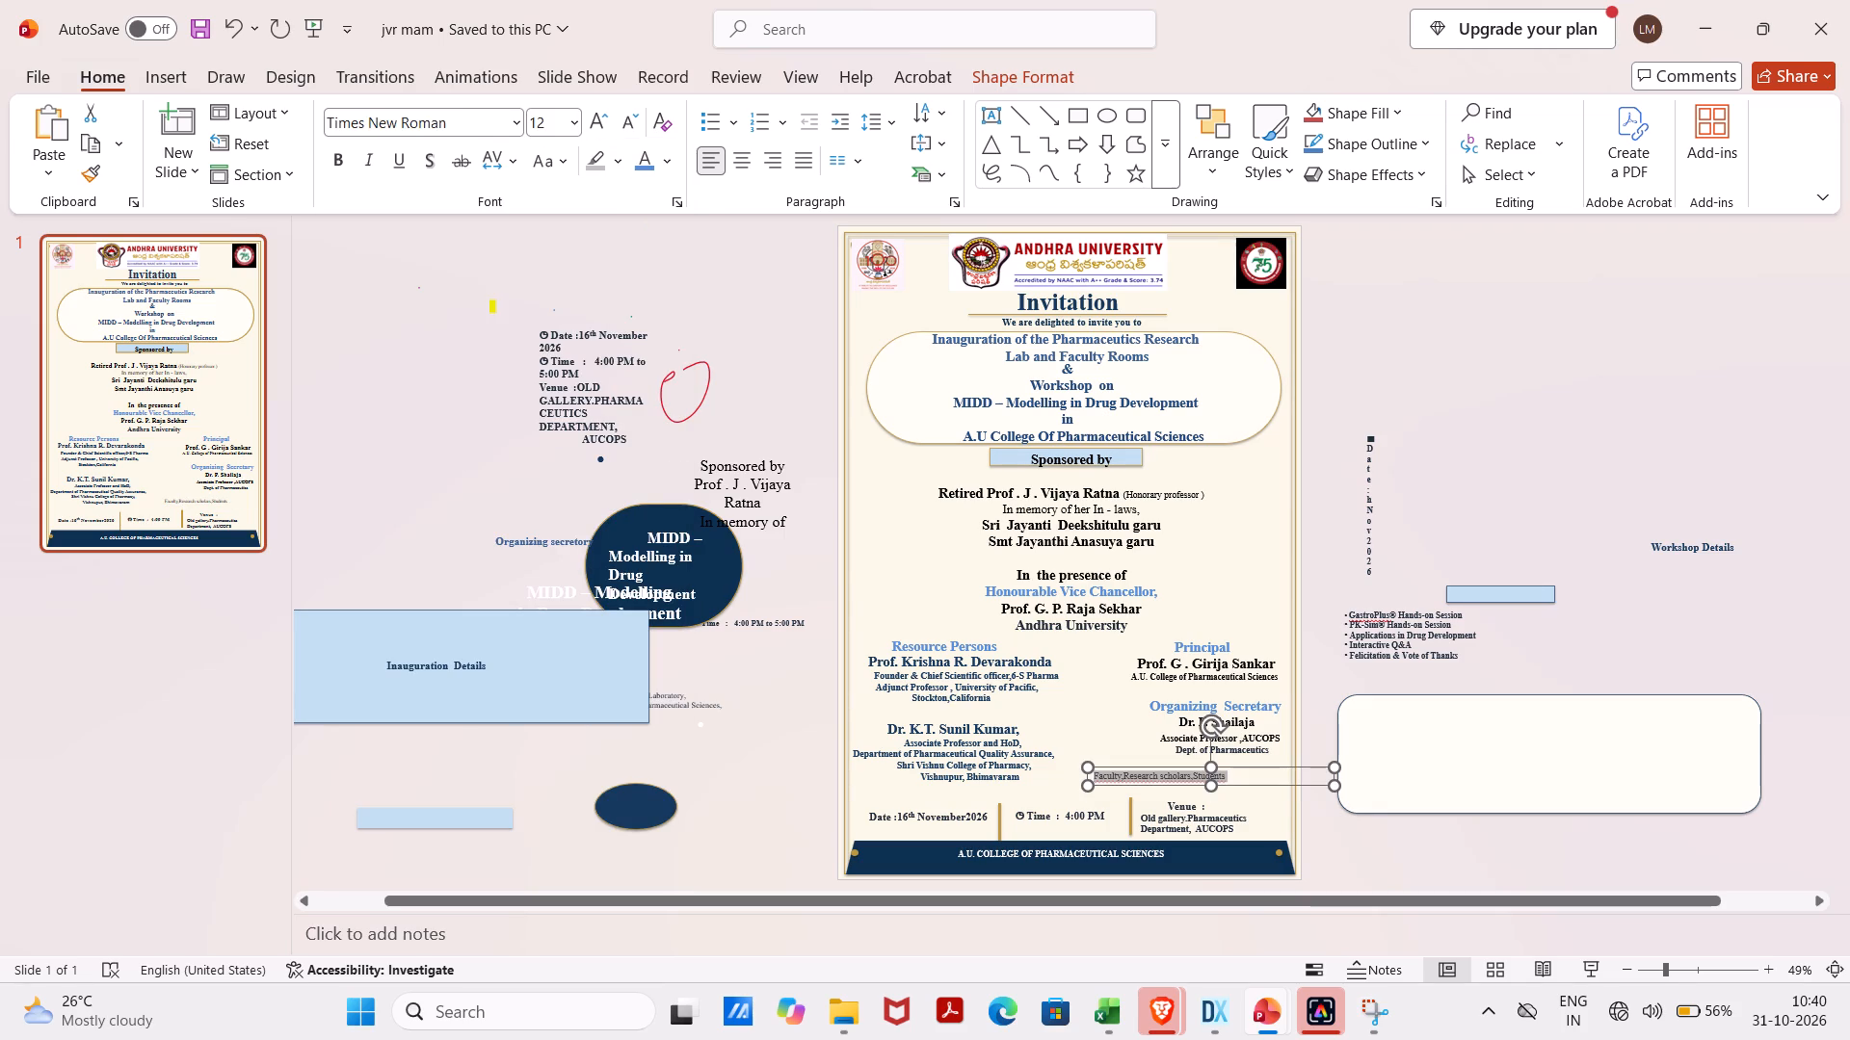
pyautogui.click(339, 162)
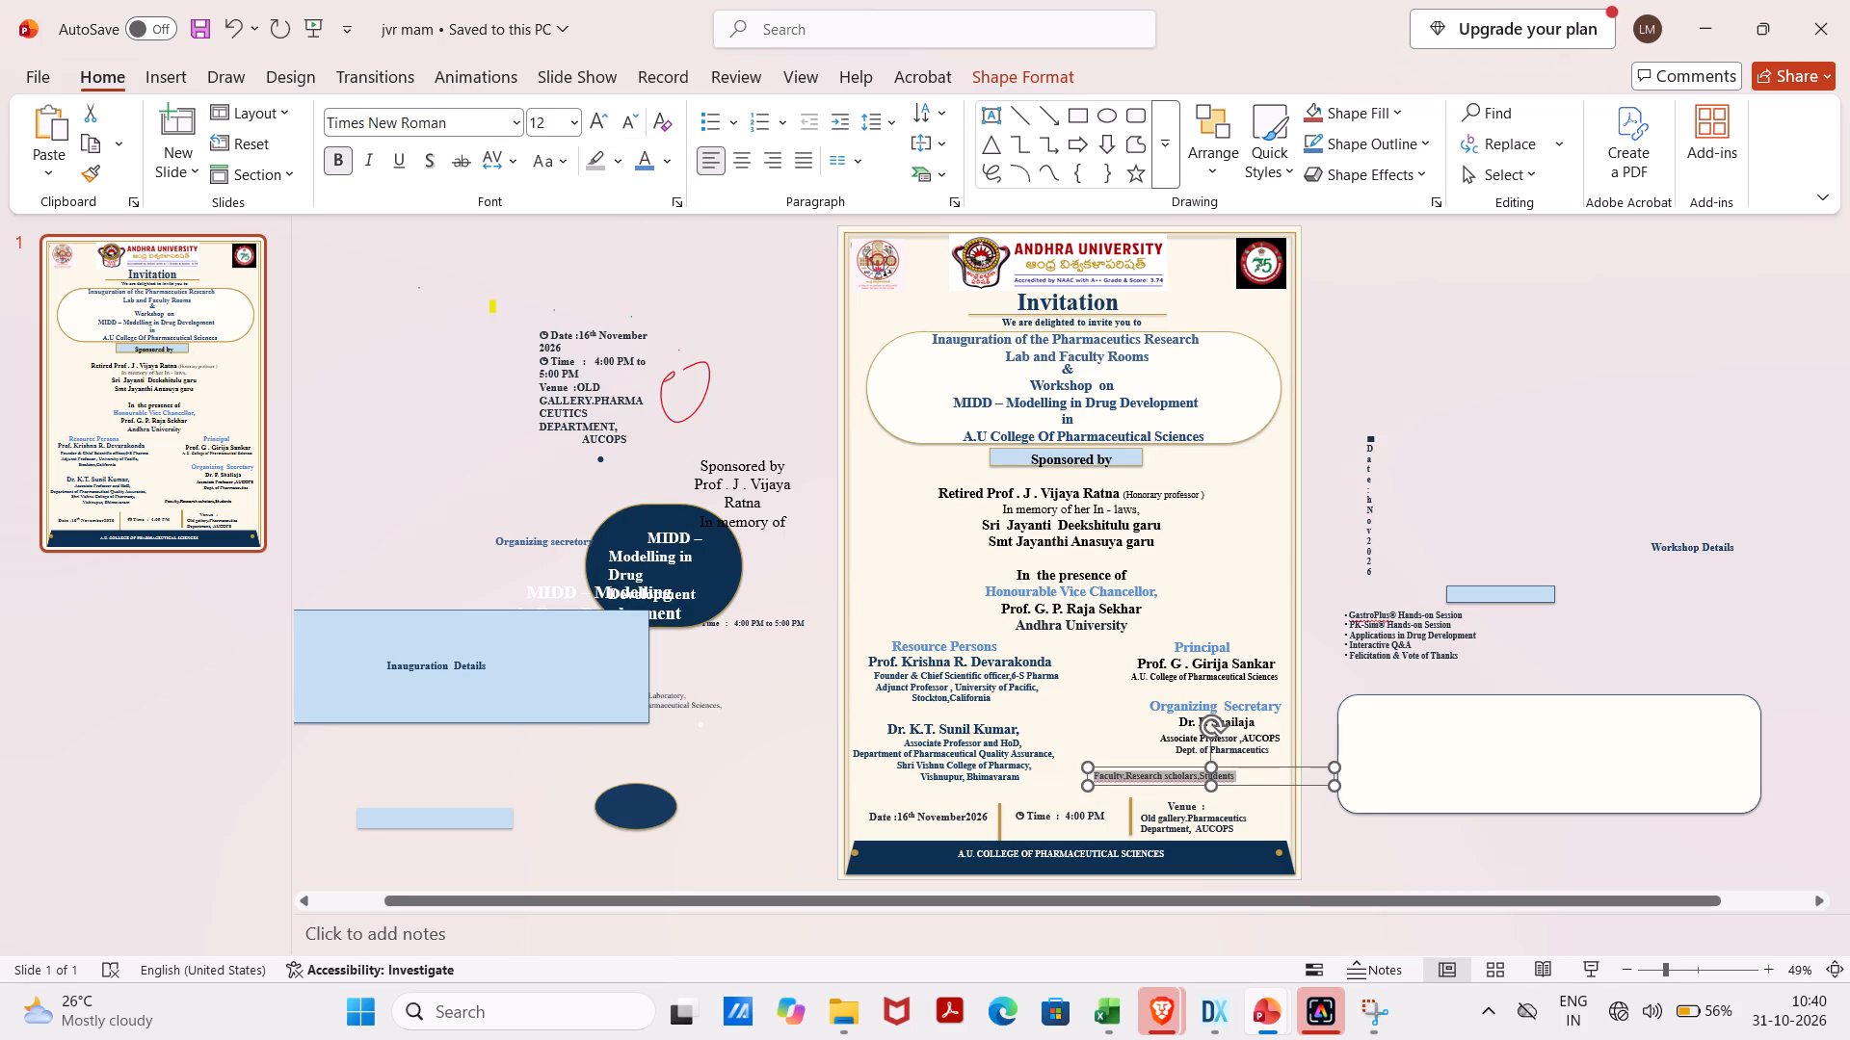
# Move the "Faculty,Research scholars,Students" text box rightward and slightly up so it sits directly beneath "Dept. of Pharmaceutics".
pyautogui.click(1113, 705)
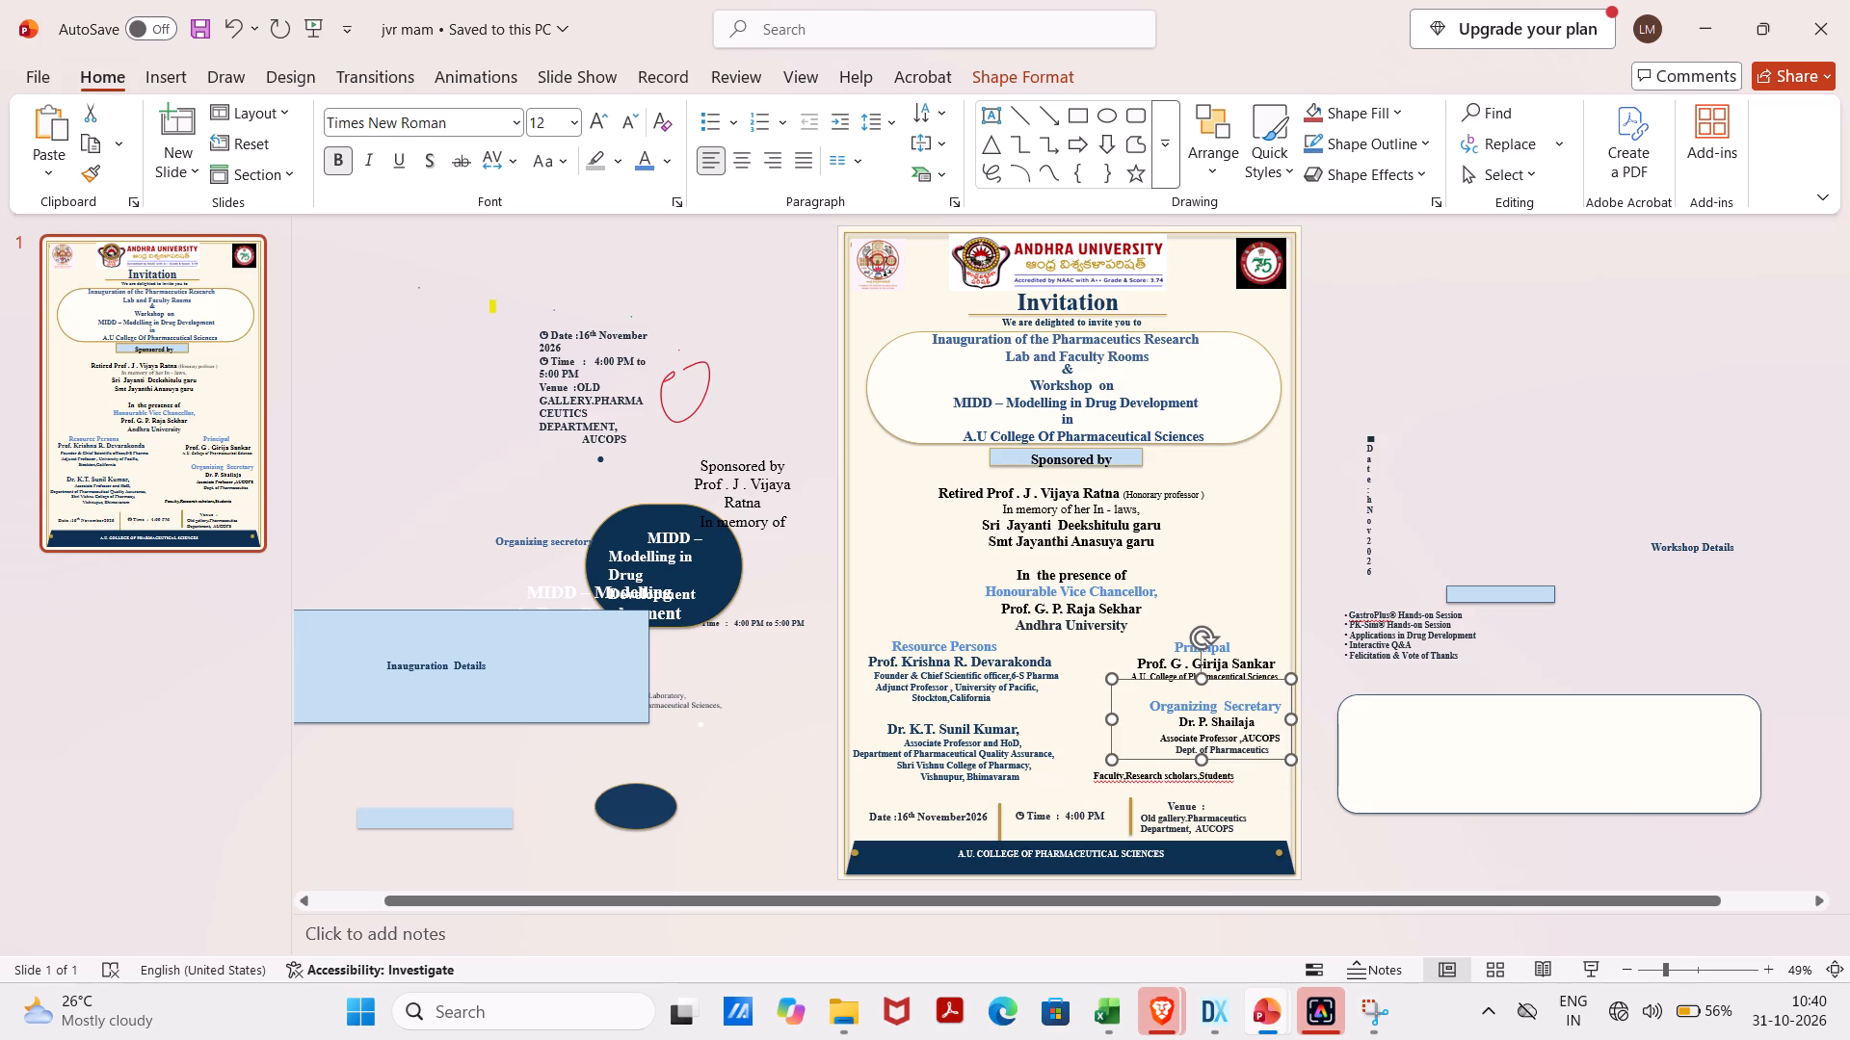
pyautogui.click(1105, 778)
pyautogui.moveTo(1088, 766); pyautogui.dragTo(1097, 766)
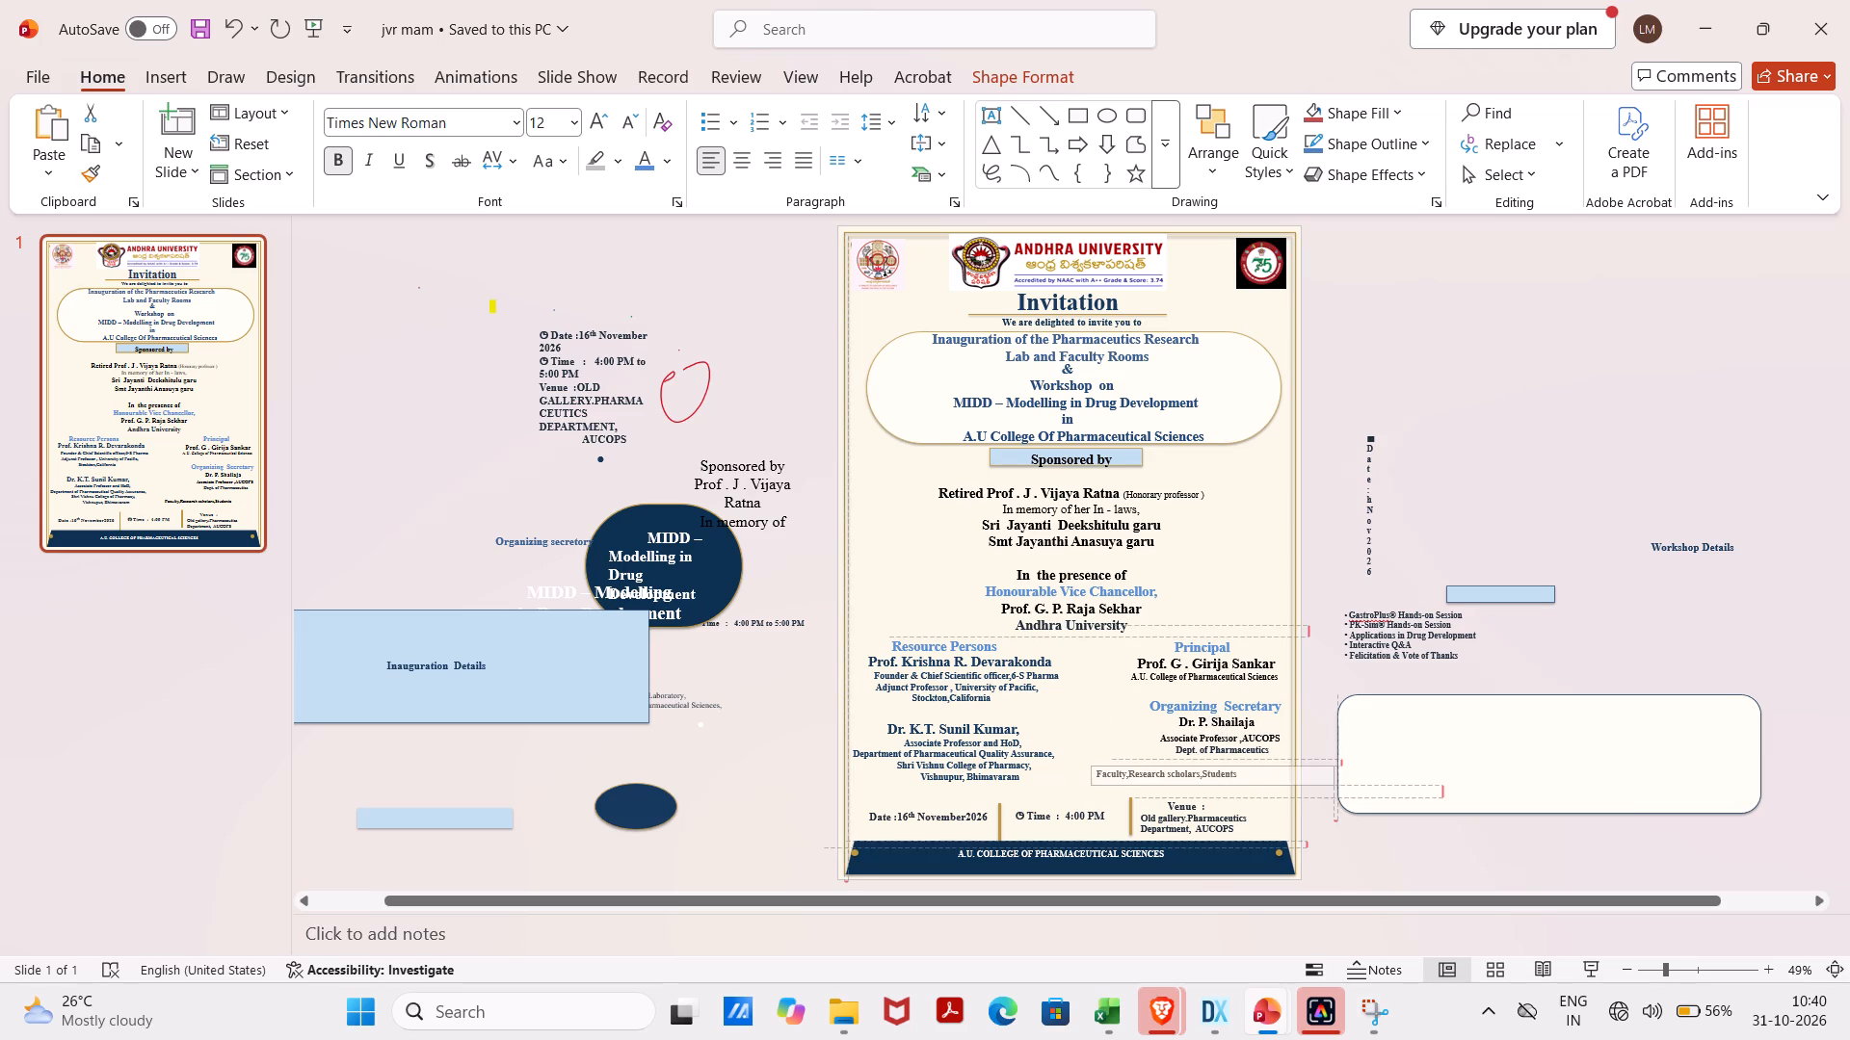
pyautogui.moveTo(1097, 766); pyautogui.dragTo(1145, 765)
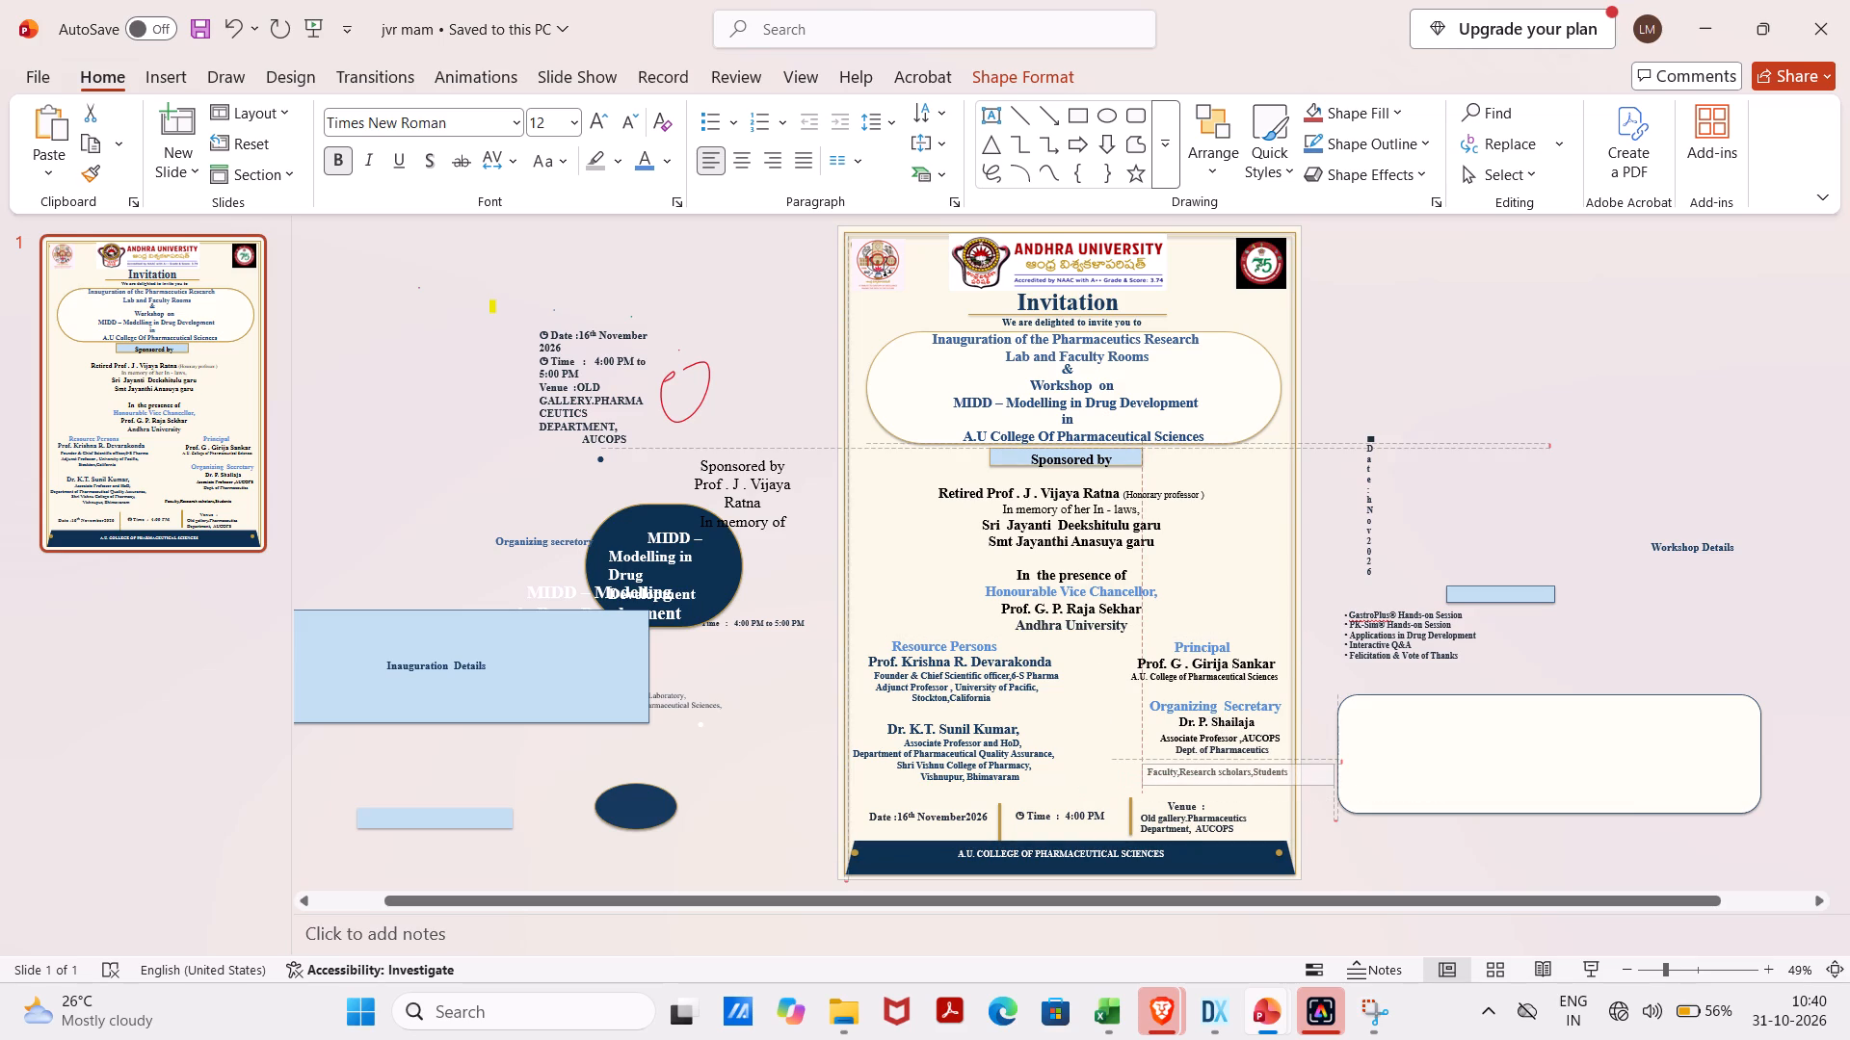
pyautogui.moveTo(1145, 765); pyautogui.dragTo(1147, 759)
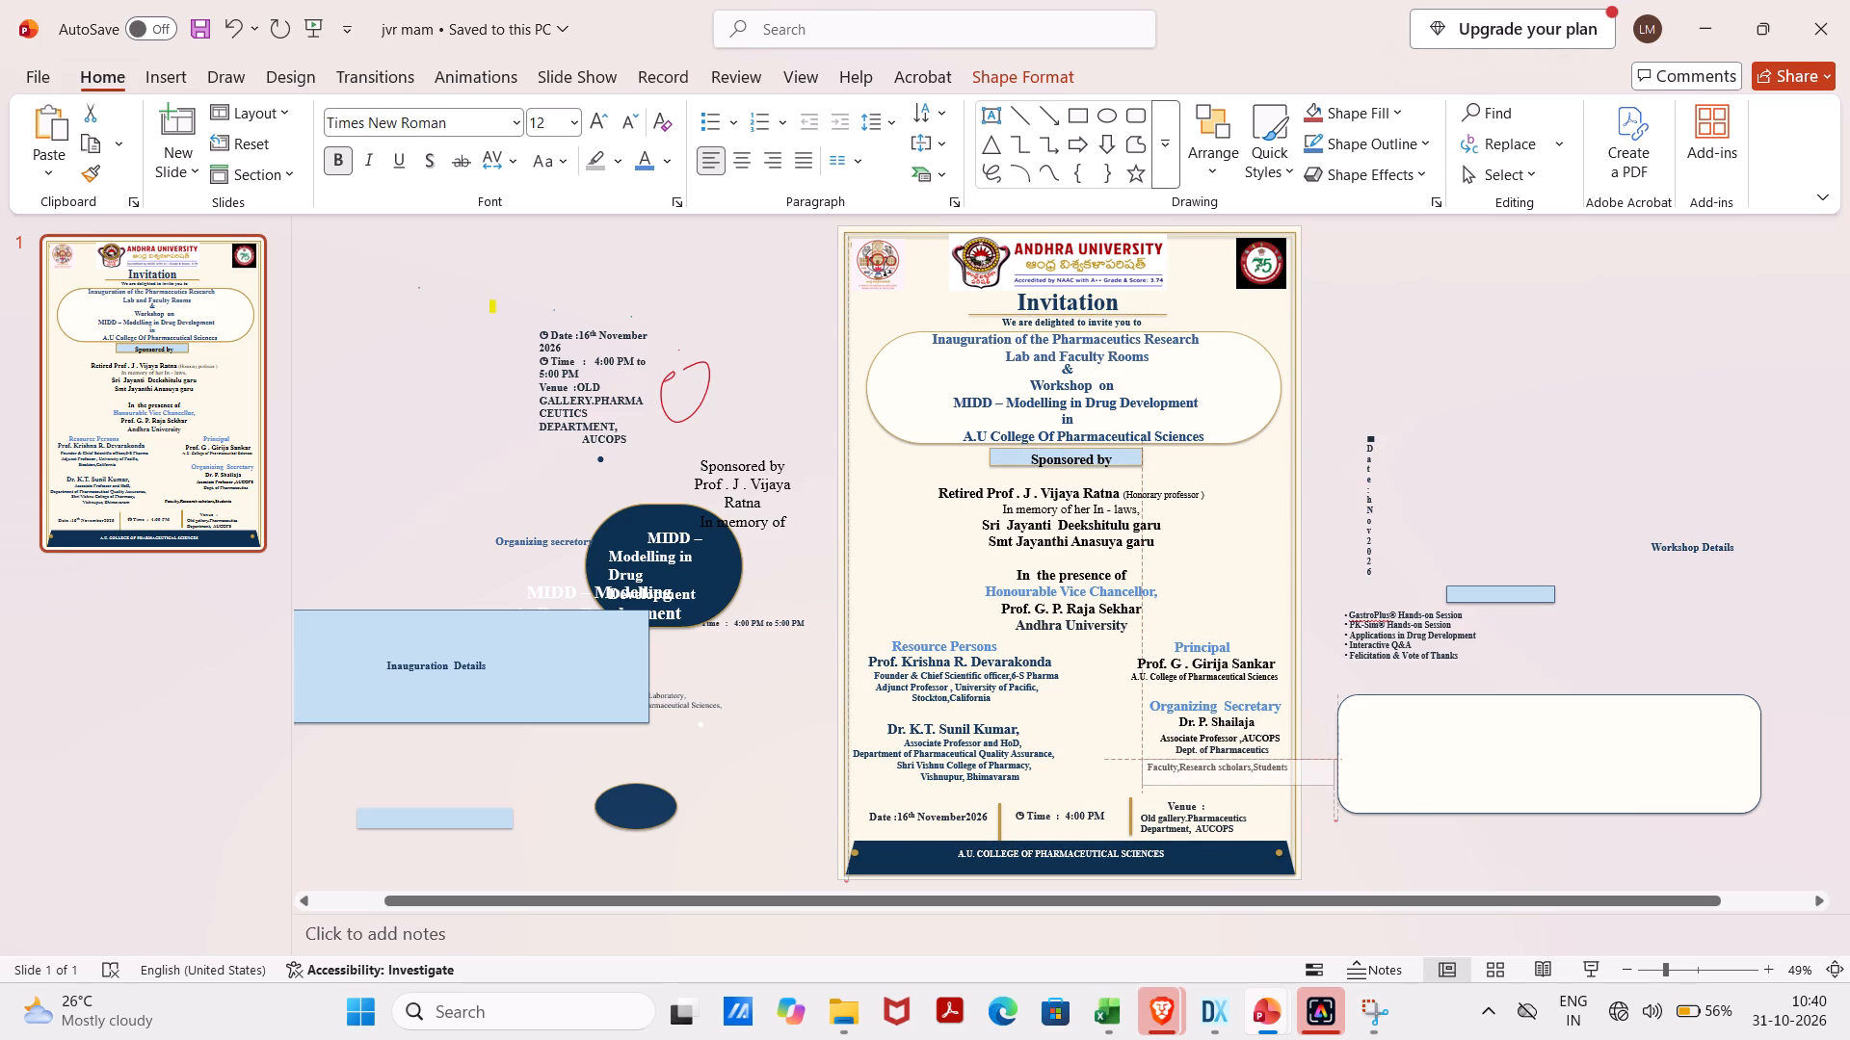
pyautogui.moveTo(1147, 759); pyautogui.dragTo(1147, 752)
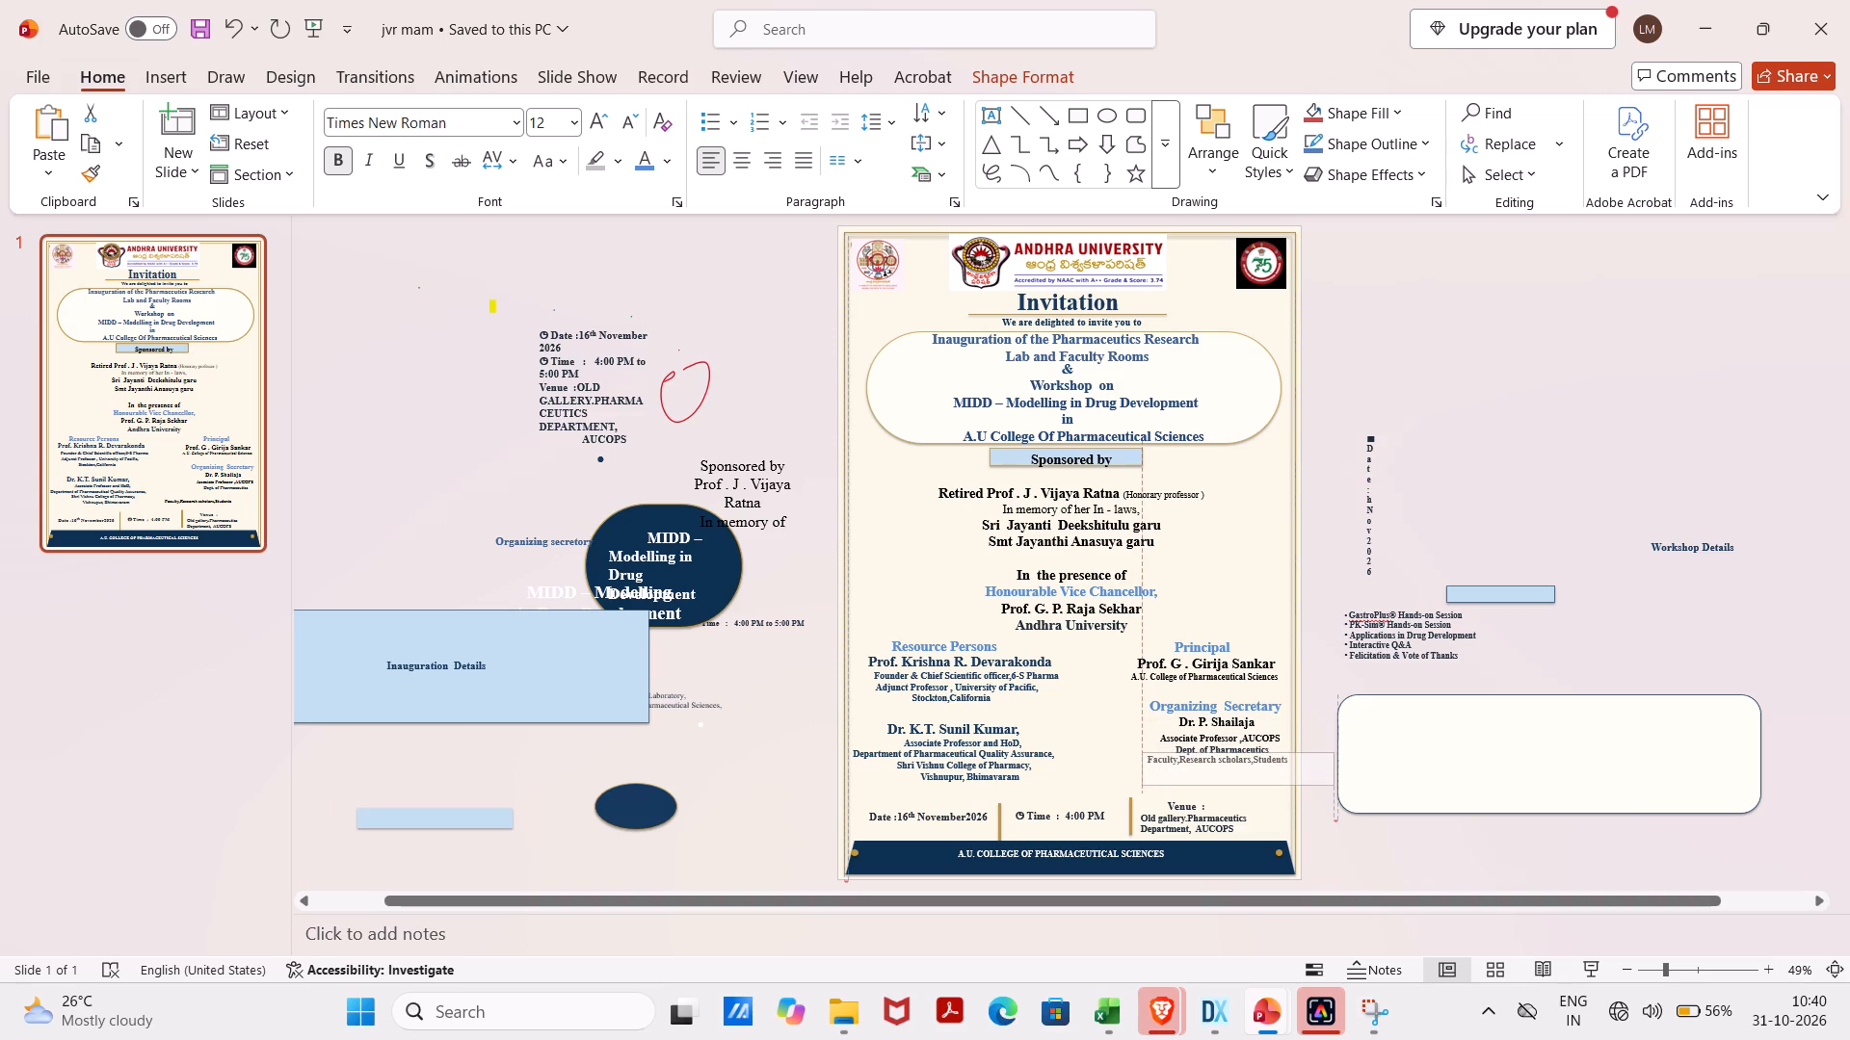
pyautogui.moveTo(1147, 752); pyautogui.dragTo(1144, 757)
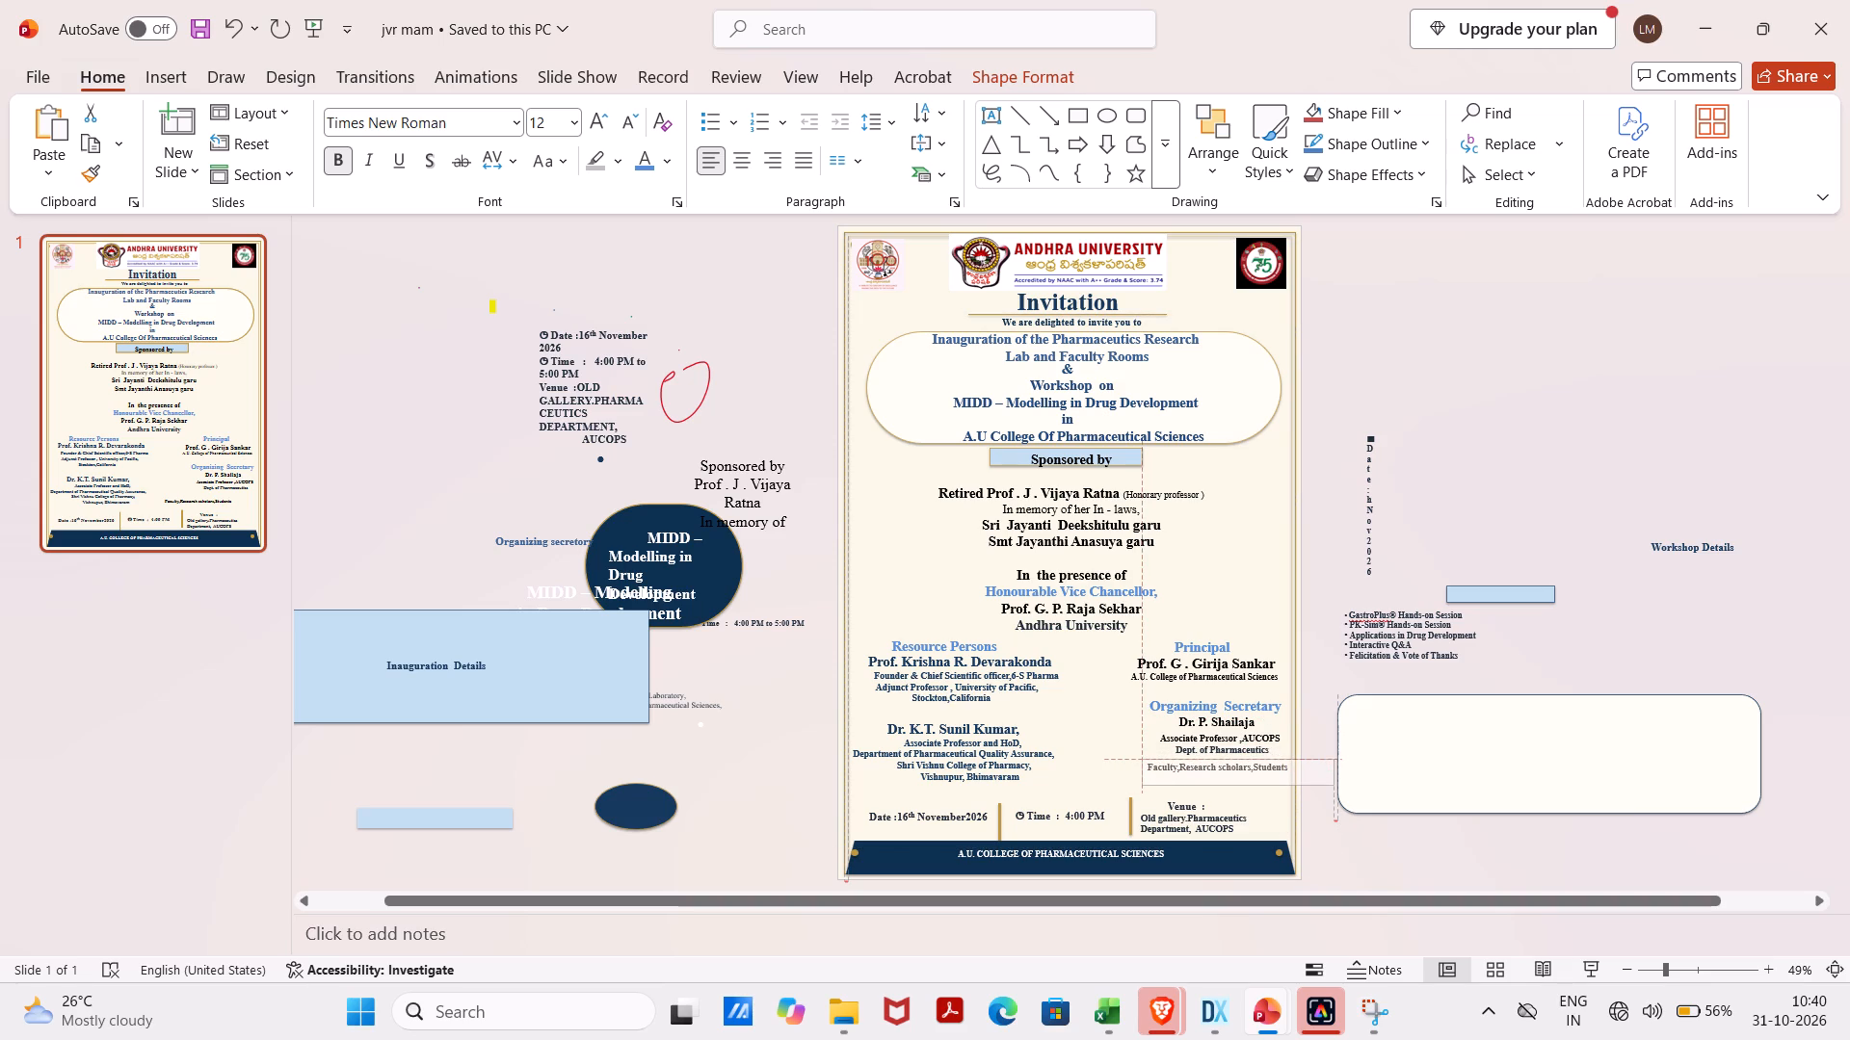
pyautogui.moveTo(1144, 757); pyautogui.dragTo(1145, 756)
pyautogui.click(1389, 887)
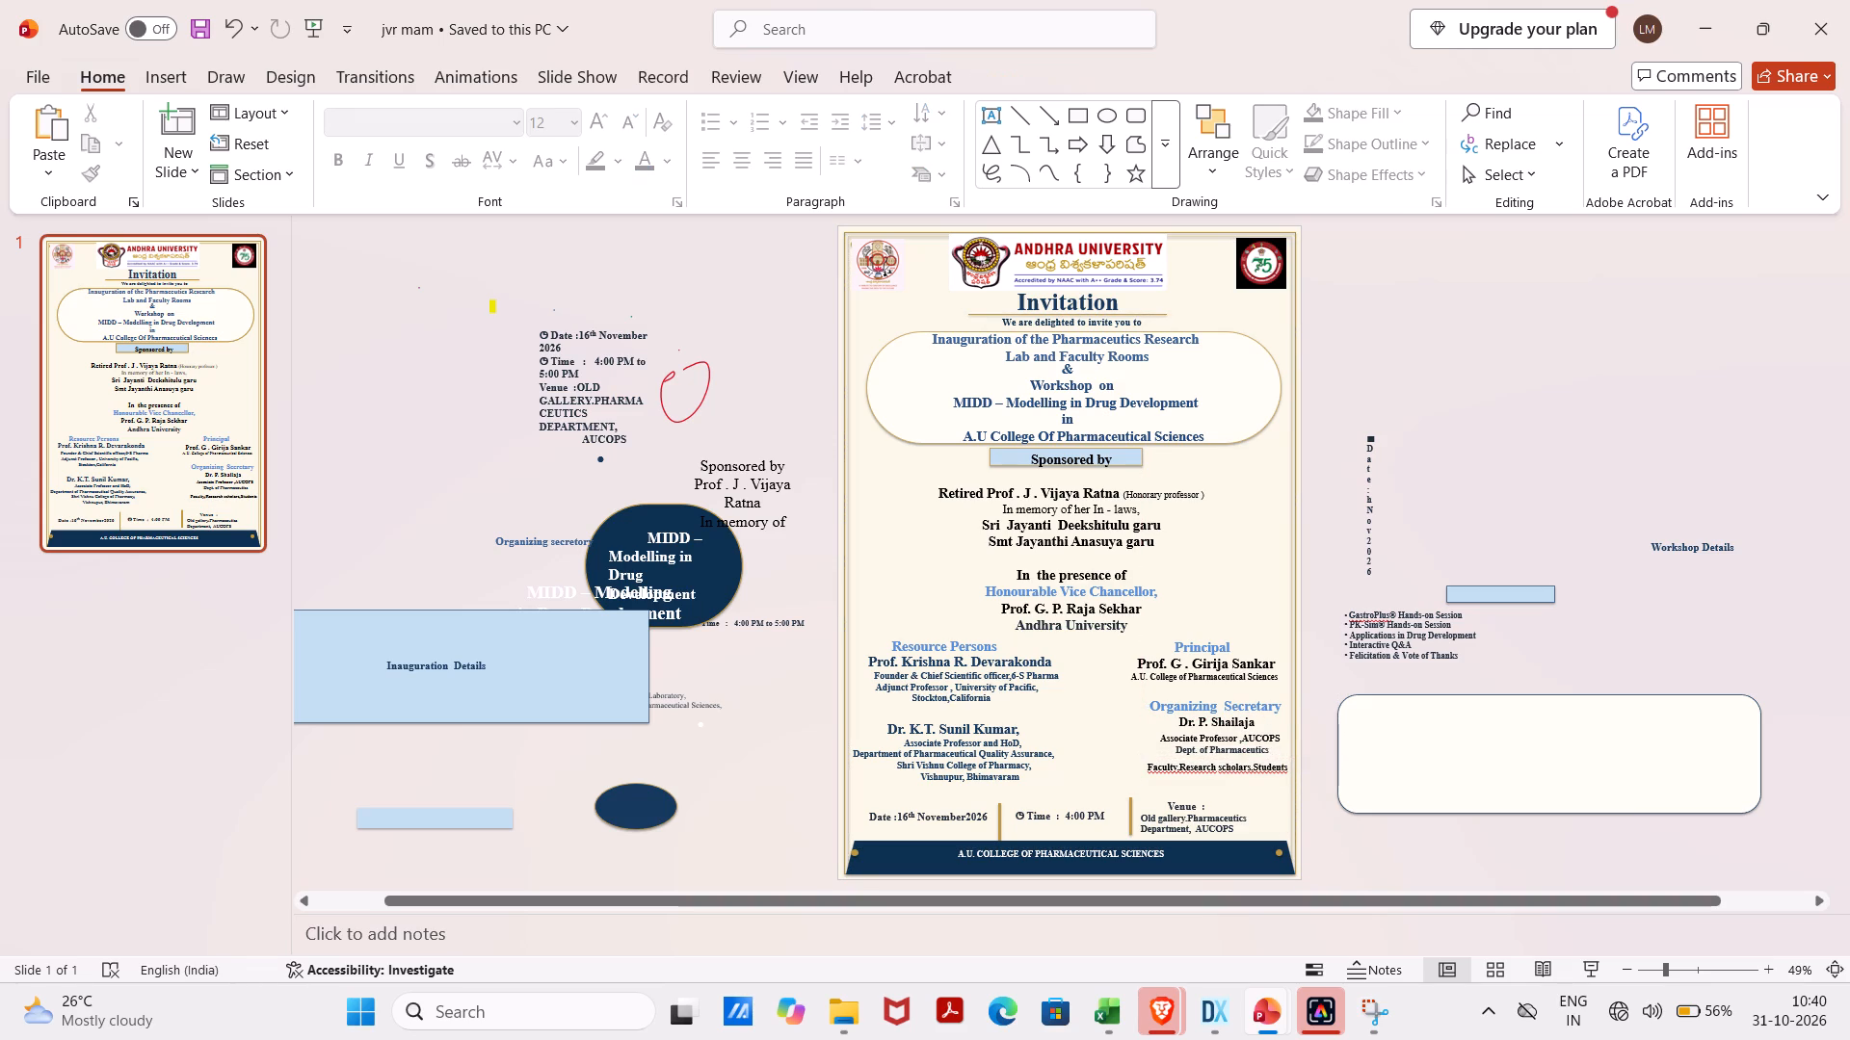
# Clear the spelling flags from the words in the "Faculty,Research scholars,Students" line.
pyautogui.click(1220, 770)
pyautogui.rightClick(1220, 770)
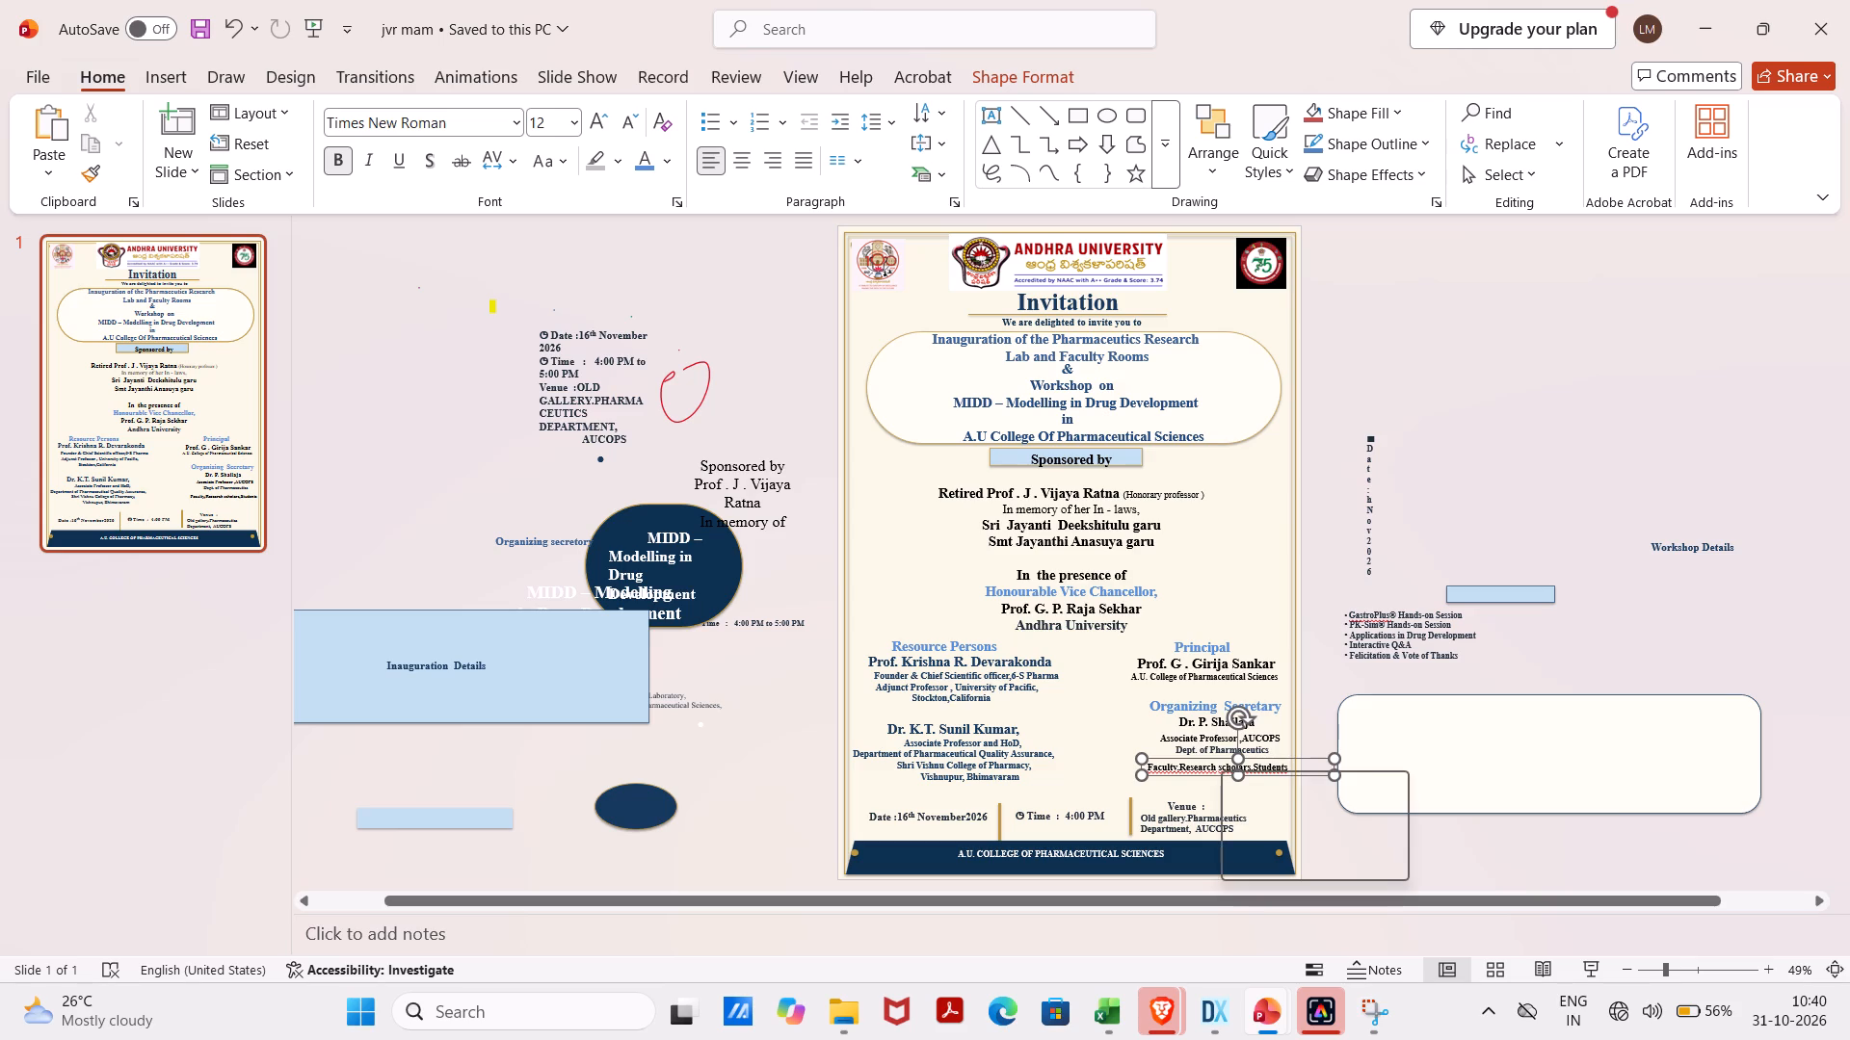
pyautogui.click(1258, 833)
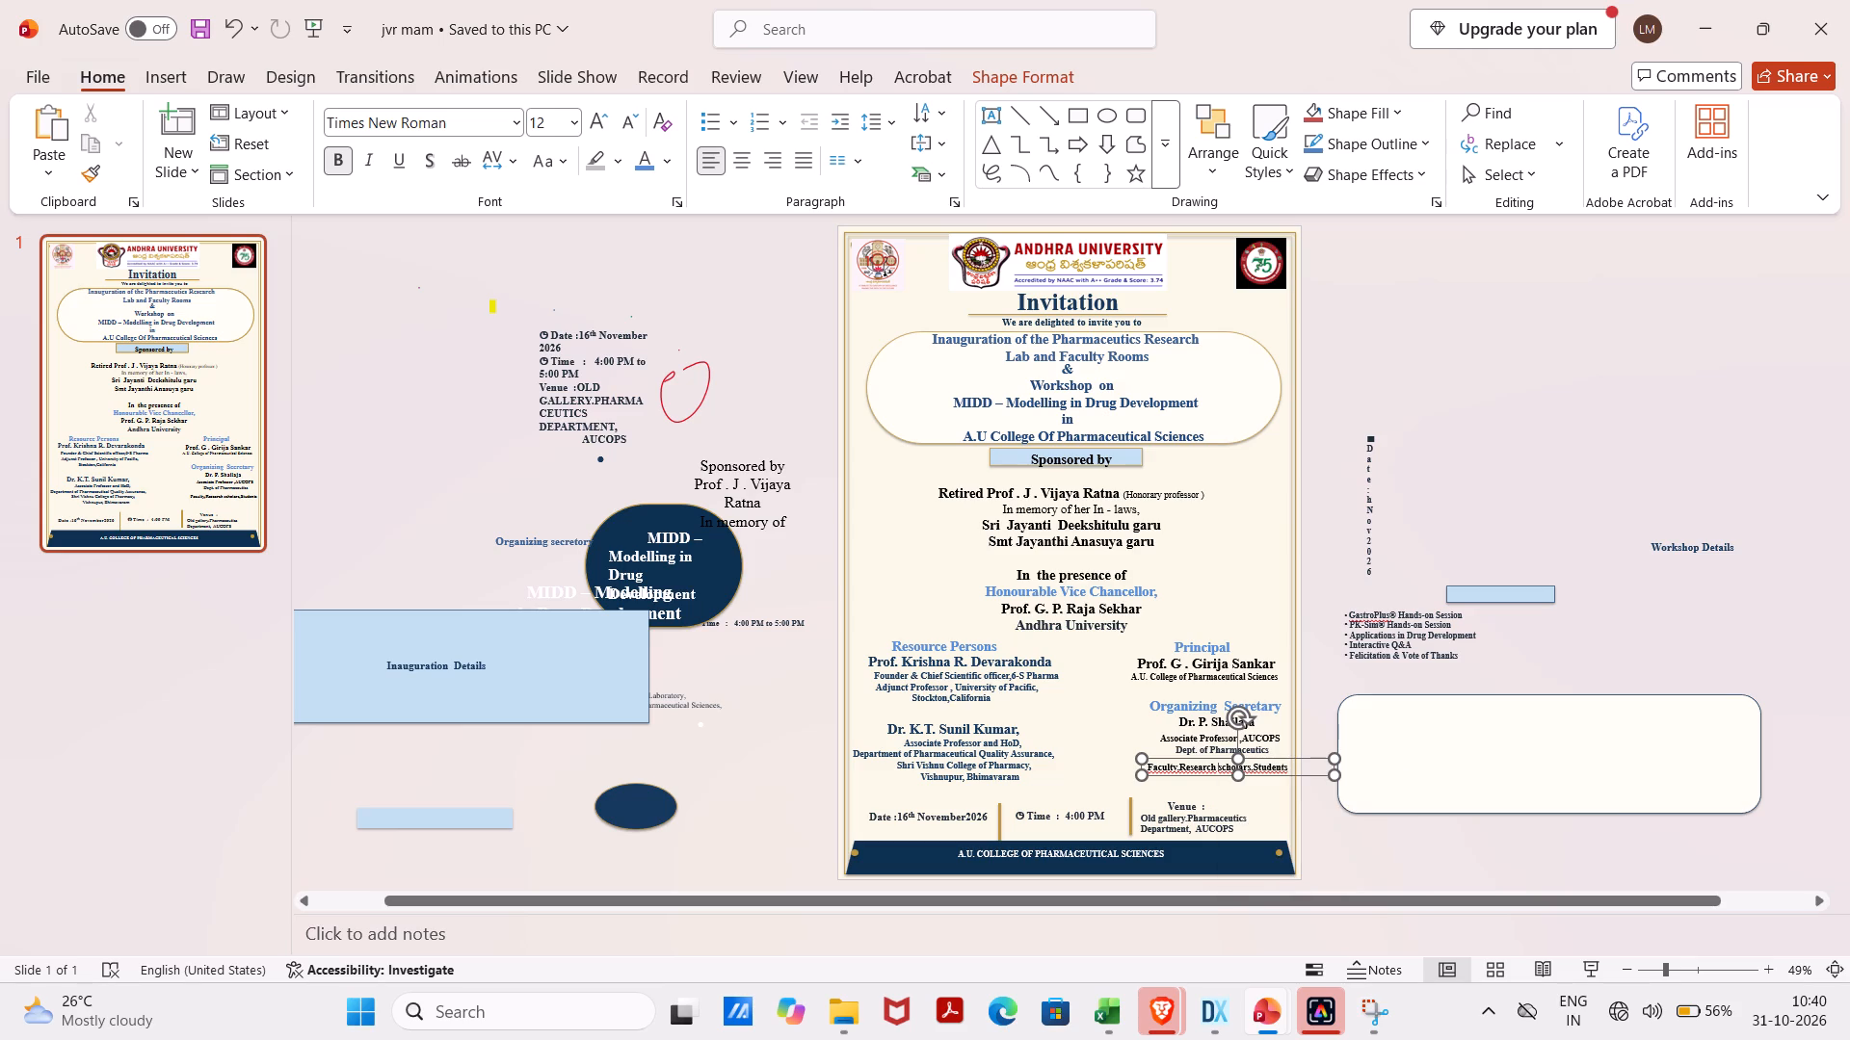
pyautogui.click(1264, 767)
pyautogui.rightClick(1264, 767)
pyautogui.click(1201, 795)
pyautogui.click(1166, 765)
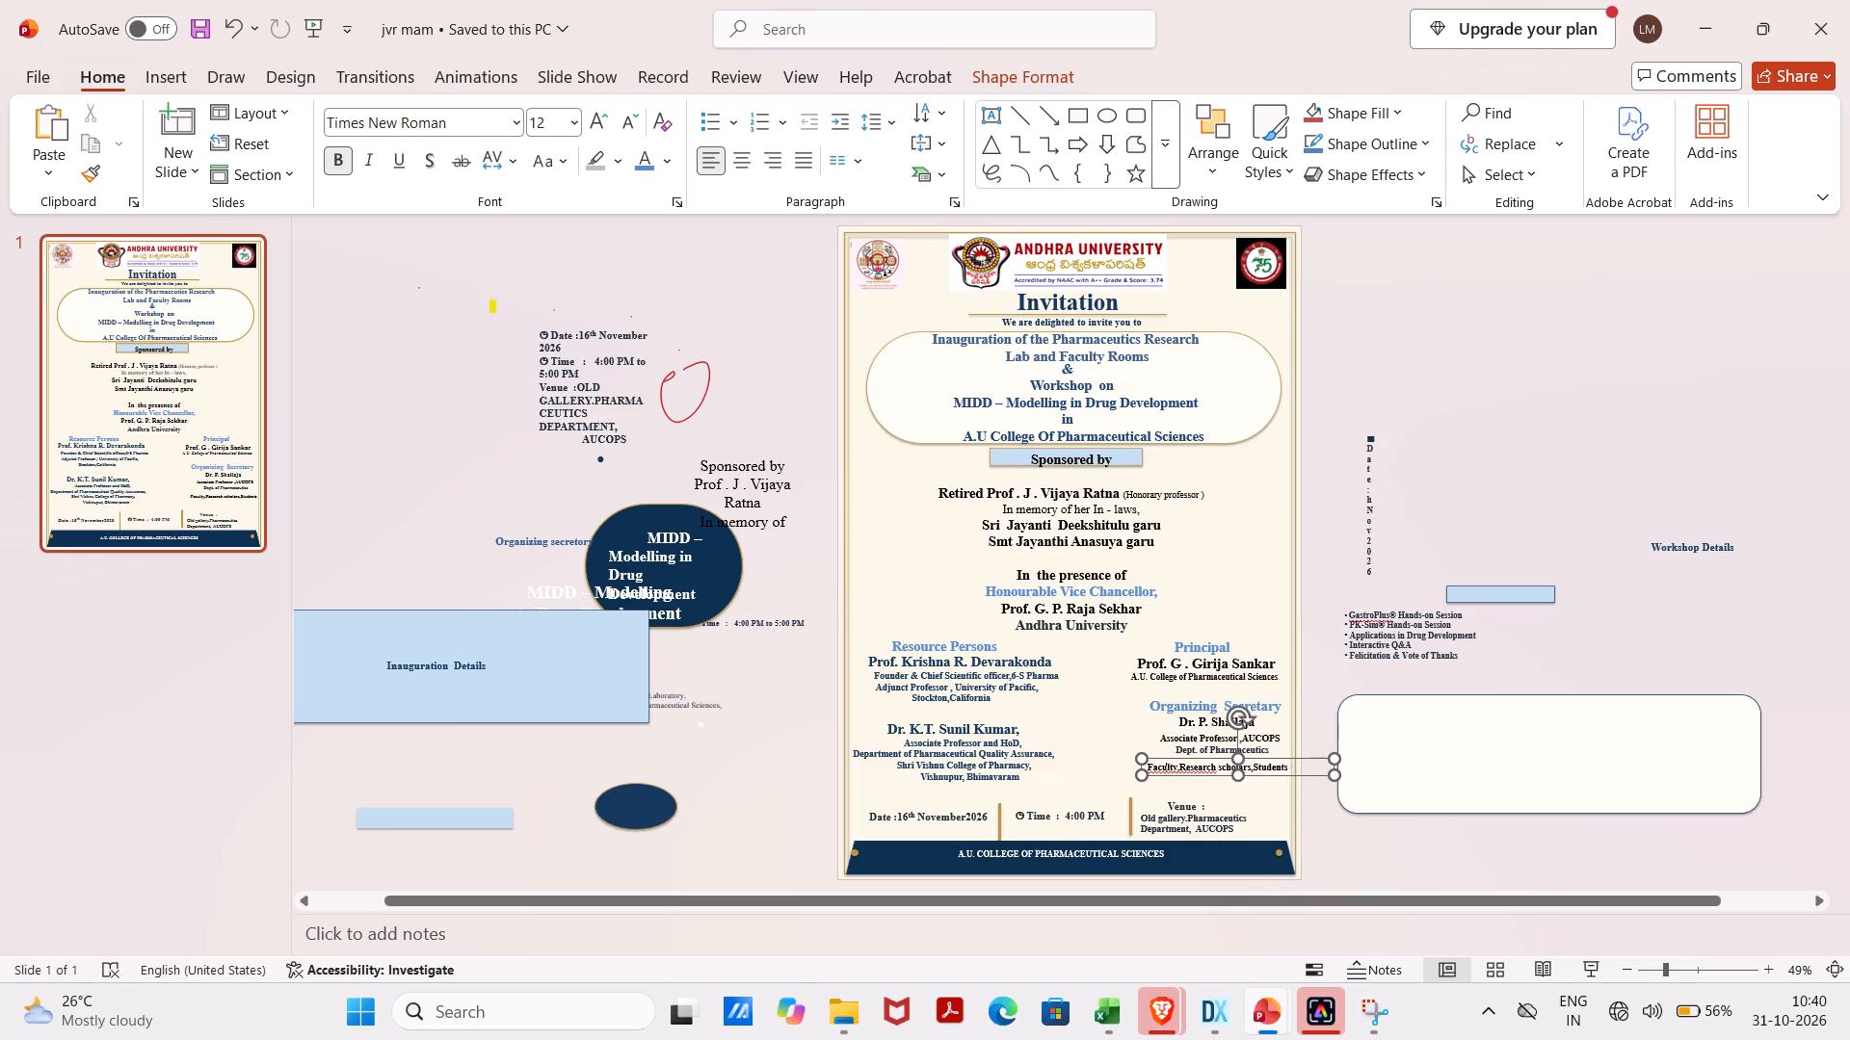
pyautogui.rightClick(1166, 765)
pyautogui.click(1220, 820)
pyautogui.click(1204, 769)
pyautogui.rightClick(1204, 769)
pyautogui.click(1166, 767)
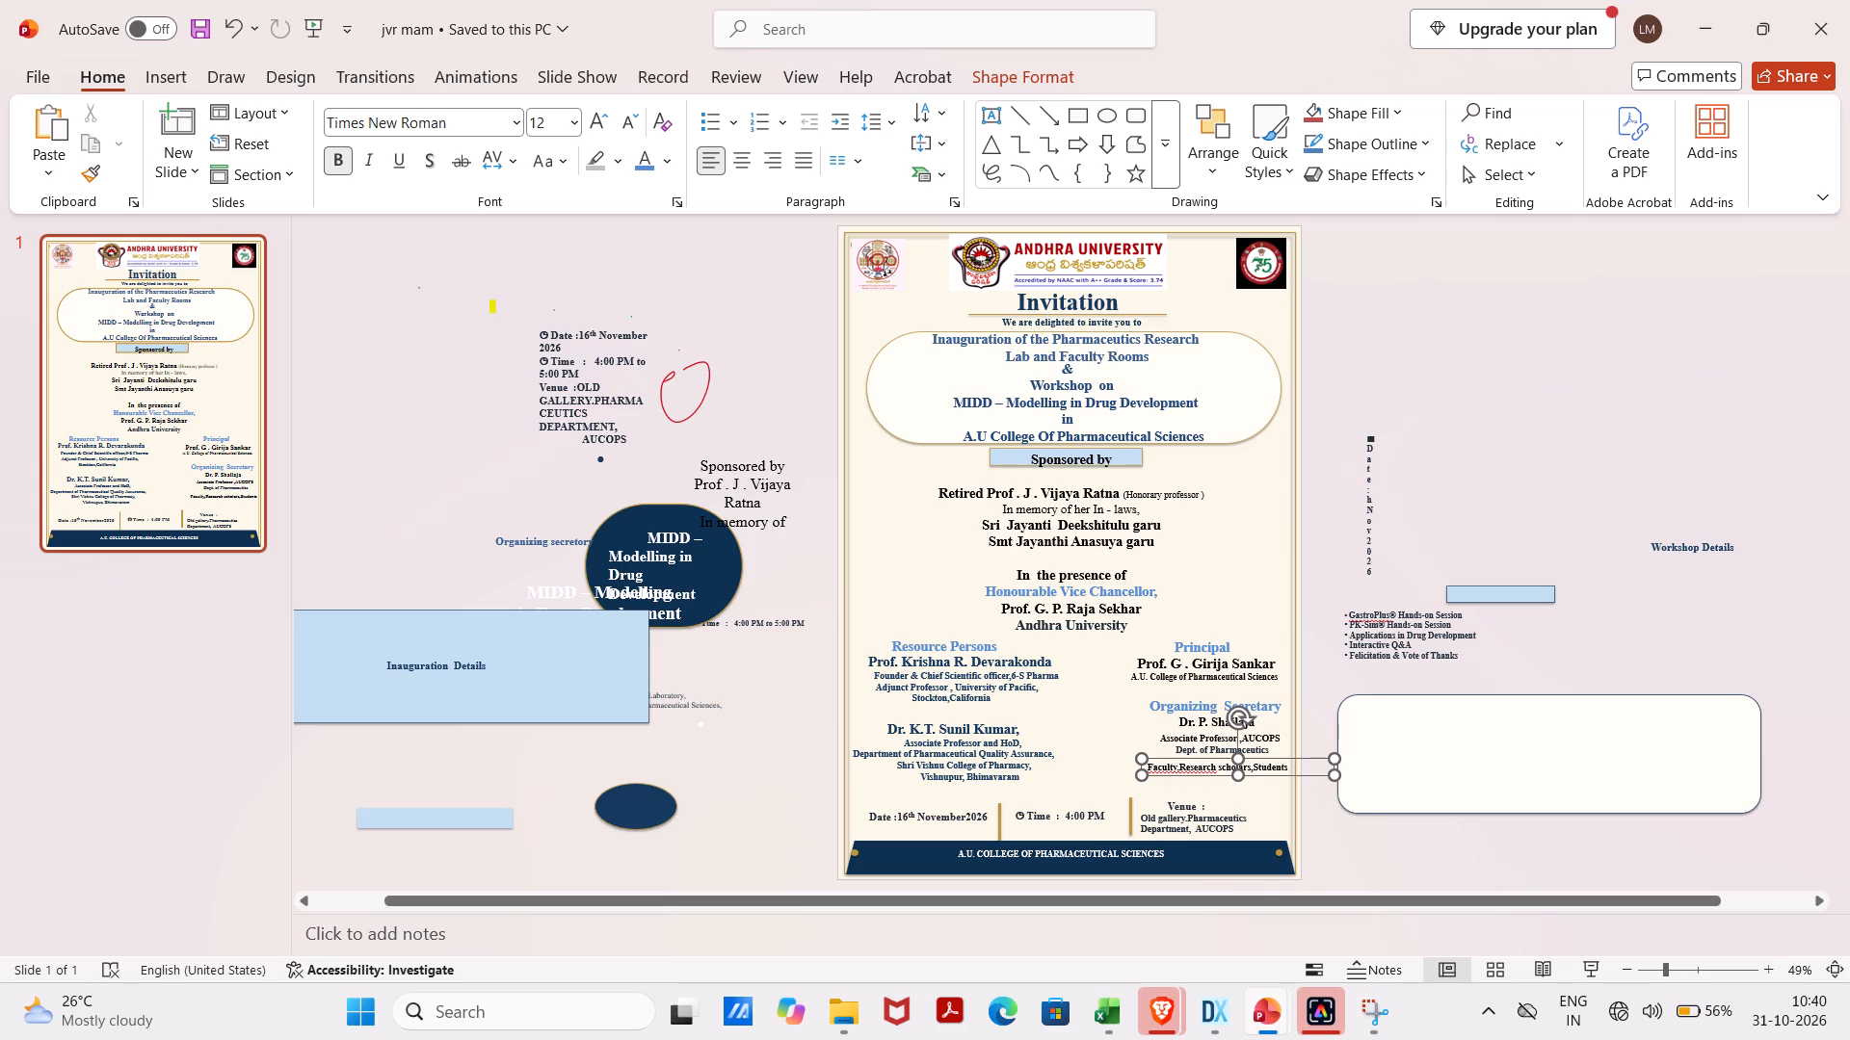
pyautogui.rightClick(1166, 767)
pyautogui.click(1134, 773)
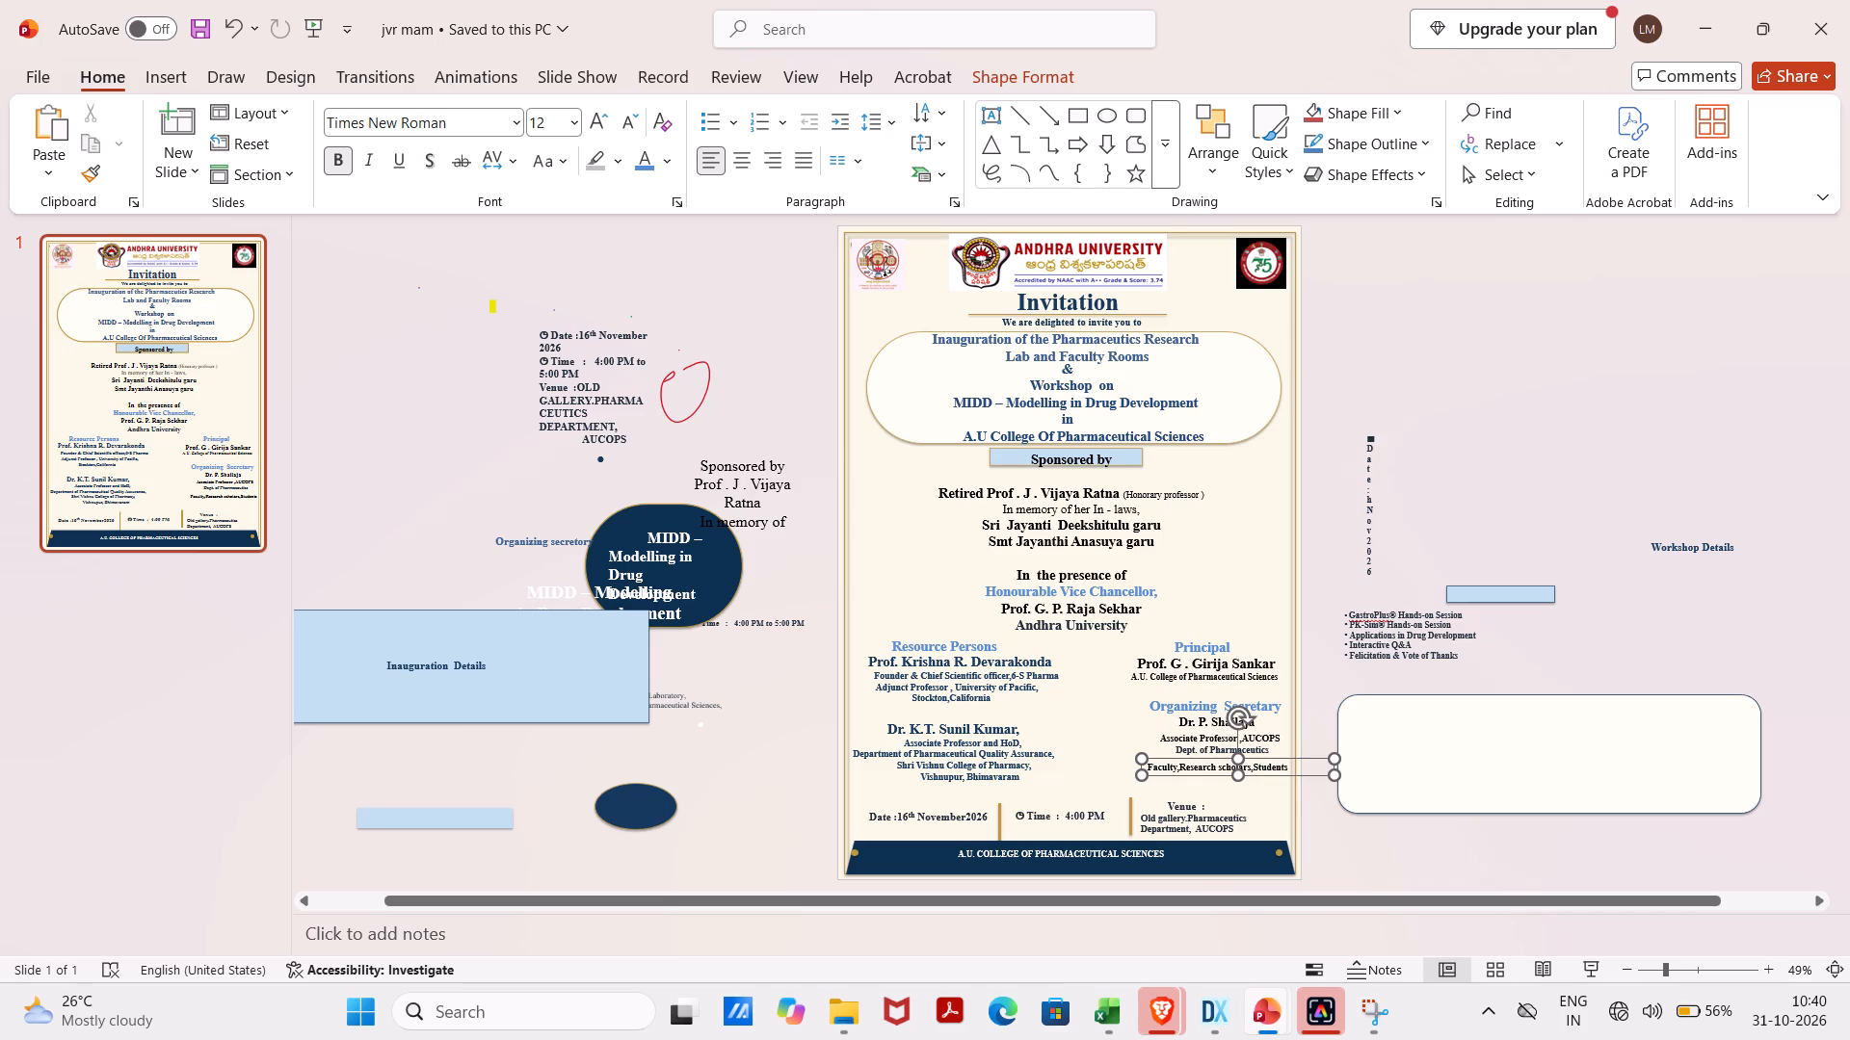
# Add a space after each comma so the line reads "Faculty, Research scholars, Students".
pyautogui.click(1179, 771)
pyautogui.press('space')
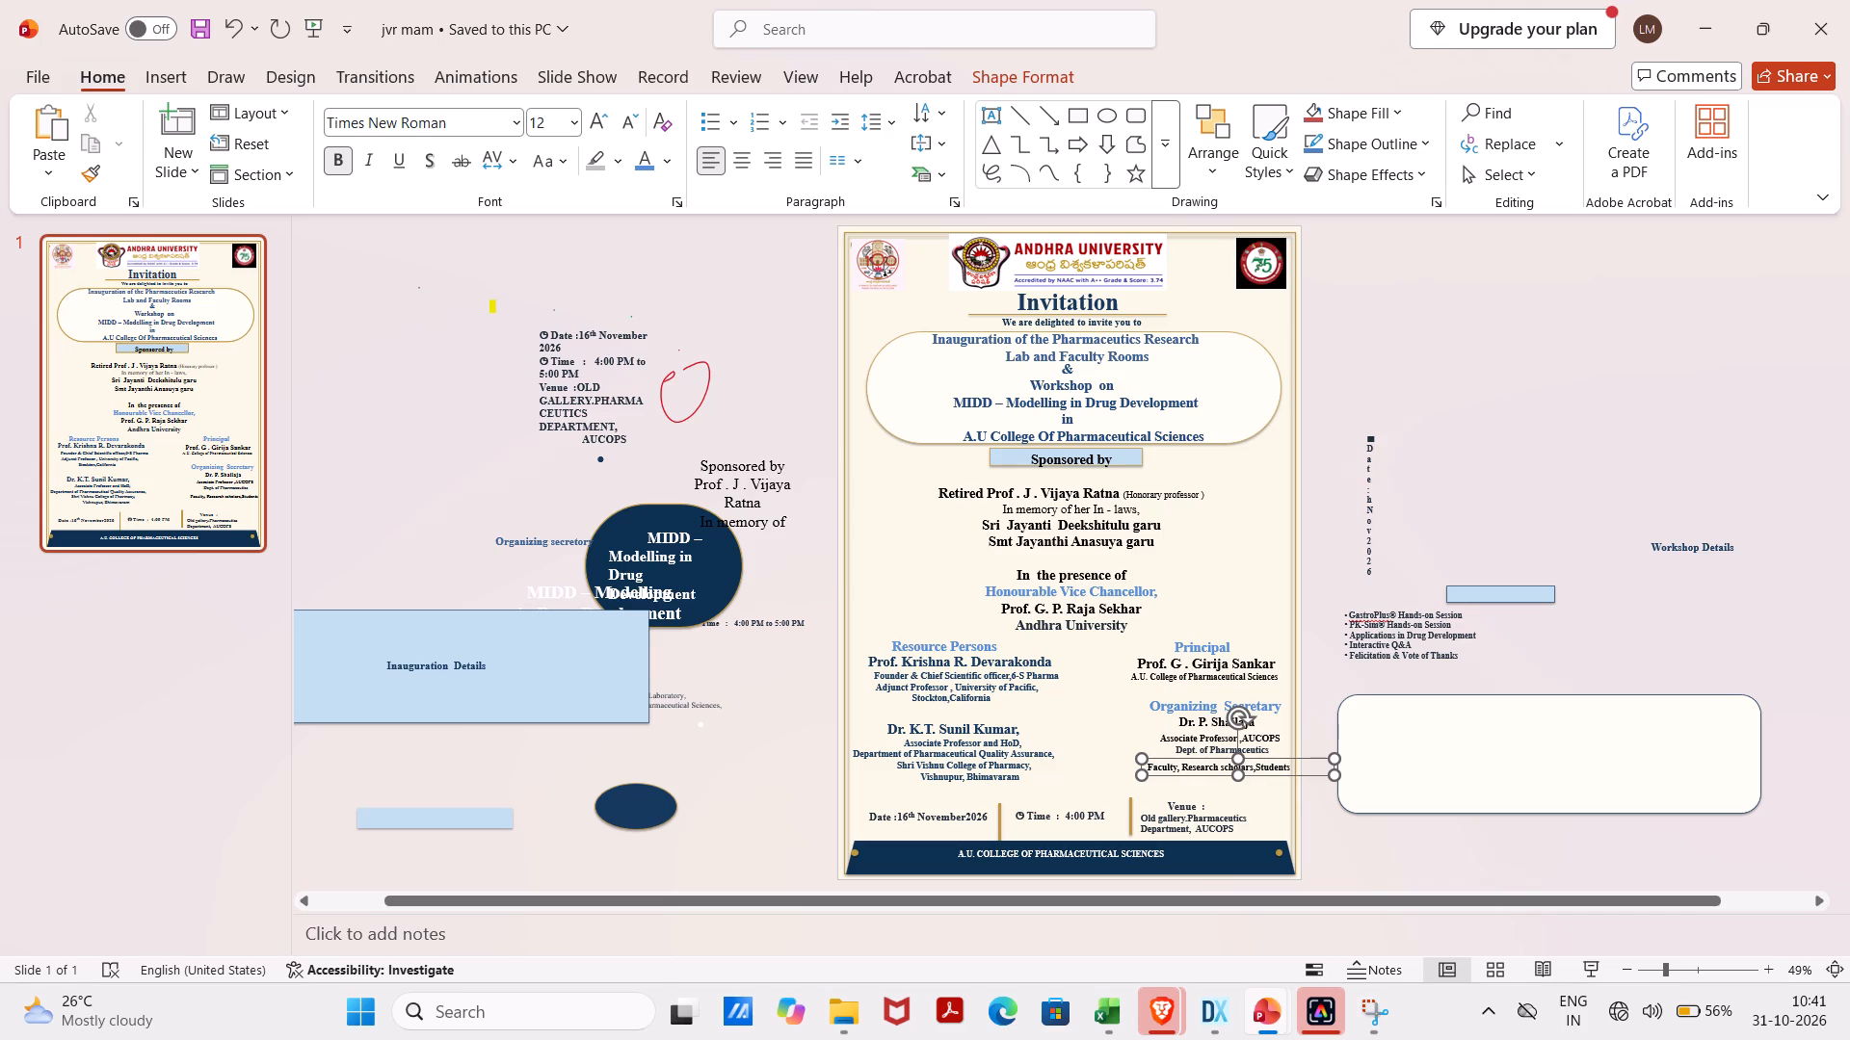
pyautogui.click(1255, 766)
pyautogui.press('space')
pyautogui.click(1448, 858)
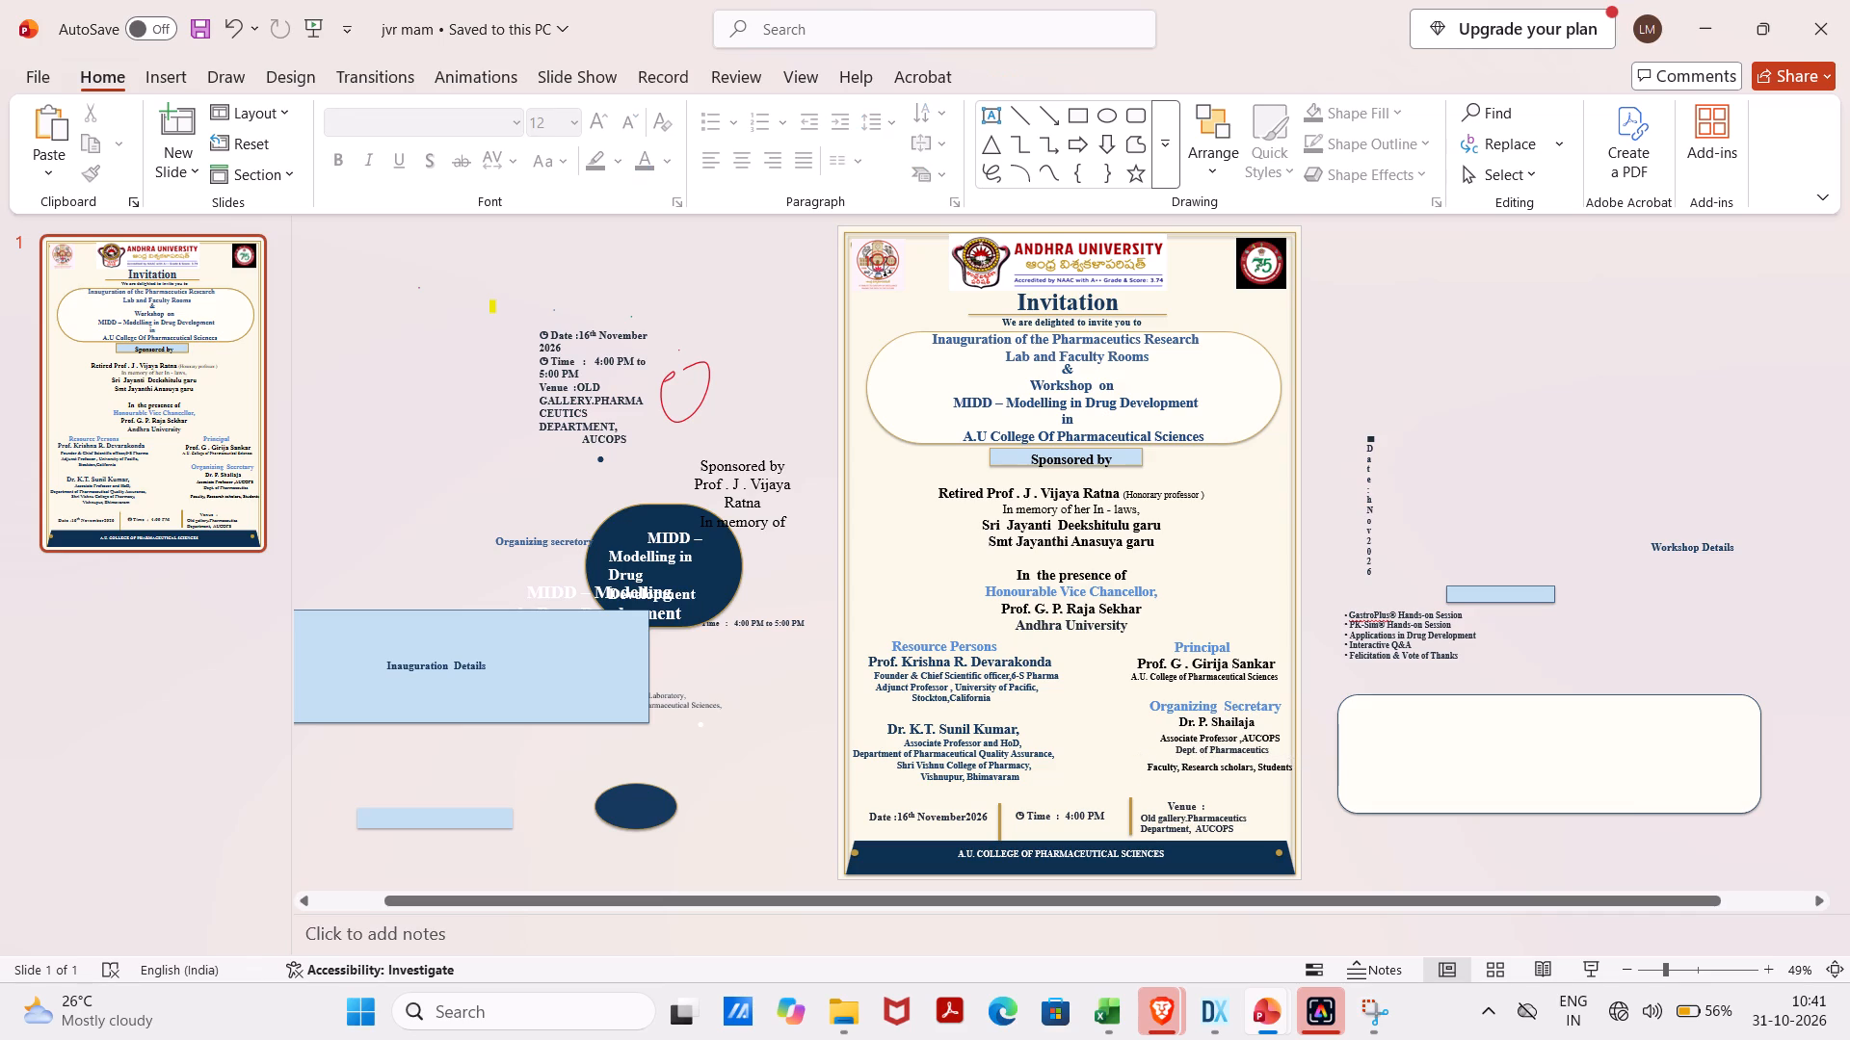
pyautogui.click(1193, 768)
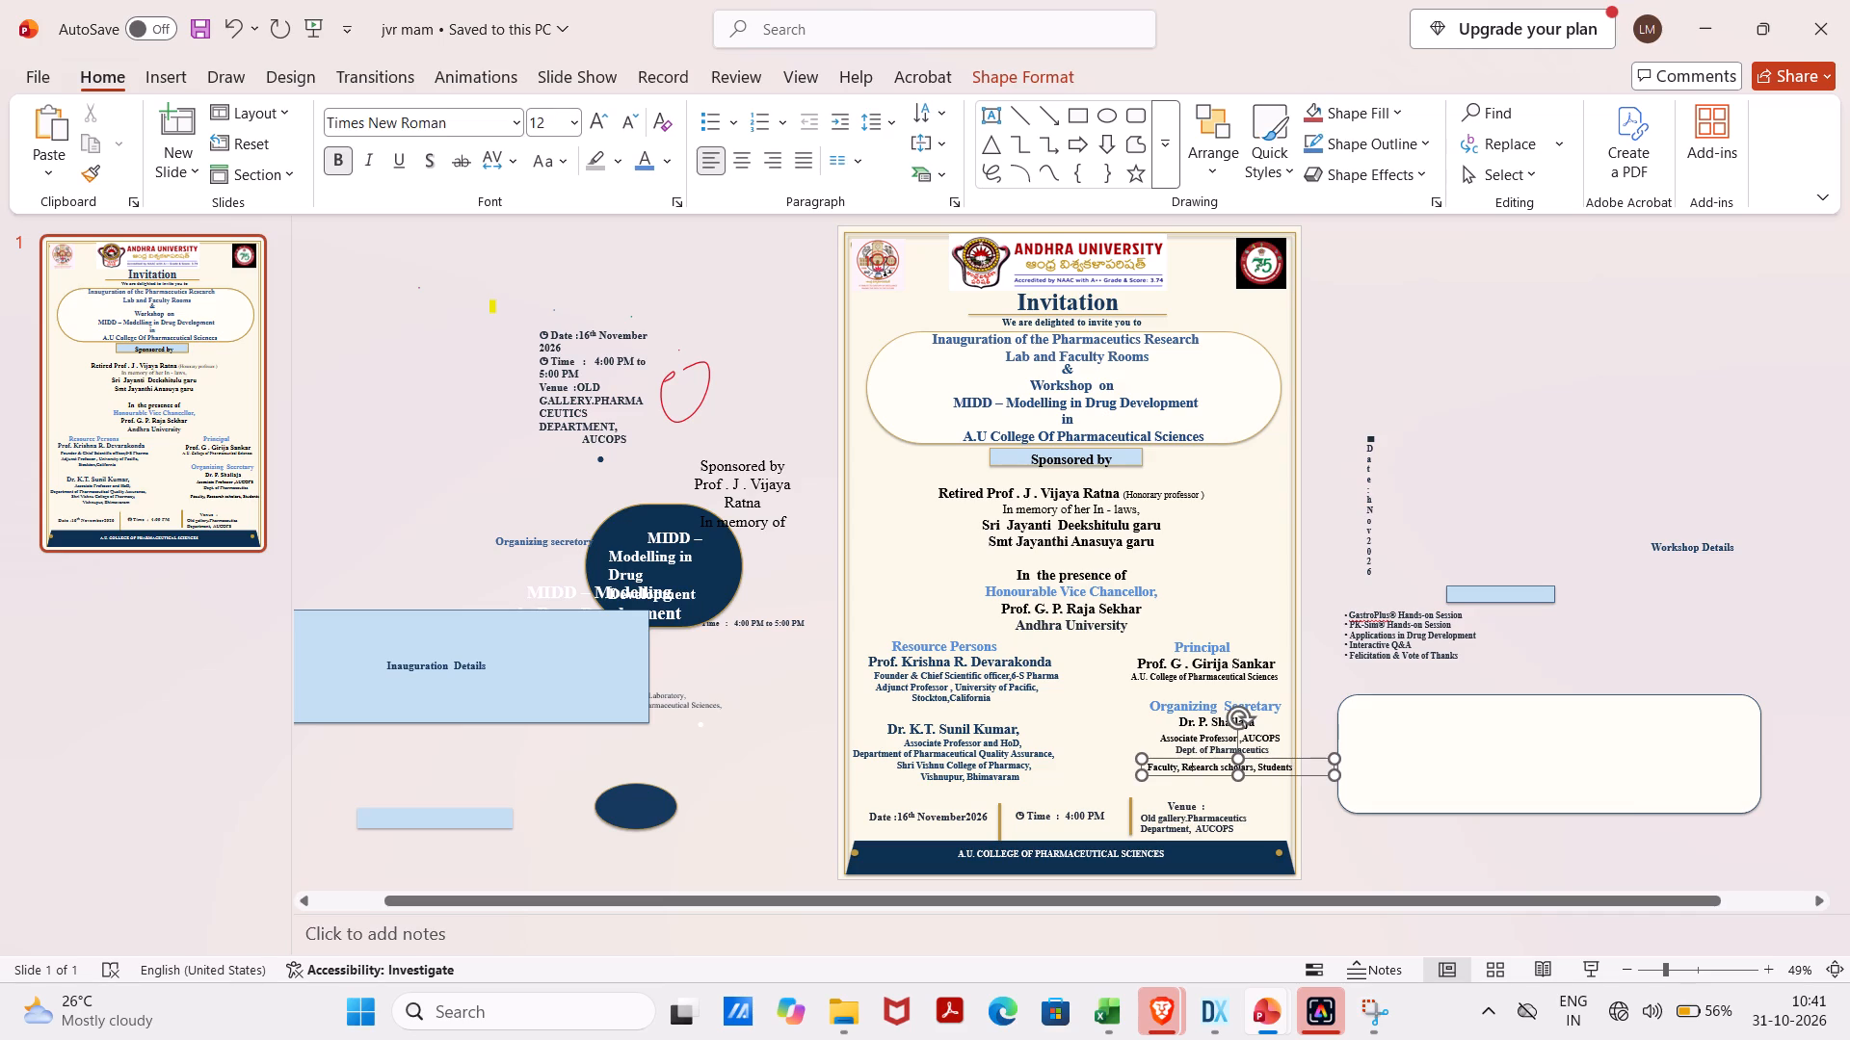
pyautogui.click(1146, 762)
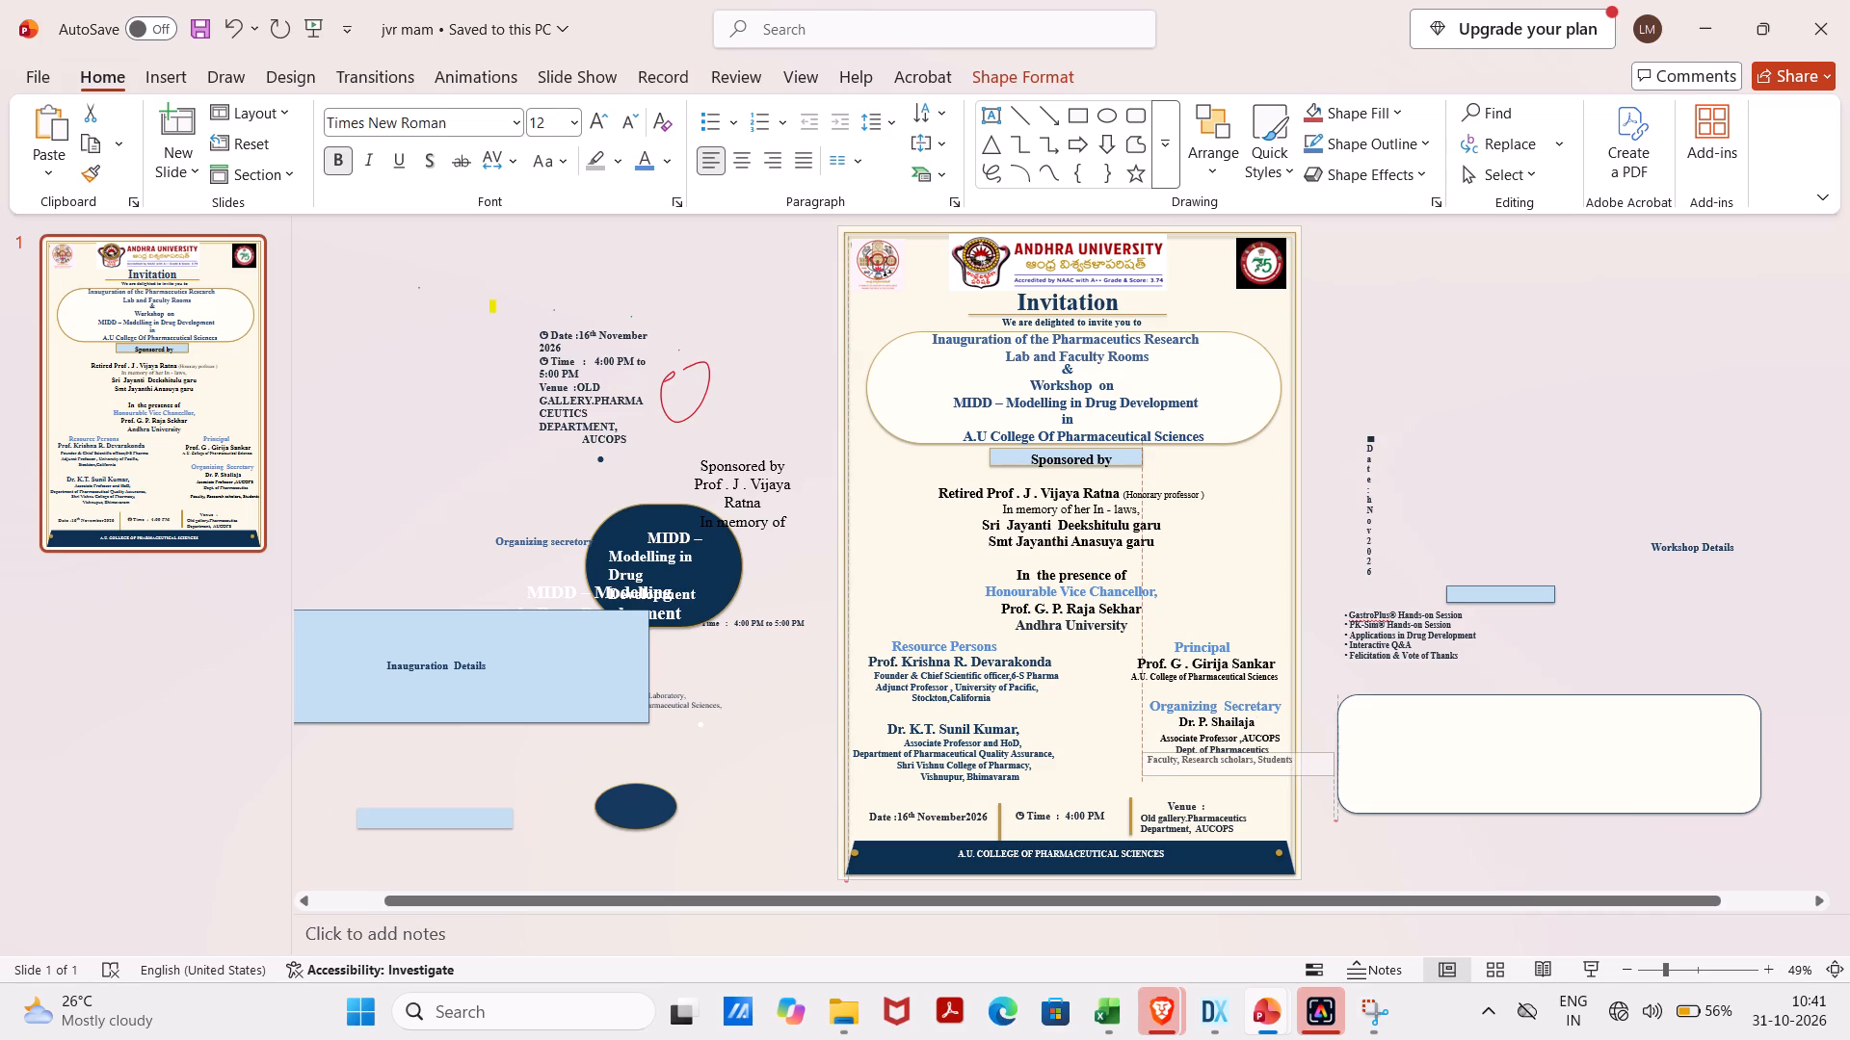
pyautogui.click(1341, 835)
# Shift the "Time : 4:00 PM" text box slightly to the right between the two vertical dividers.
pyautogui.click(1067, 806)
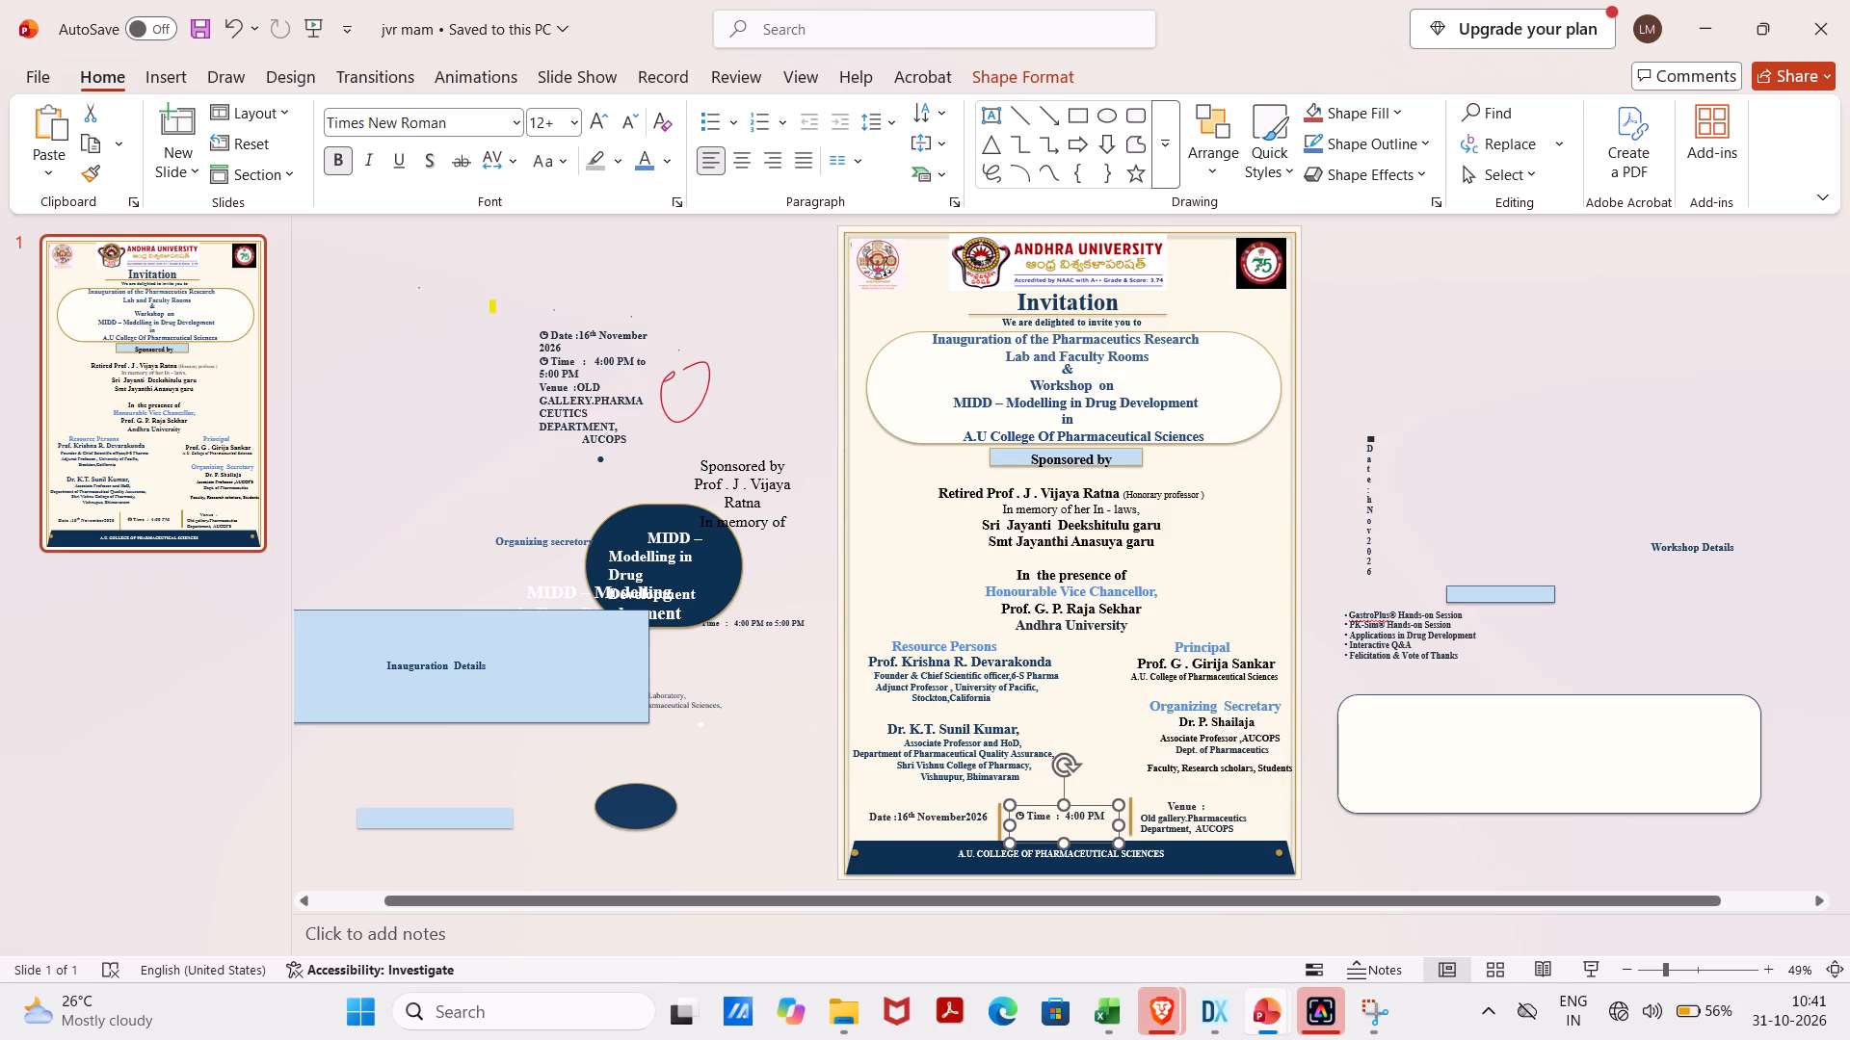
pyautogui.click(1013, 802)
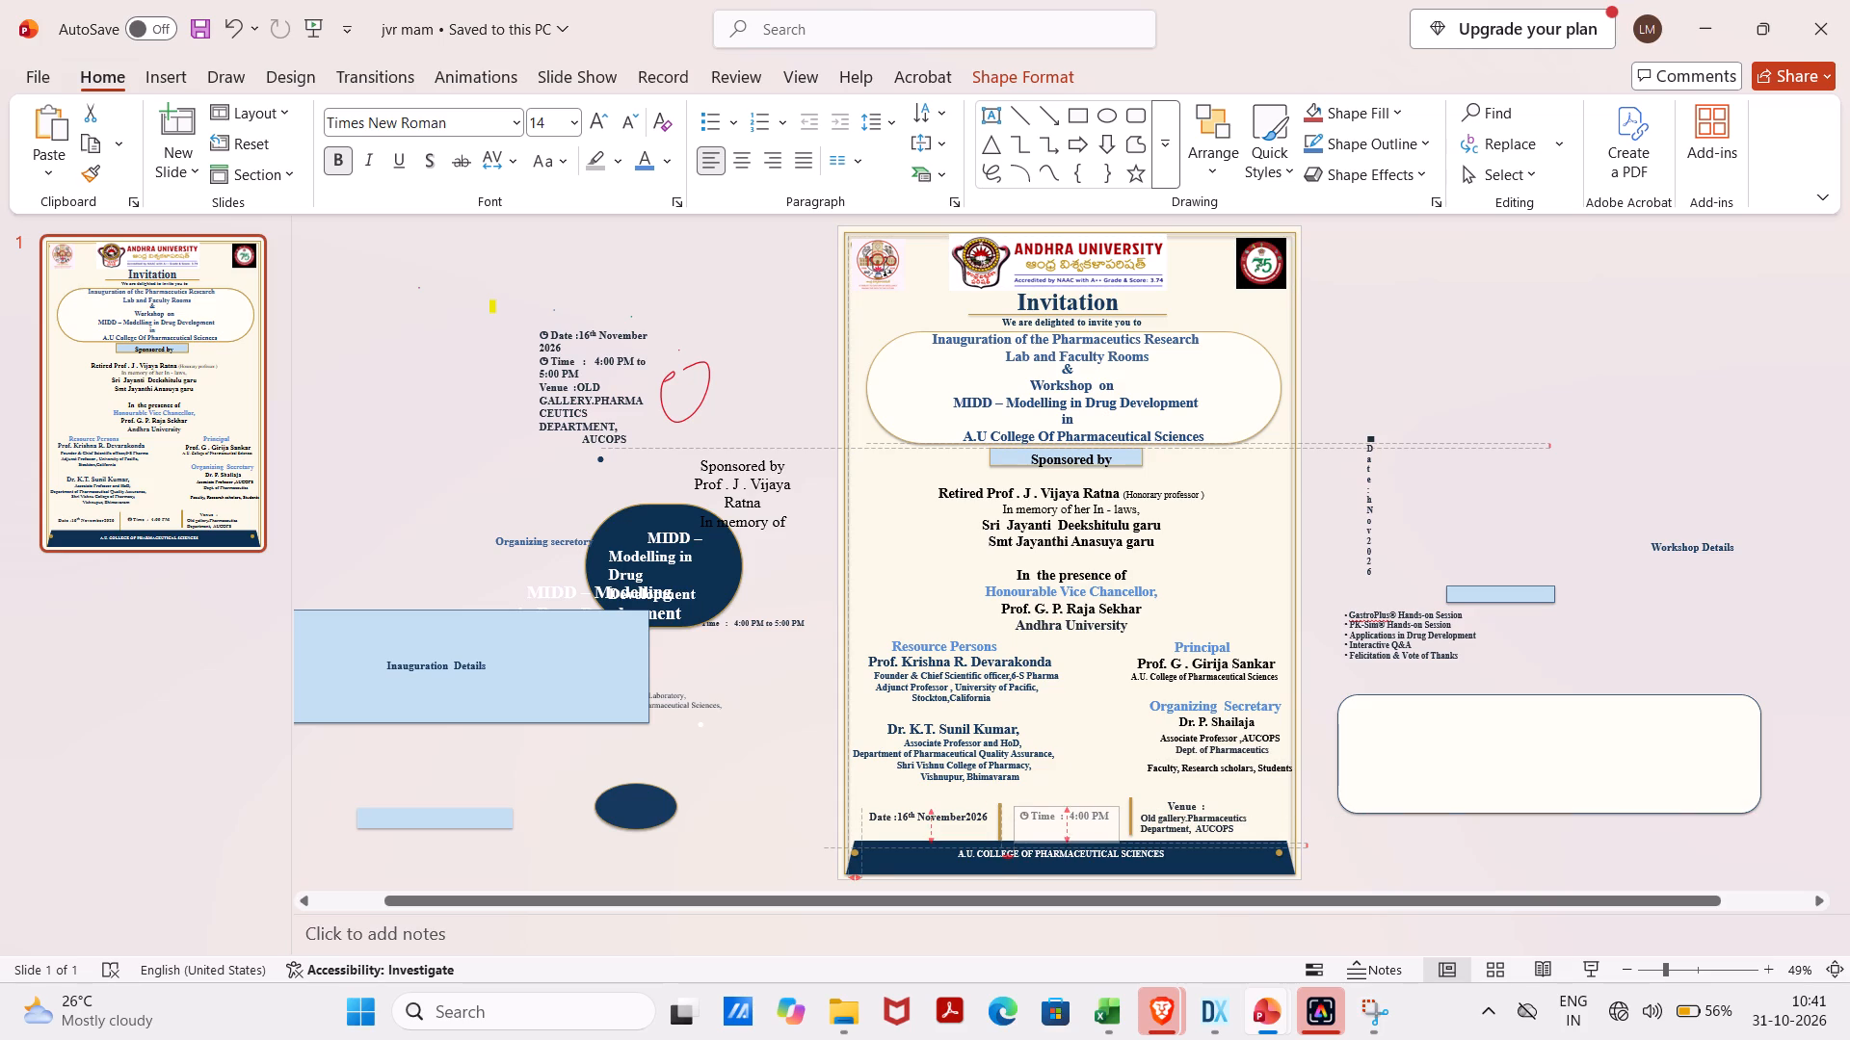
pyautogui.click(1332, 834)
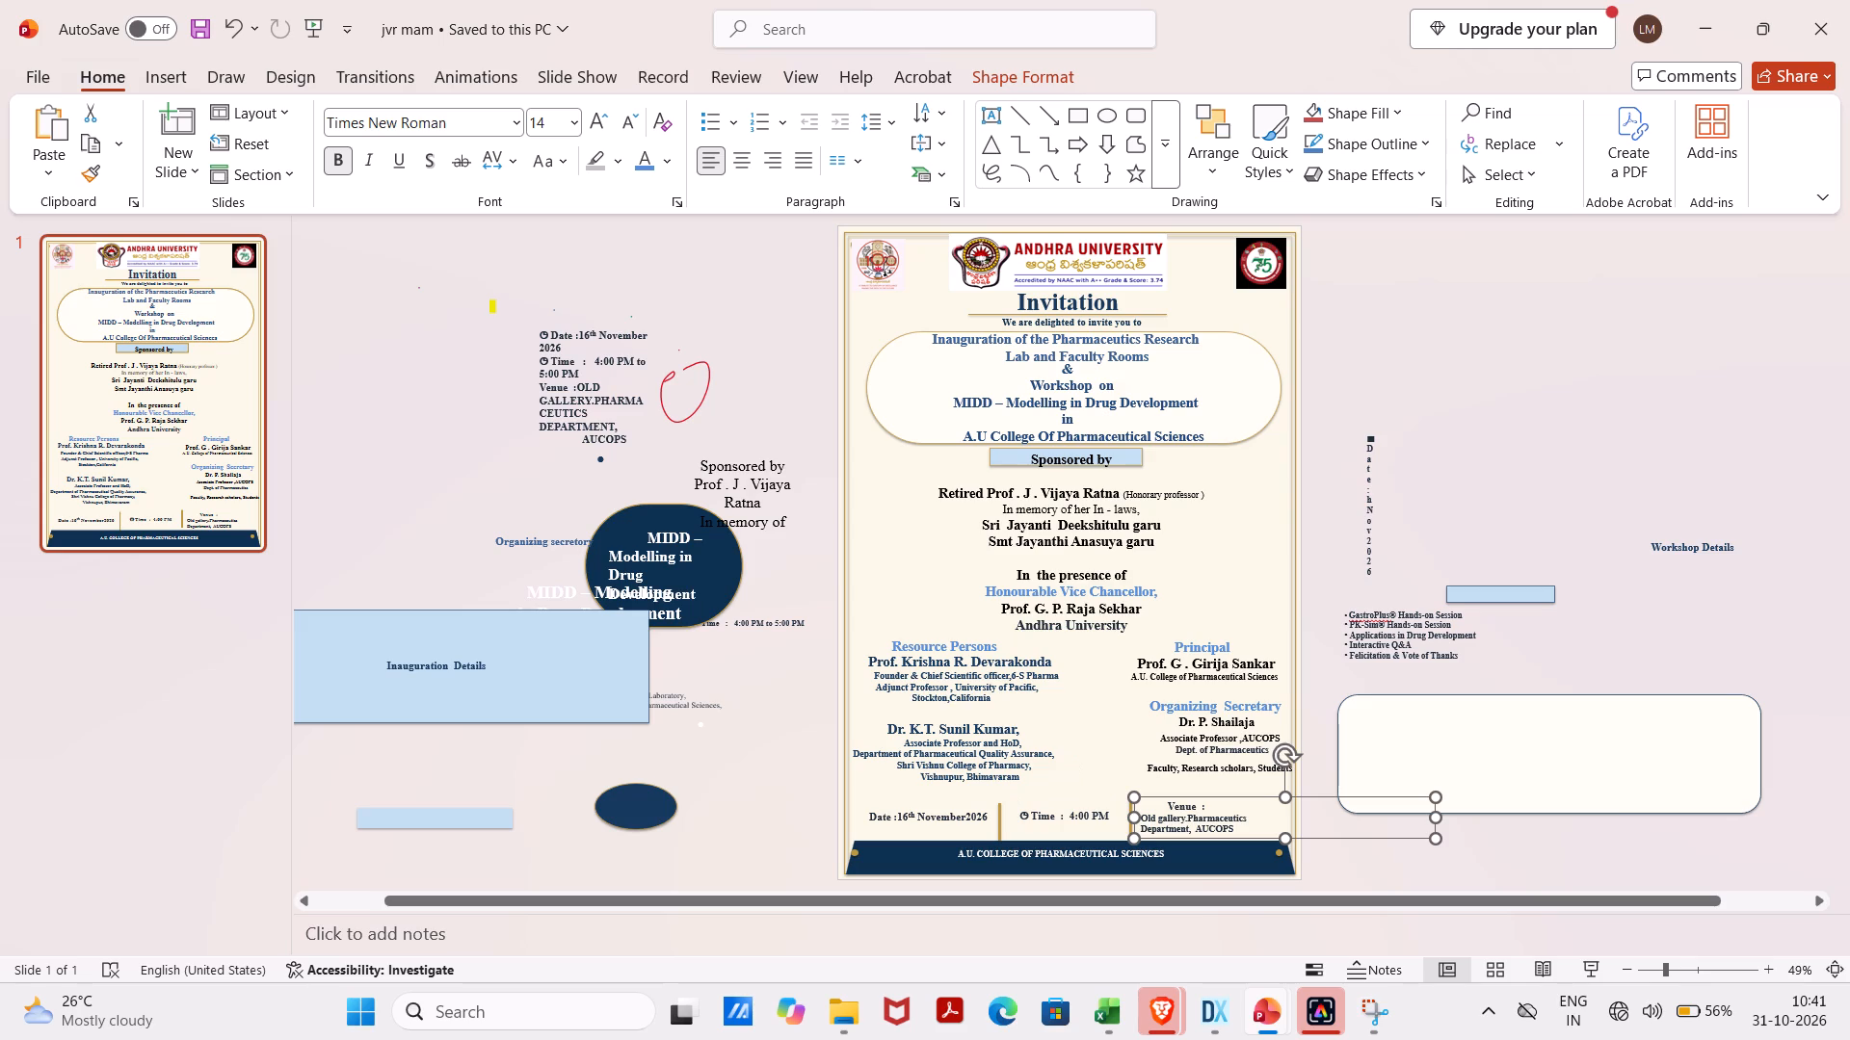
# Nudge the "Faculty, Research scholars, Students" text box slightly left so the line sits inside the slide's border.
pyautogui.click(1586, 811)
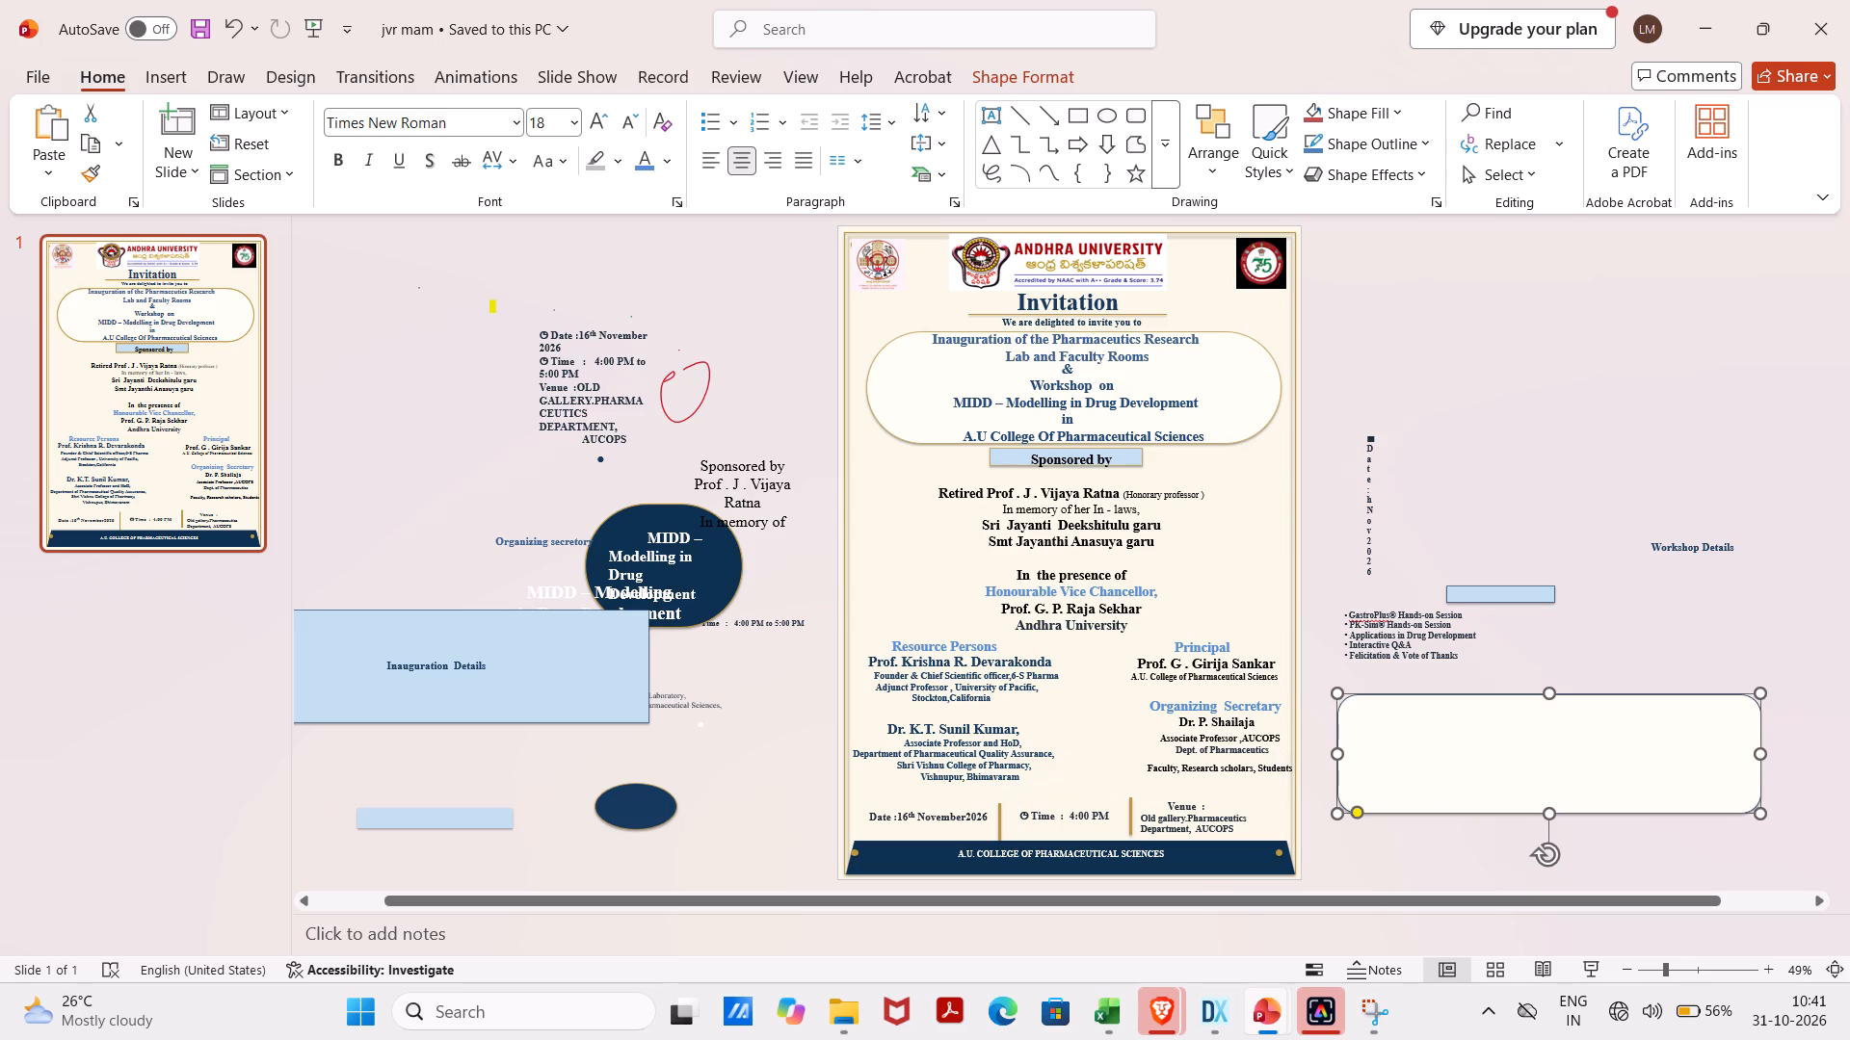
pyautogui.click(1252, 755)
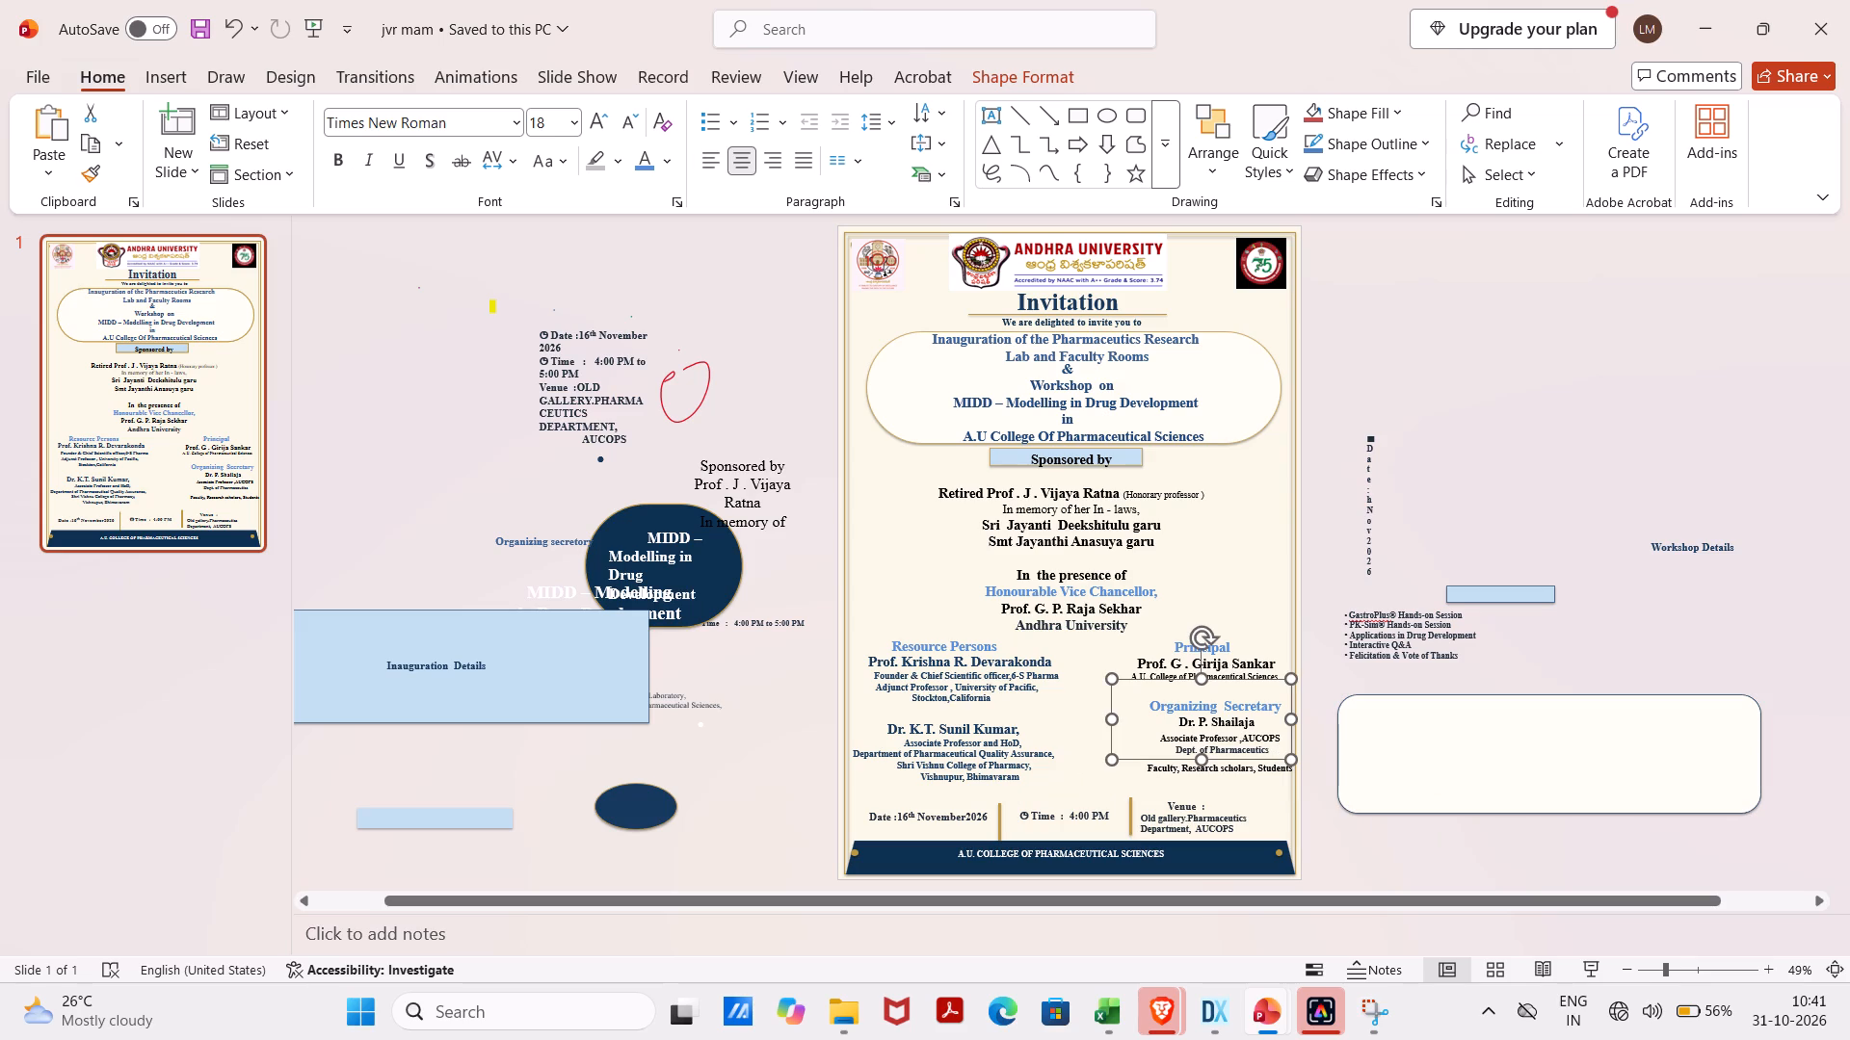
pyautogui.click(1237, 776)
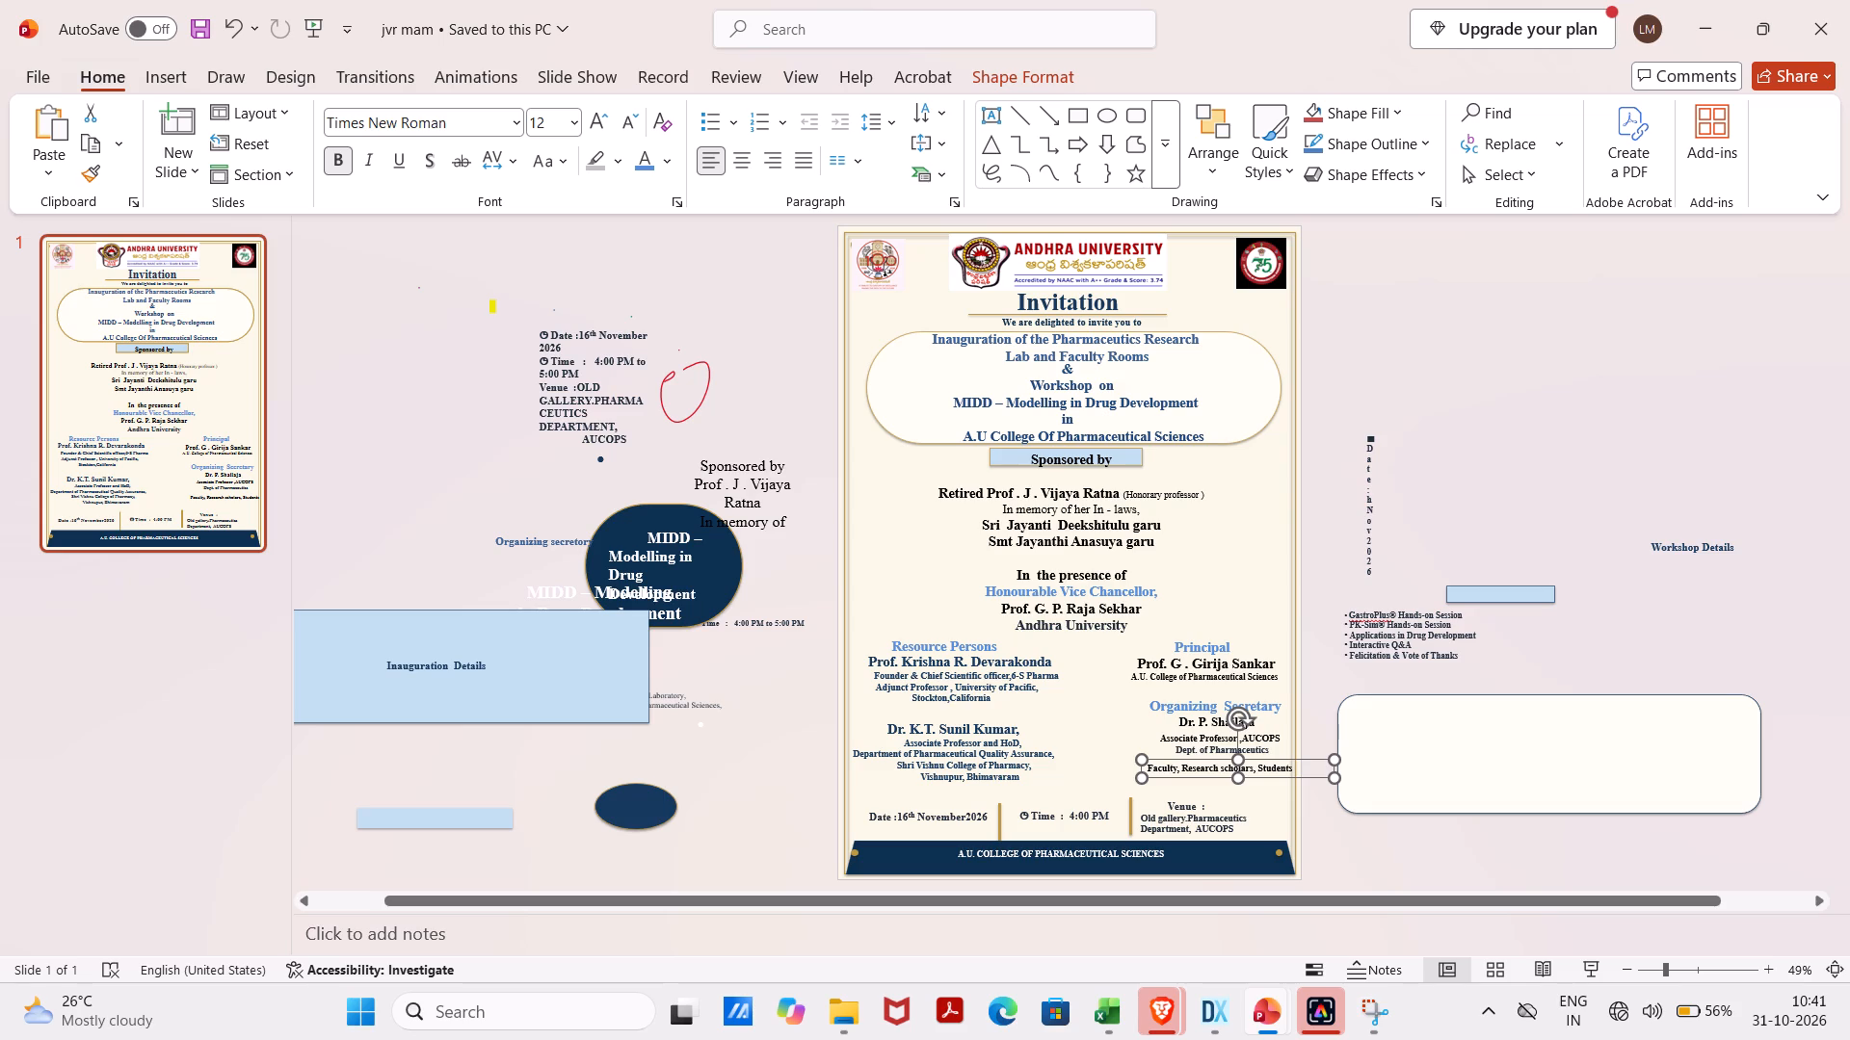
pyautogui.click(1140, 759)
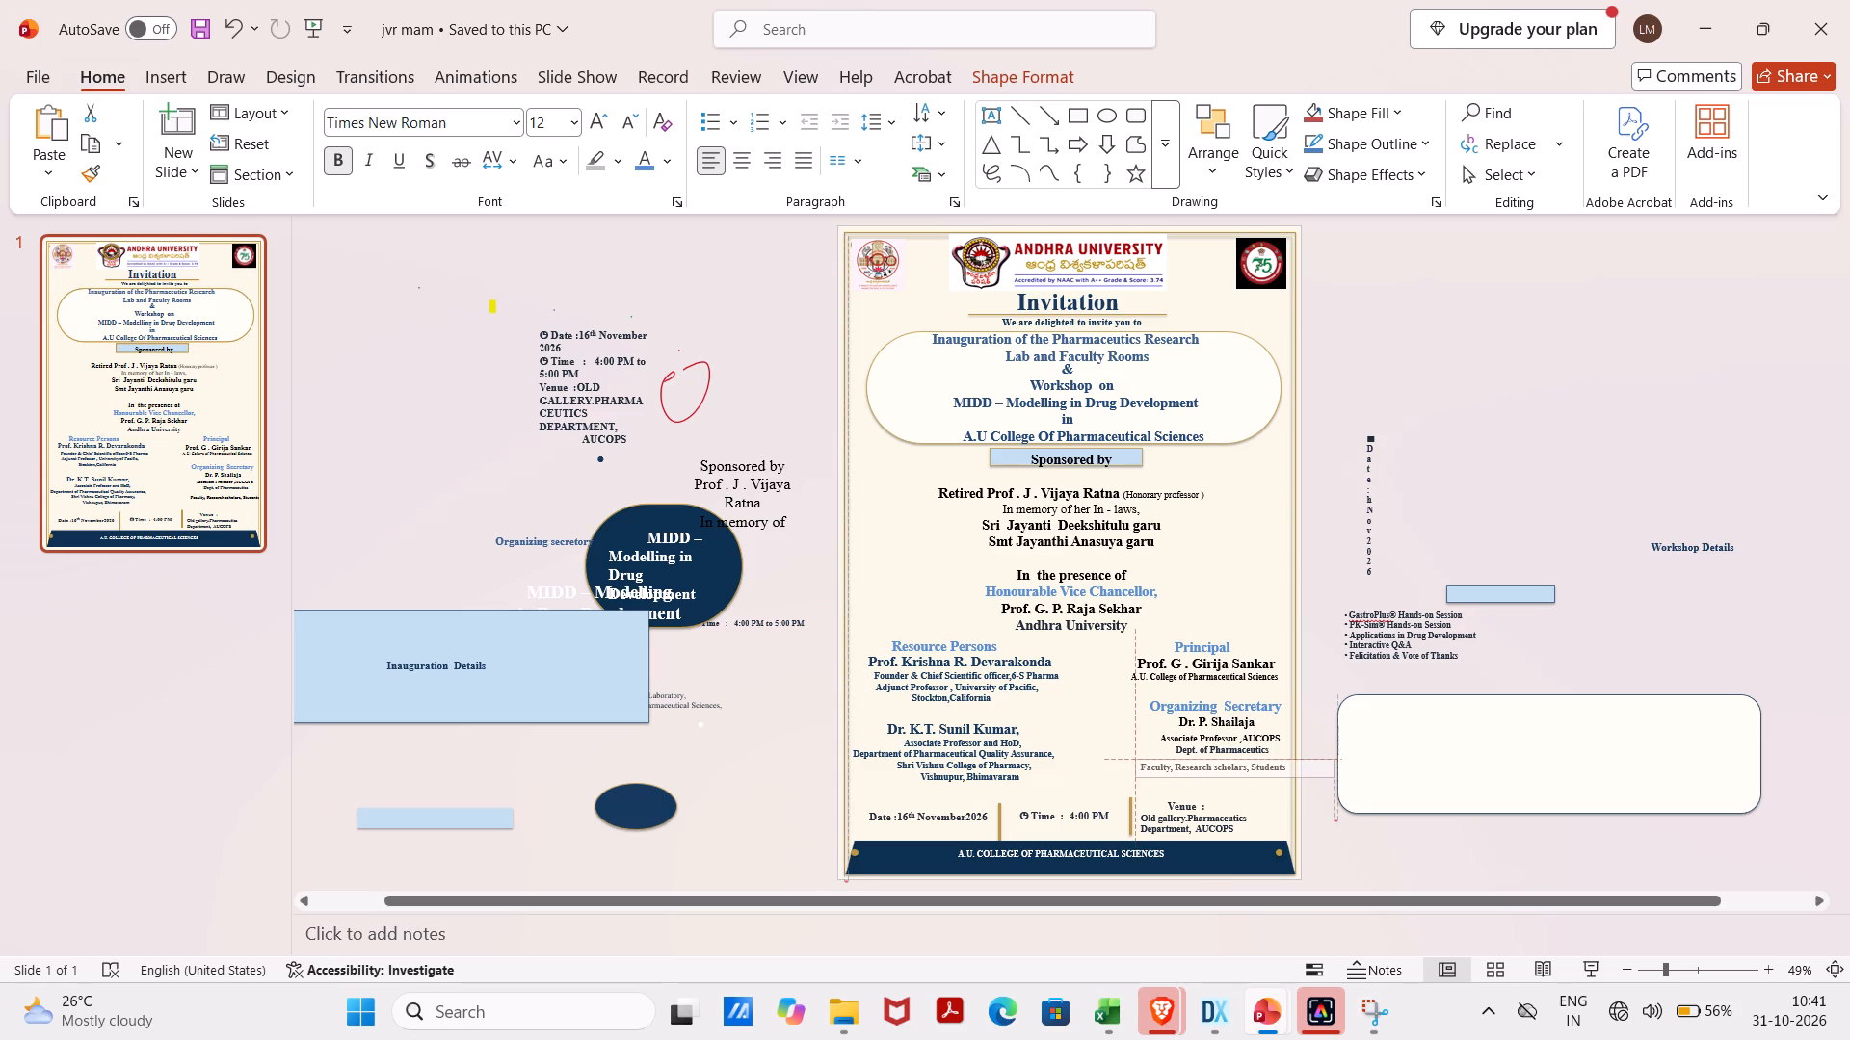
pyautogui.click(1410, 816)
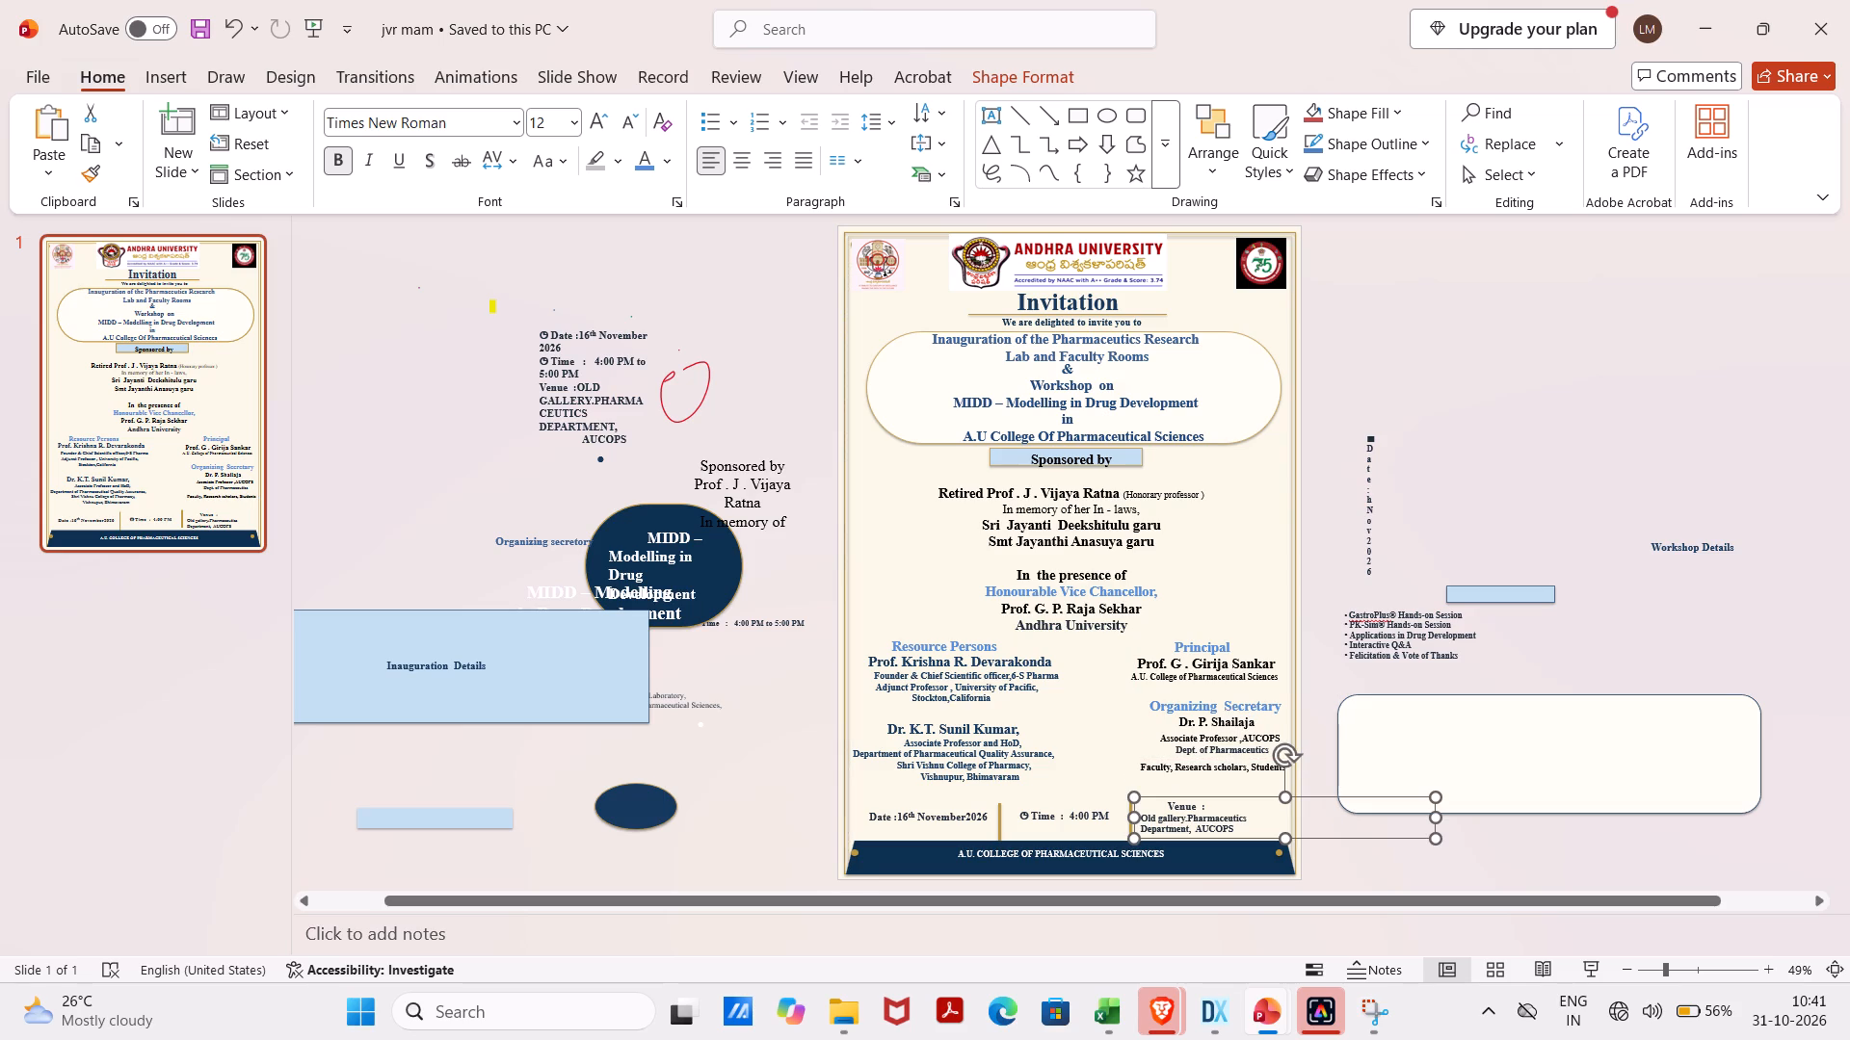
pyautogui.click(1778, 462)
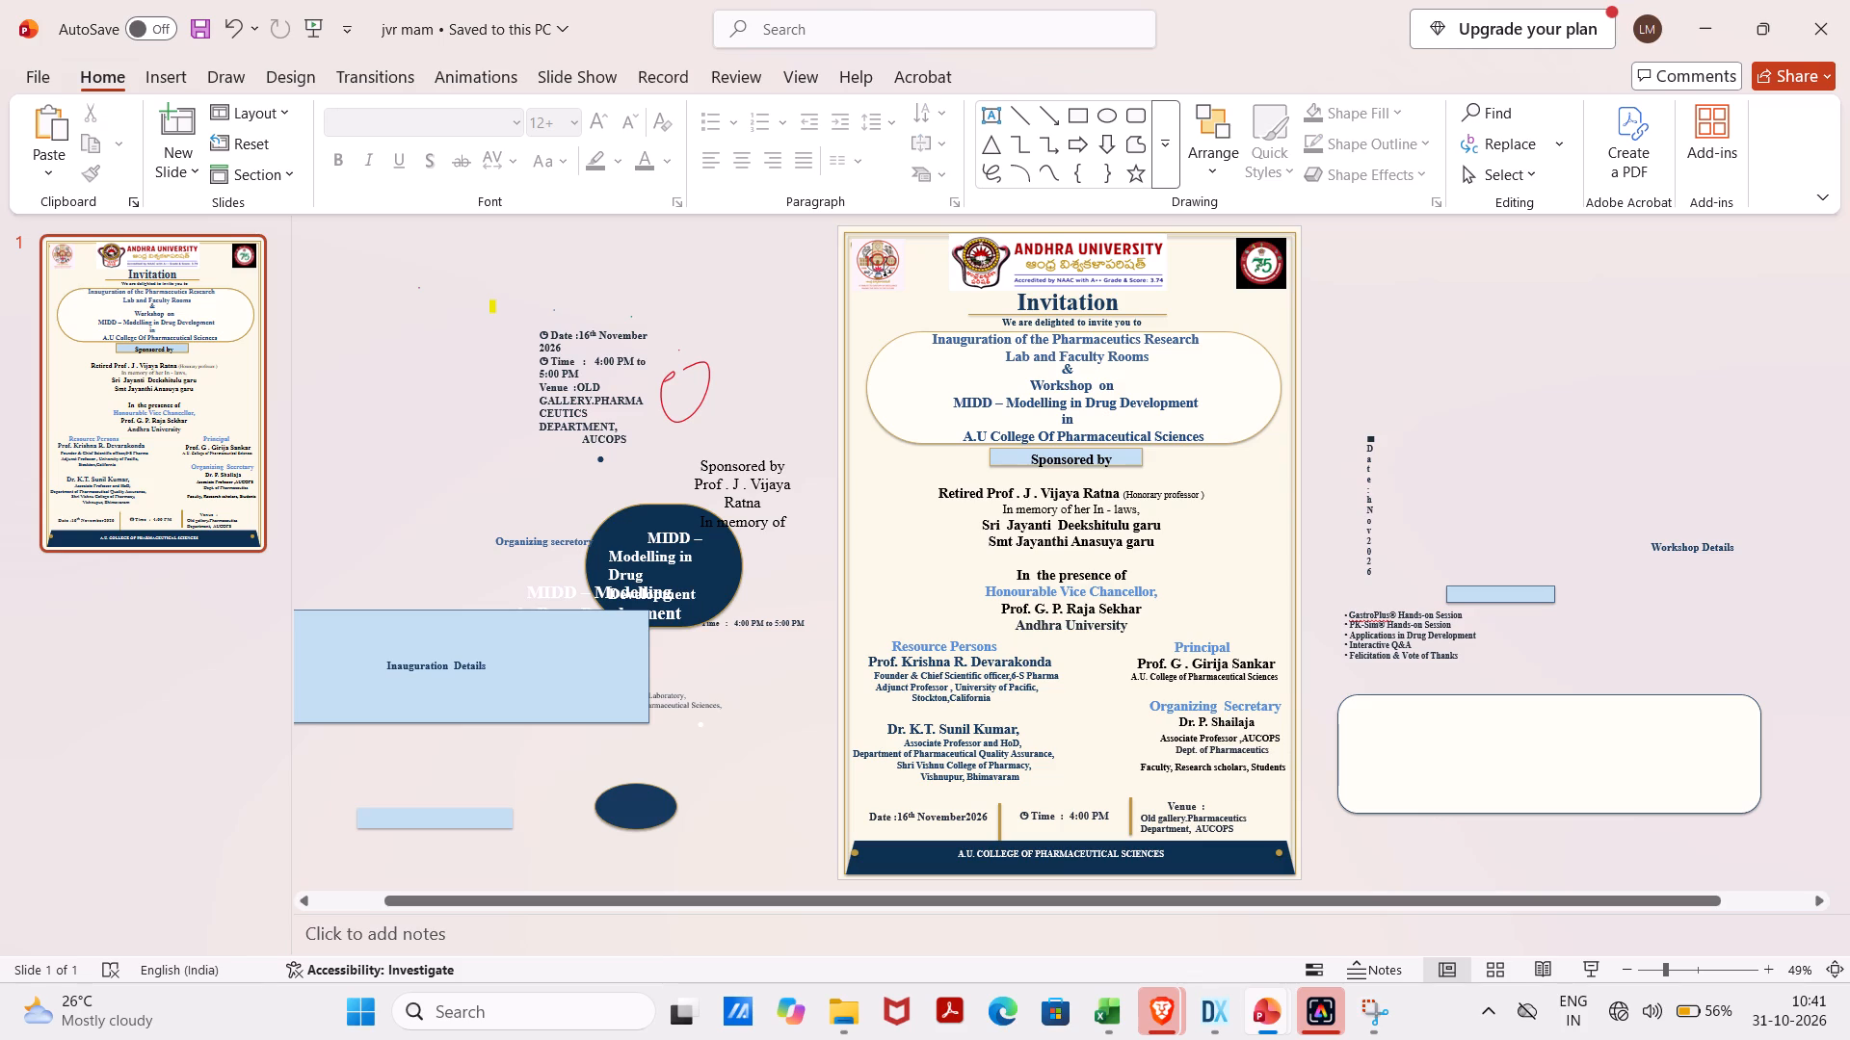
# Stretch the rounded frame around the inauguration and workshop title slightly downward, below the "A.U College Of Pharmaceutical Sciences" line.
pyautogui.click(1266, 412)
pyautogui.click(1280, 390)
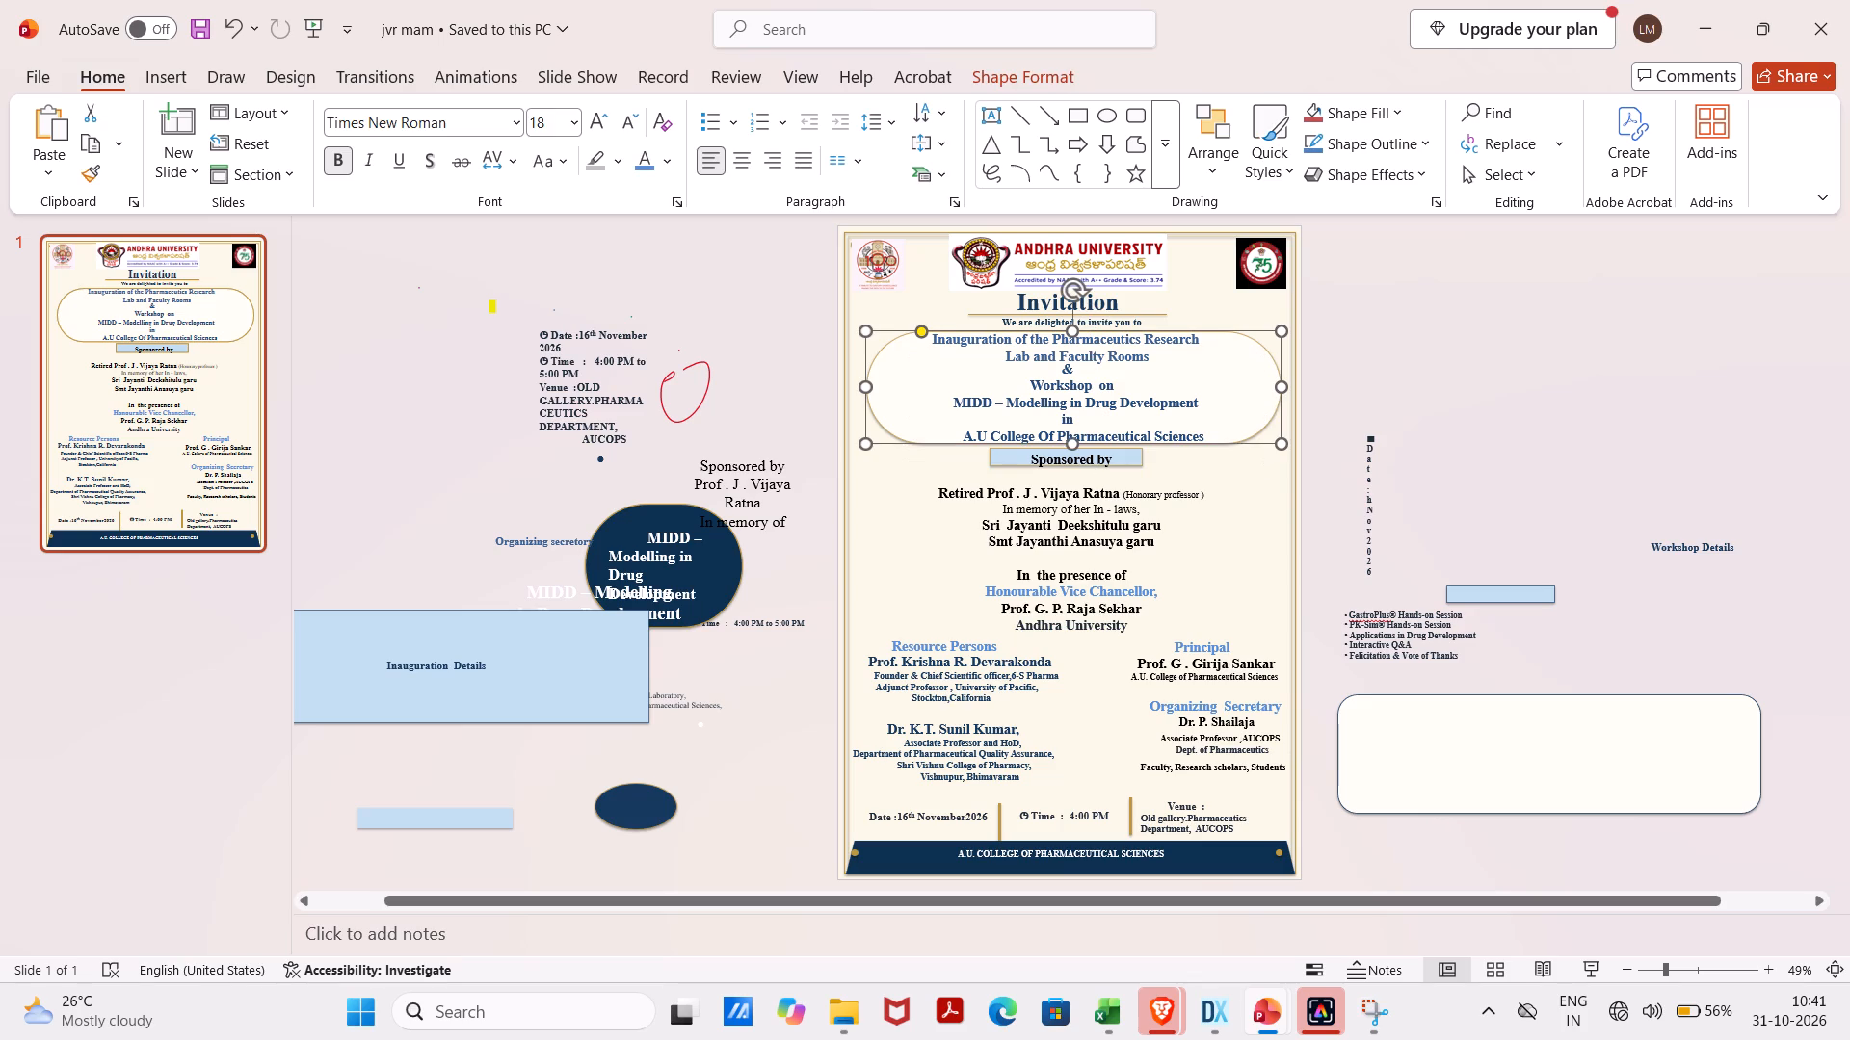
pyautogui.click(1280, 440)
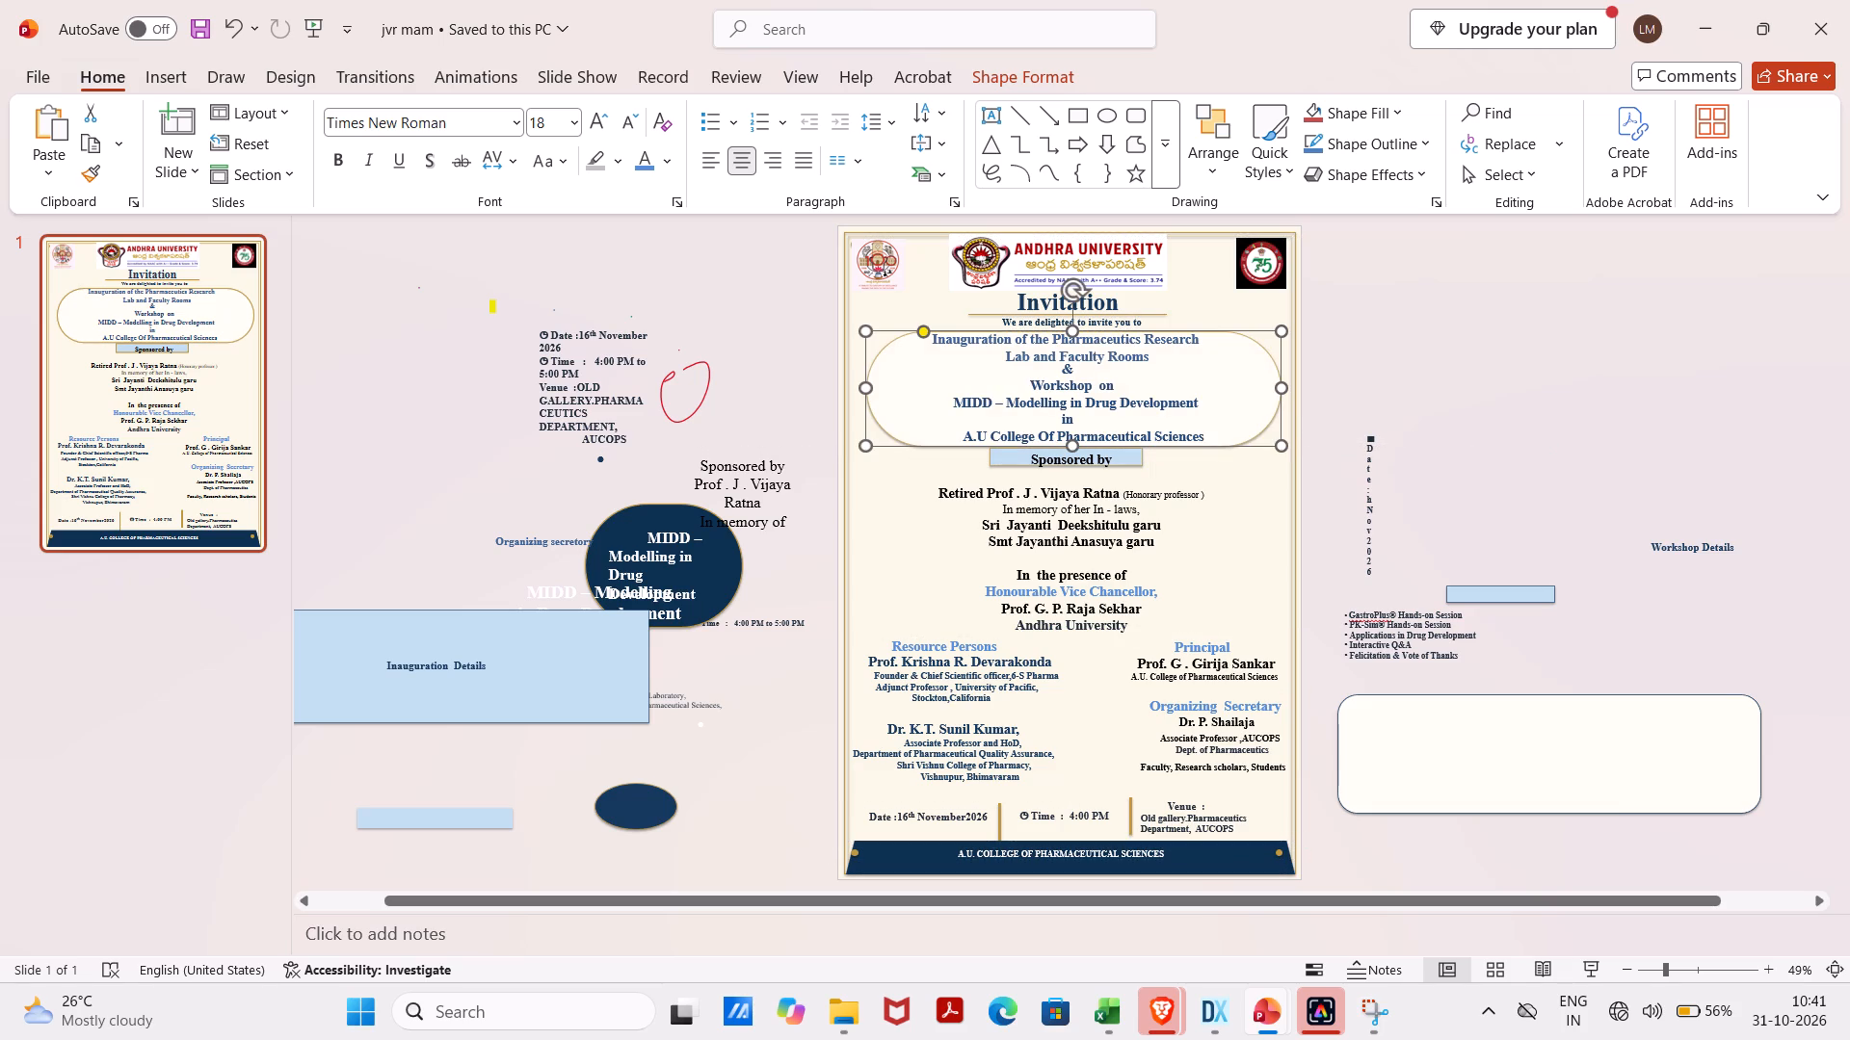
pyautogui.click(1425, 403)
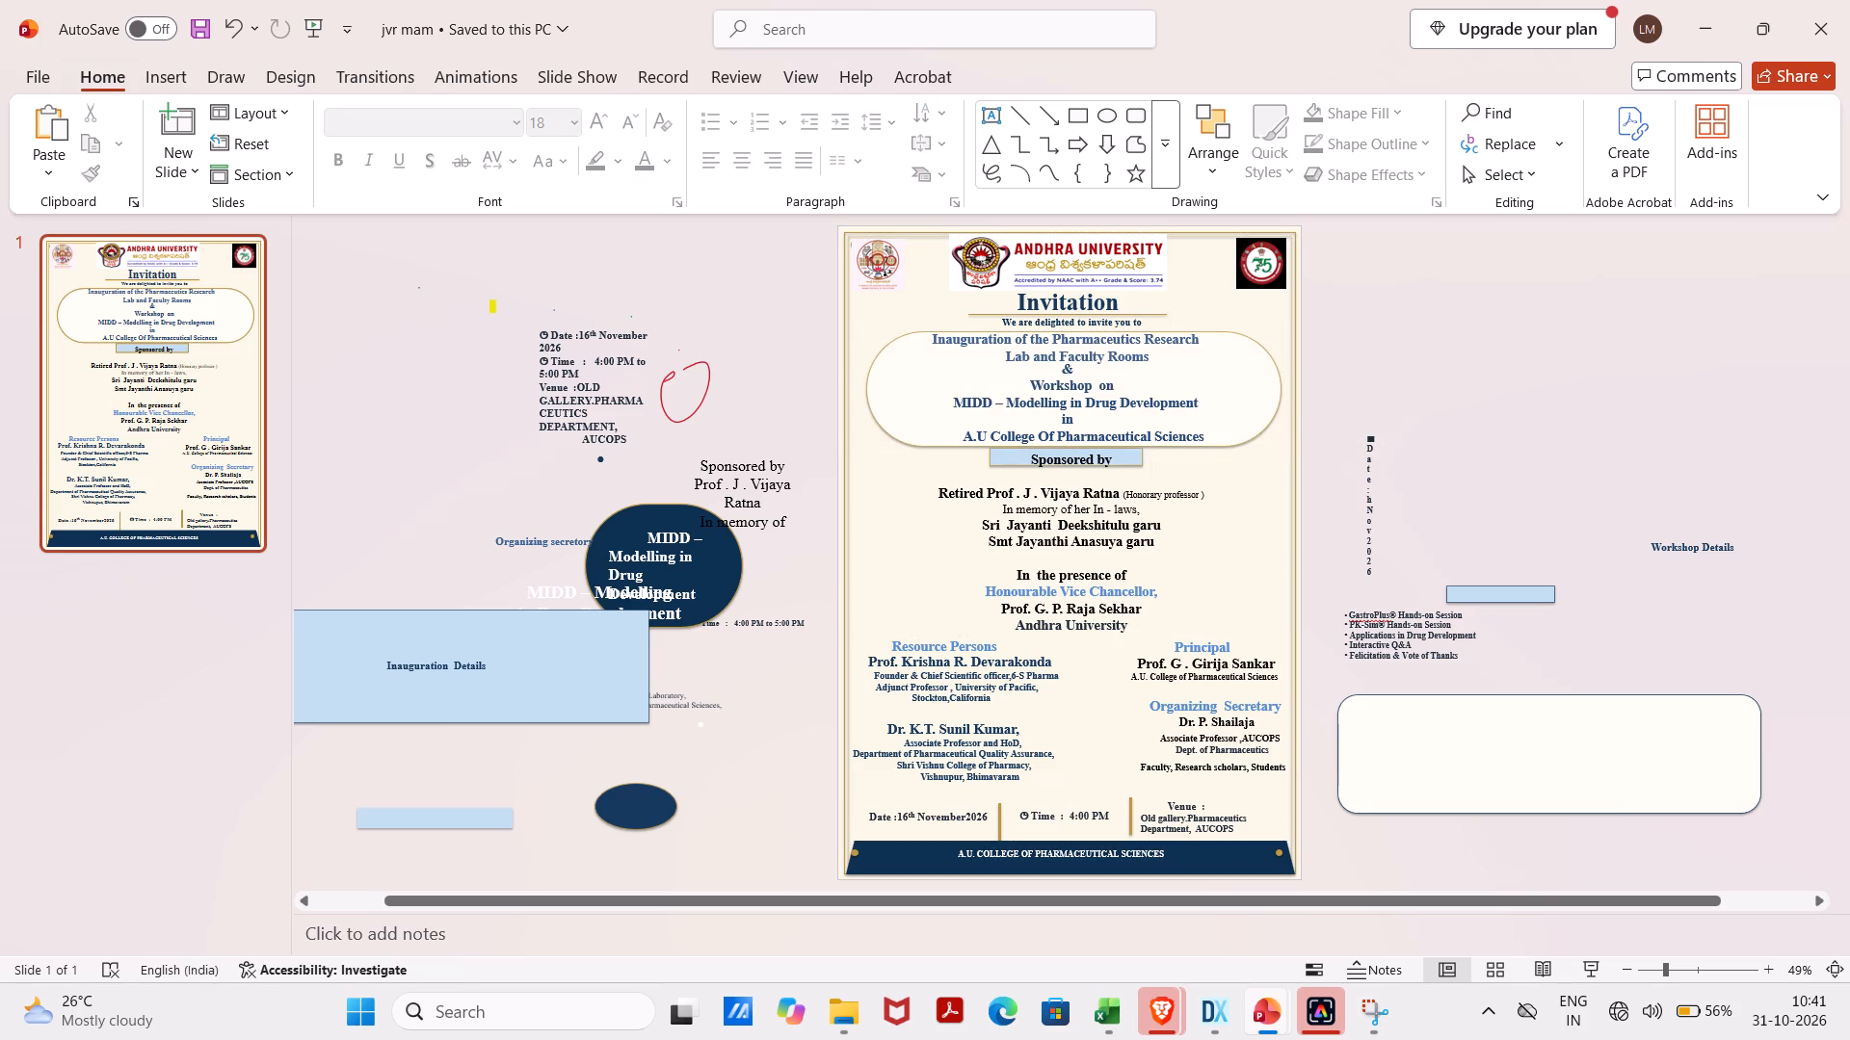
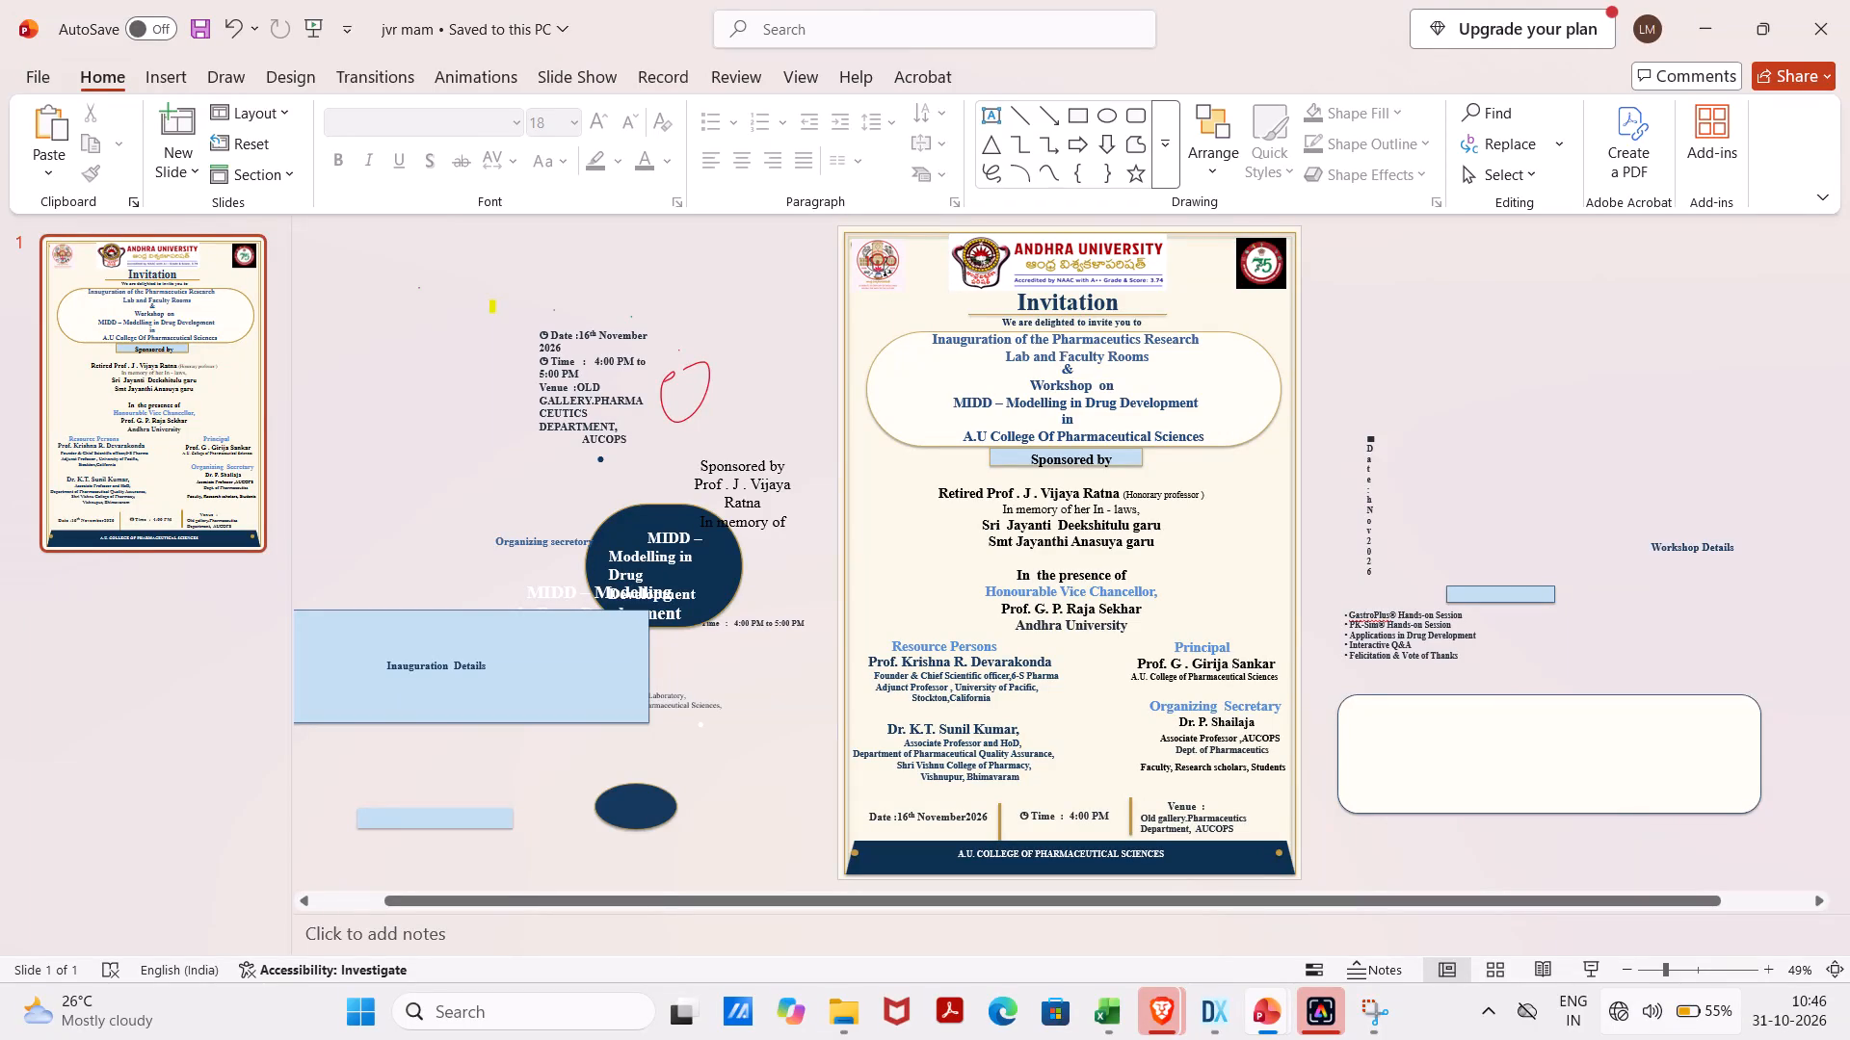
# Check the list of available Wi-Fi networks in the Windows network settings.
pyautogui.click(1624, 1021)
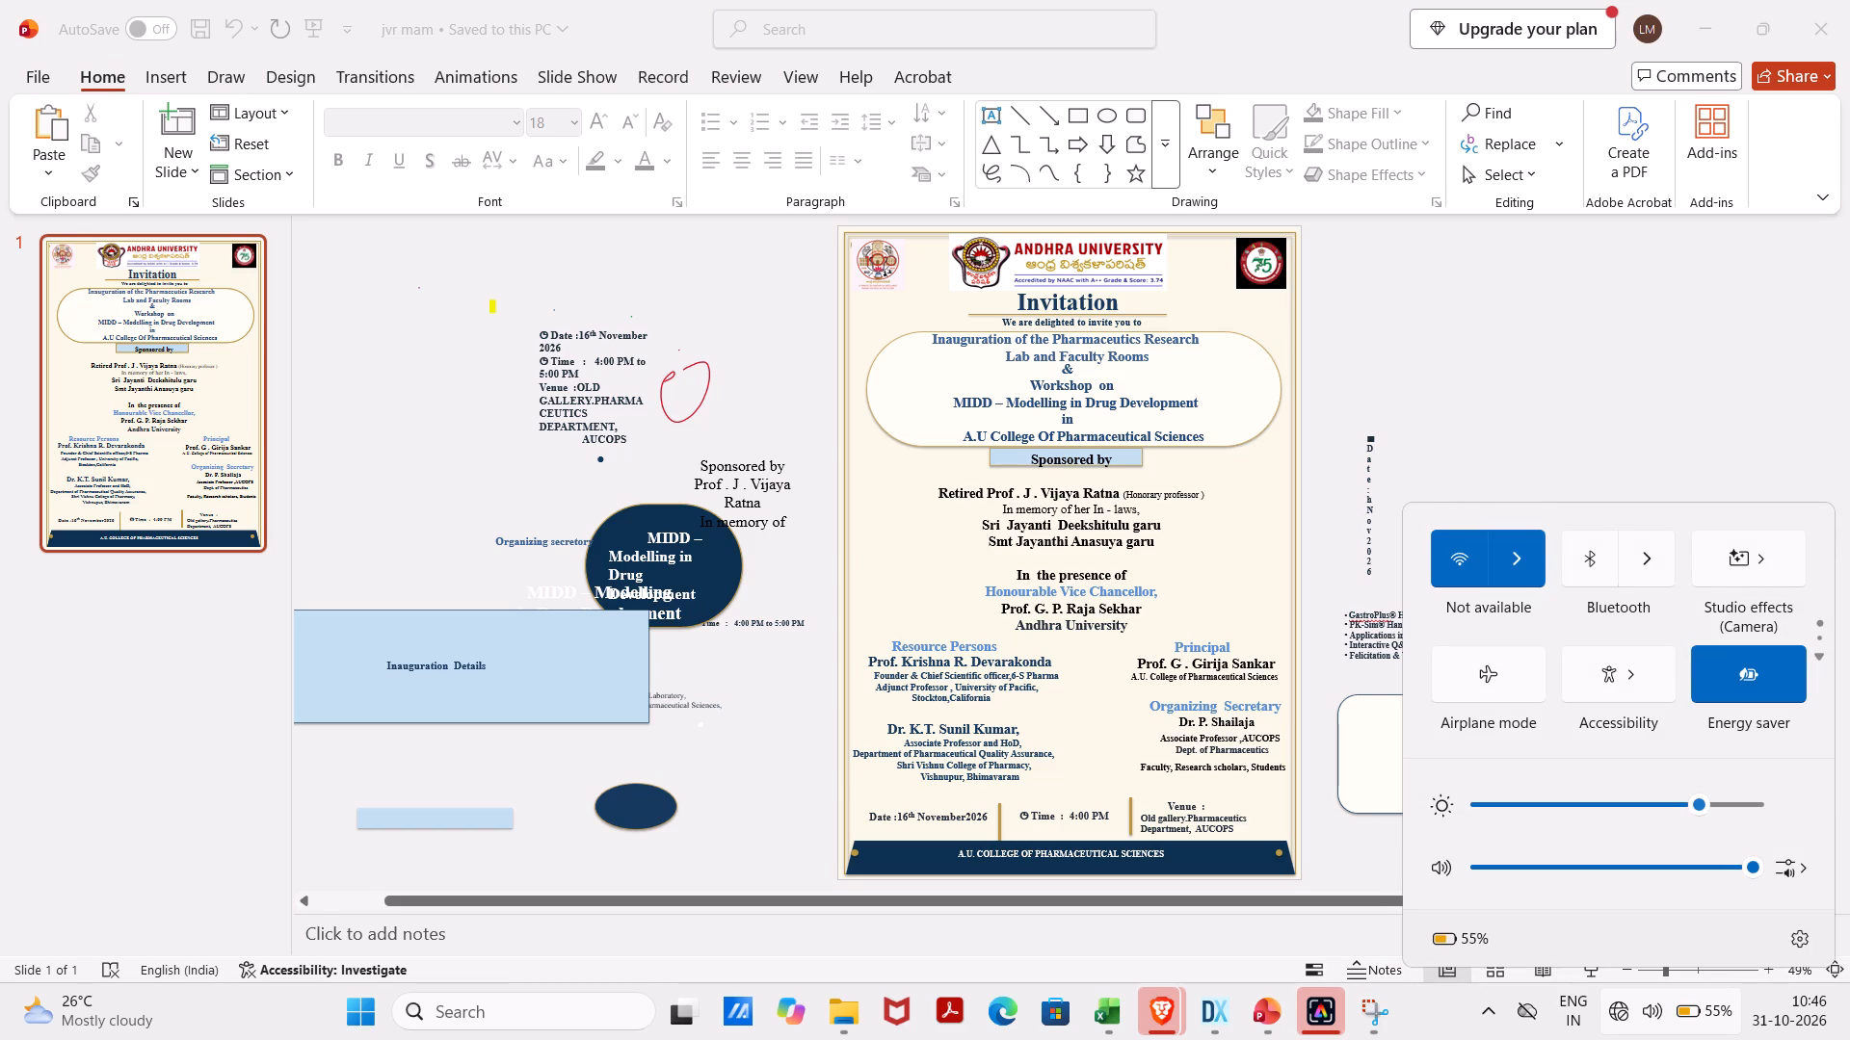
pyautogui.click(1525, 585)
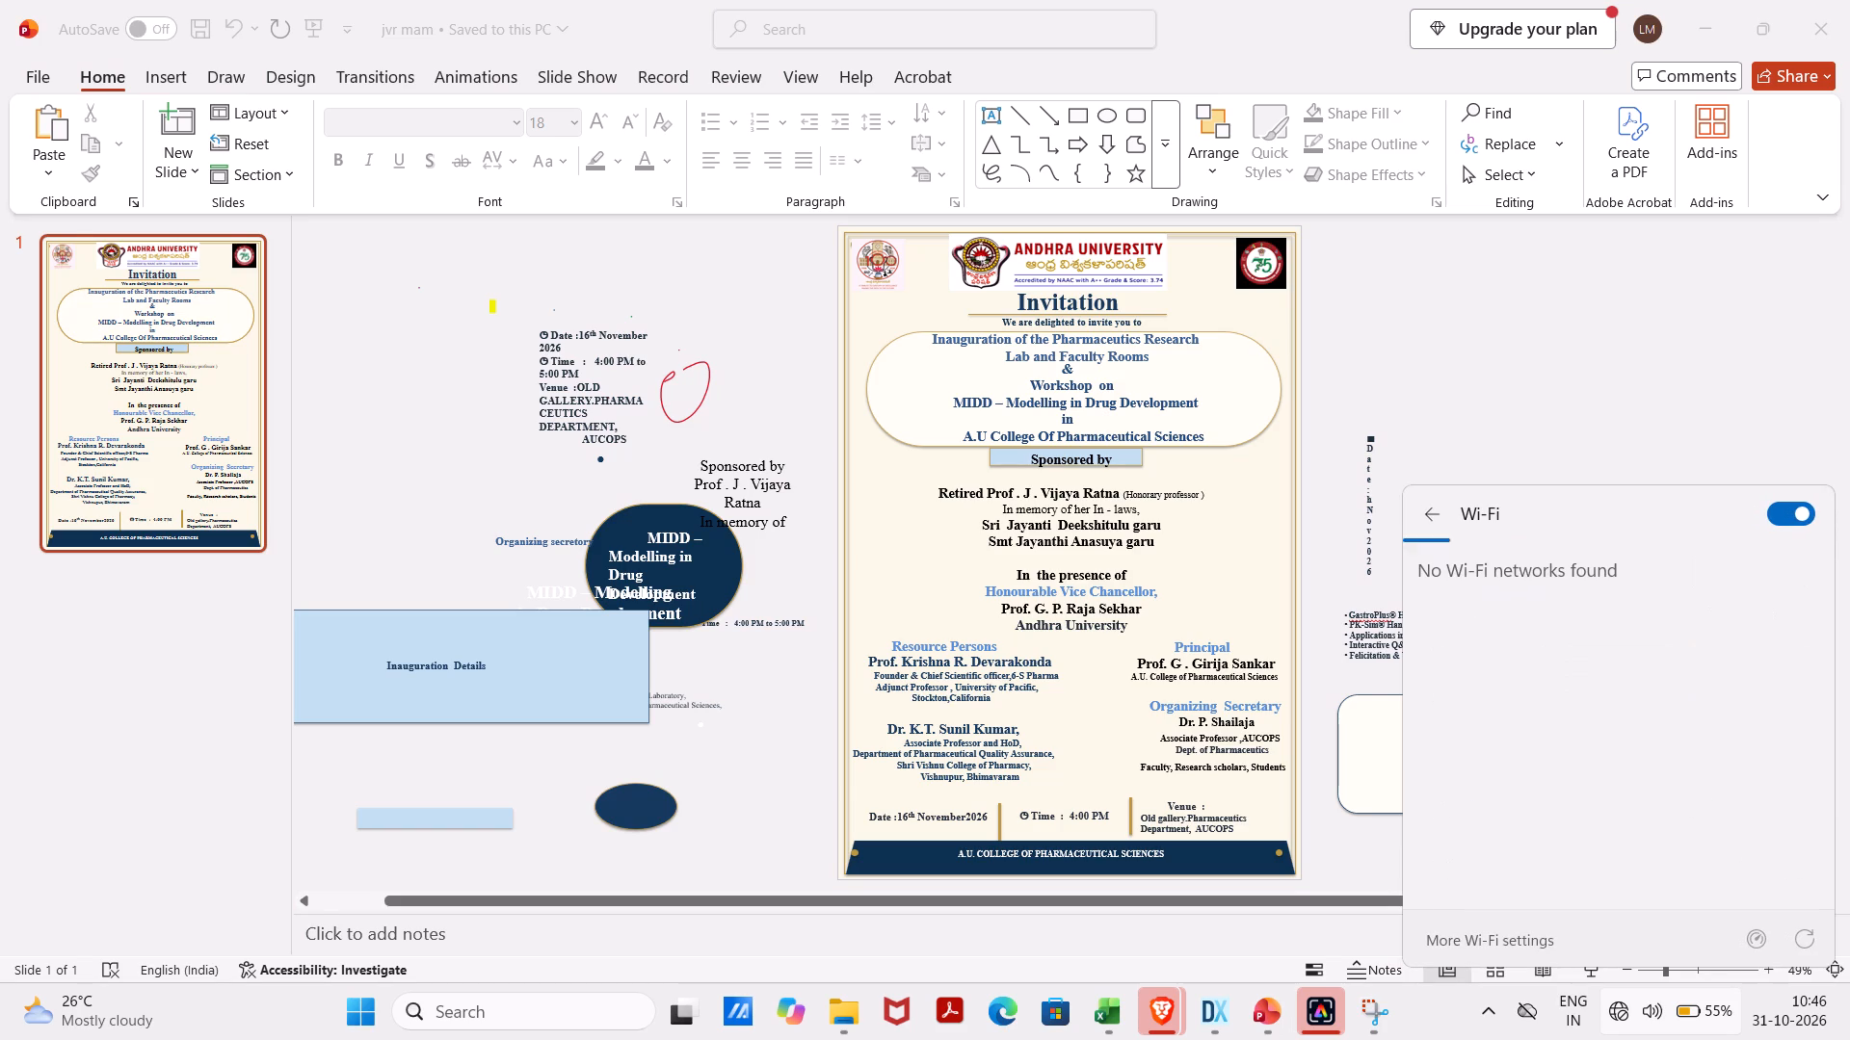
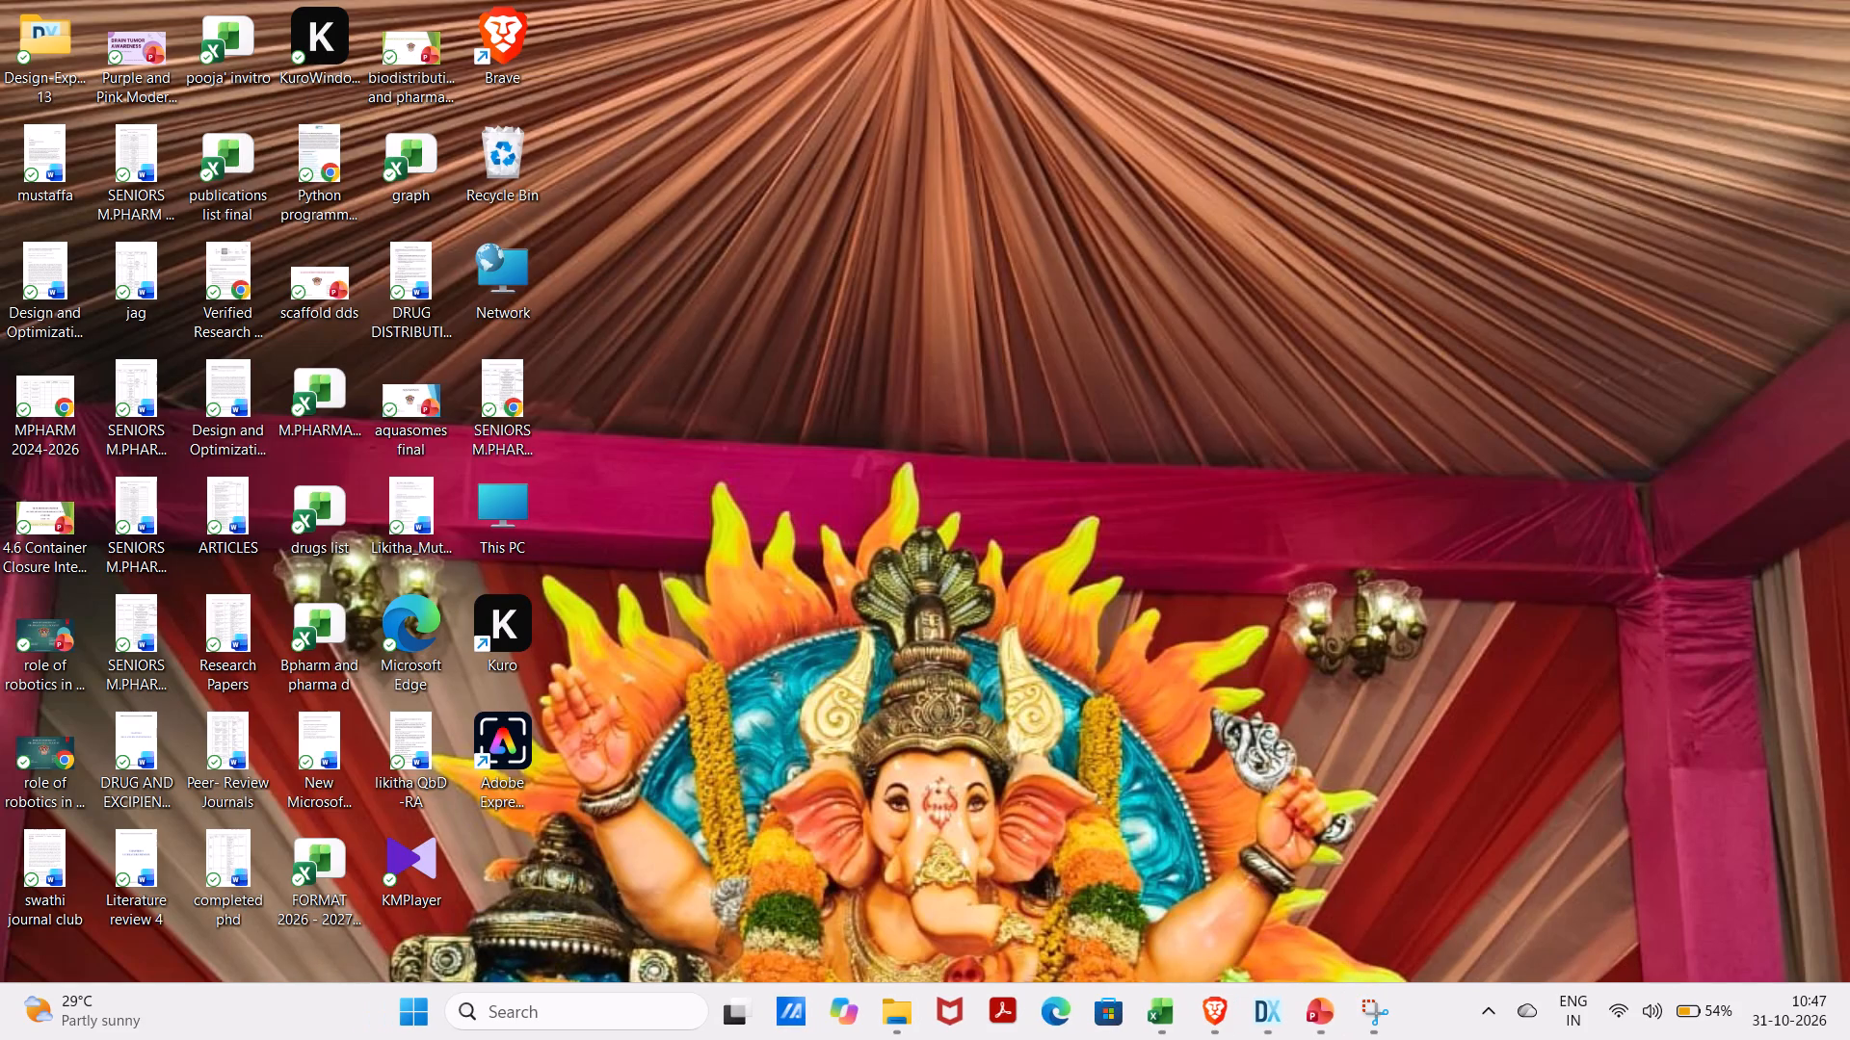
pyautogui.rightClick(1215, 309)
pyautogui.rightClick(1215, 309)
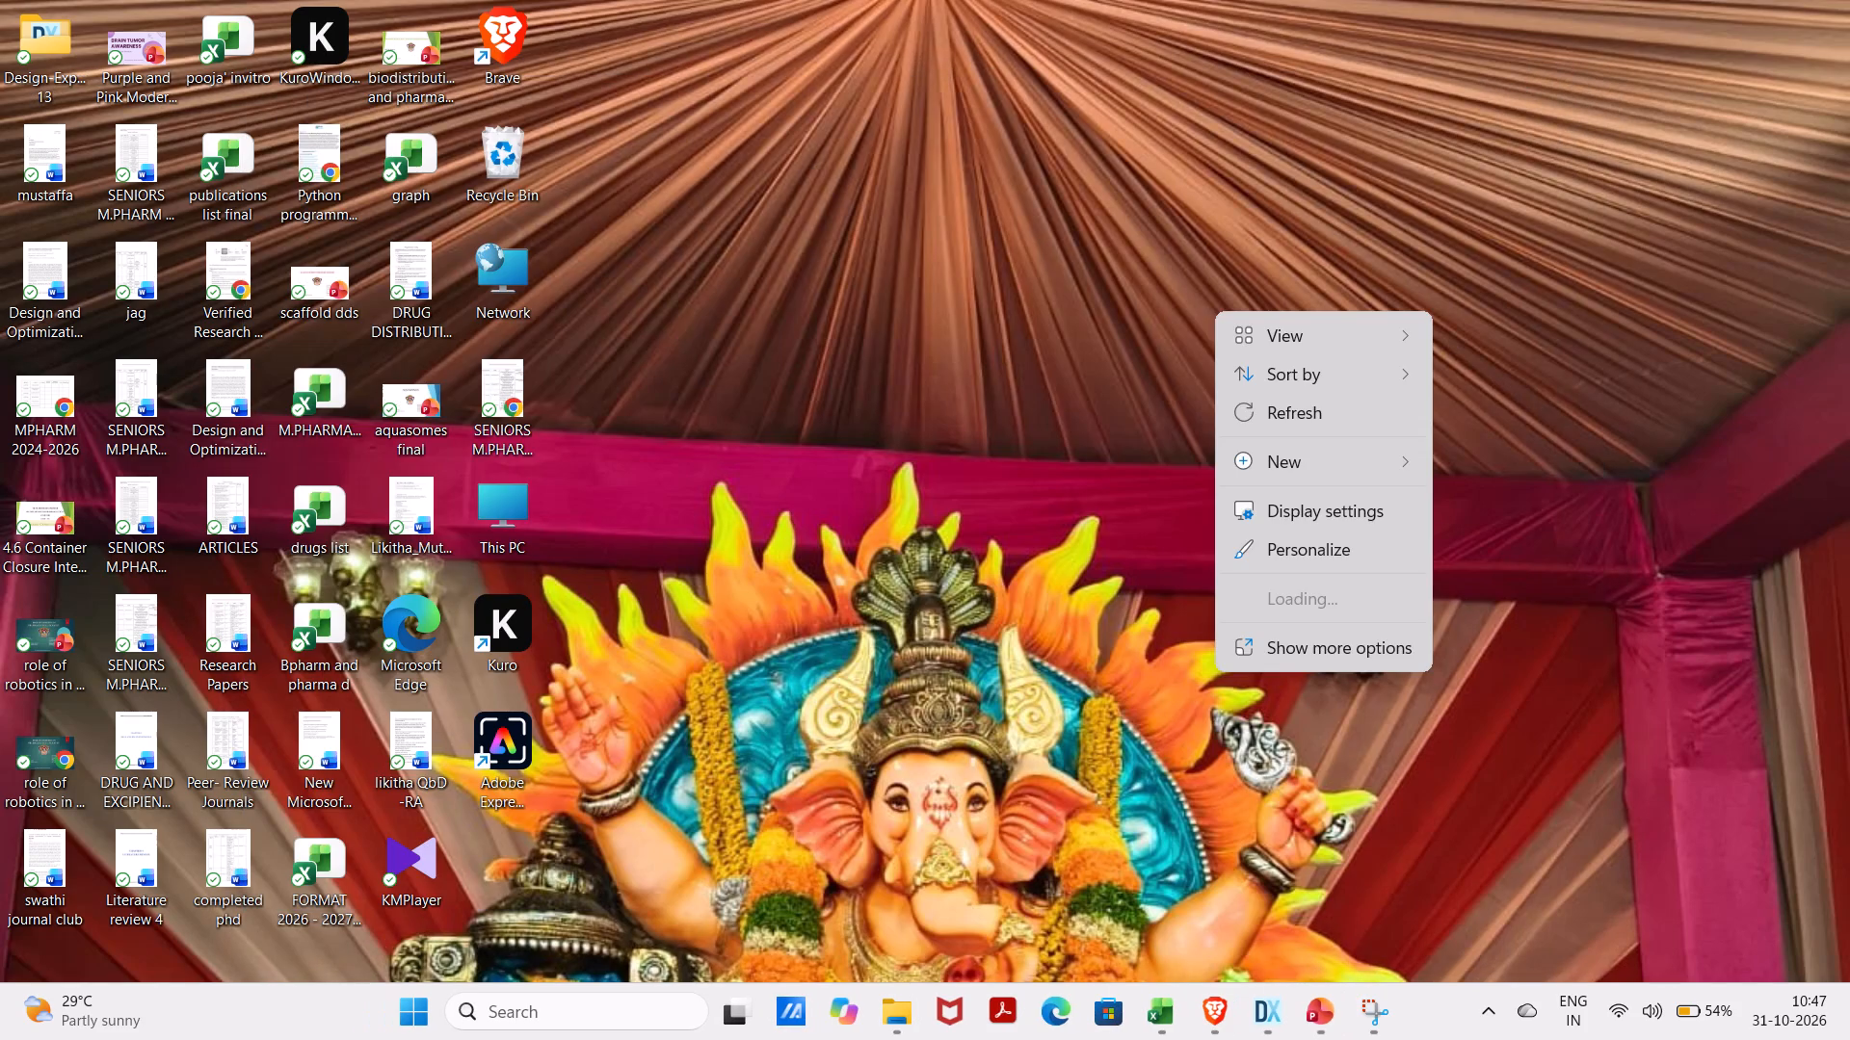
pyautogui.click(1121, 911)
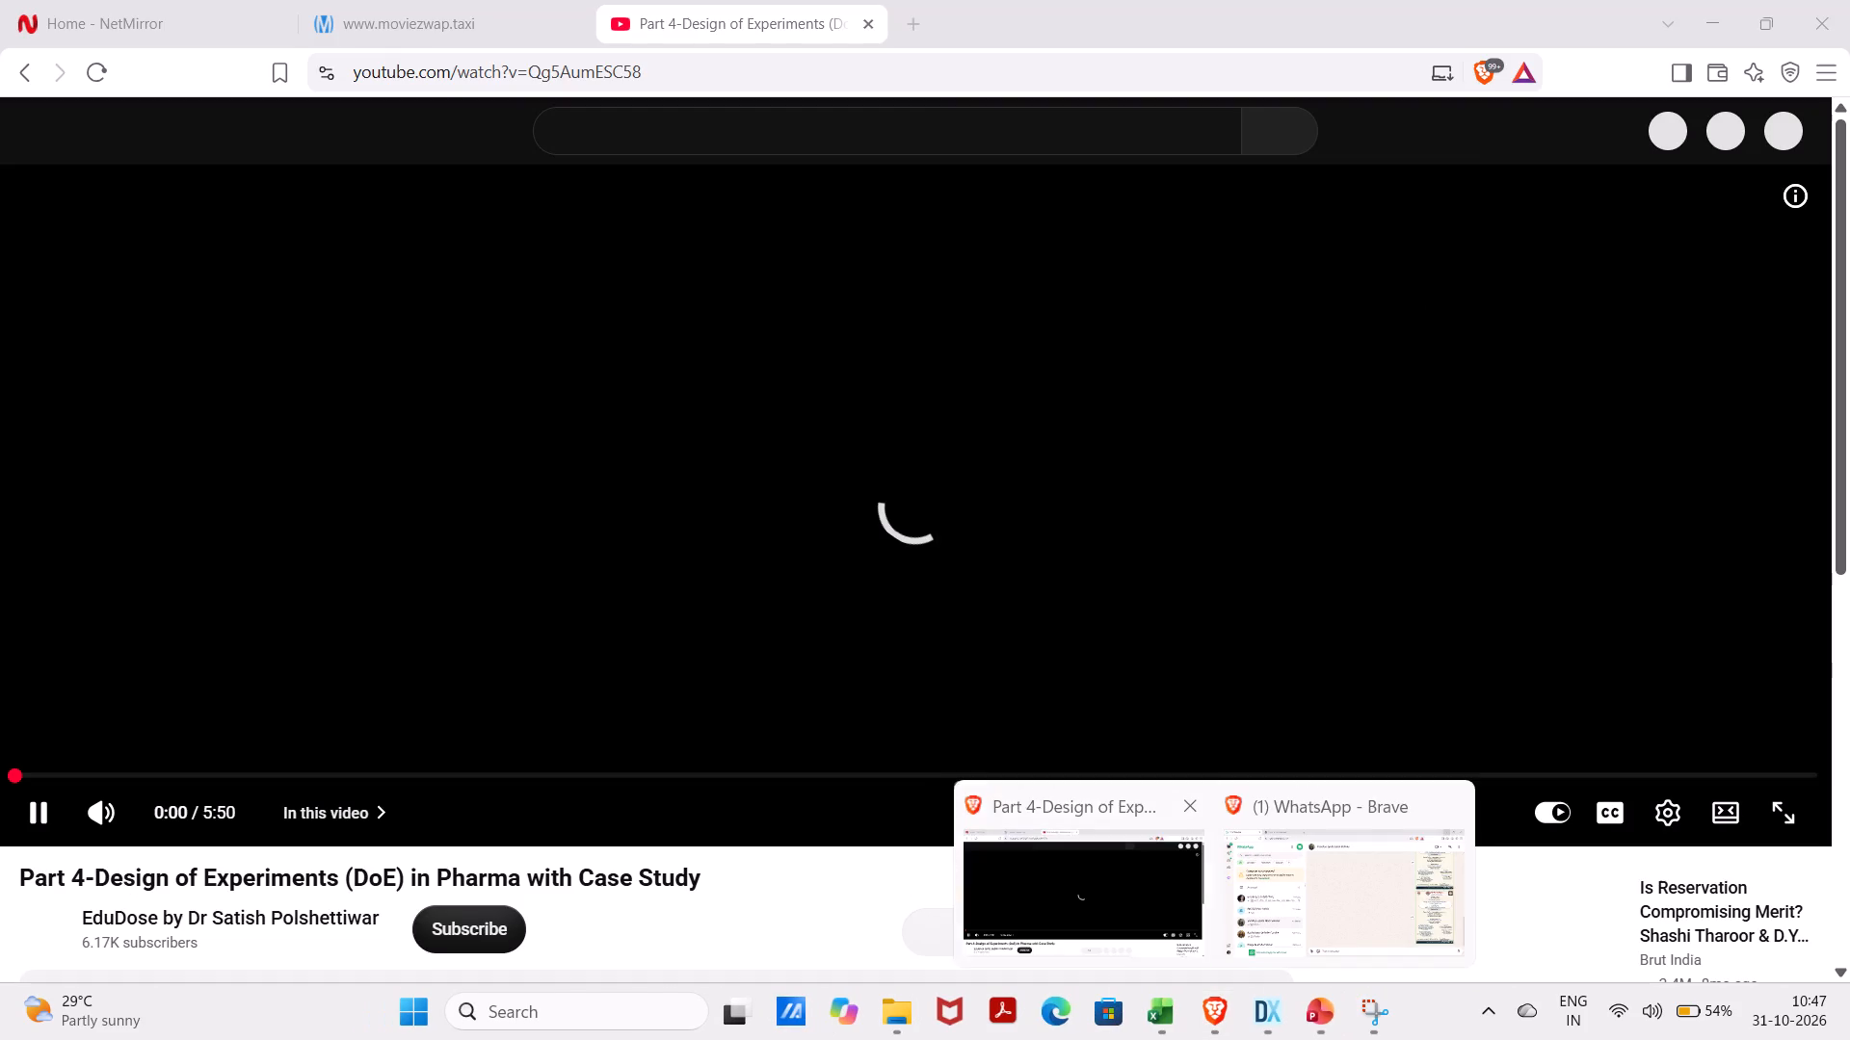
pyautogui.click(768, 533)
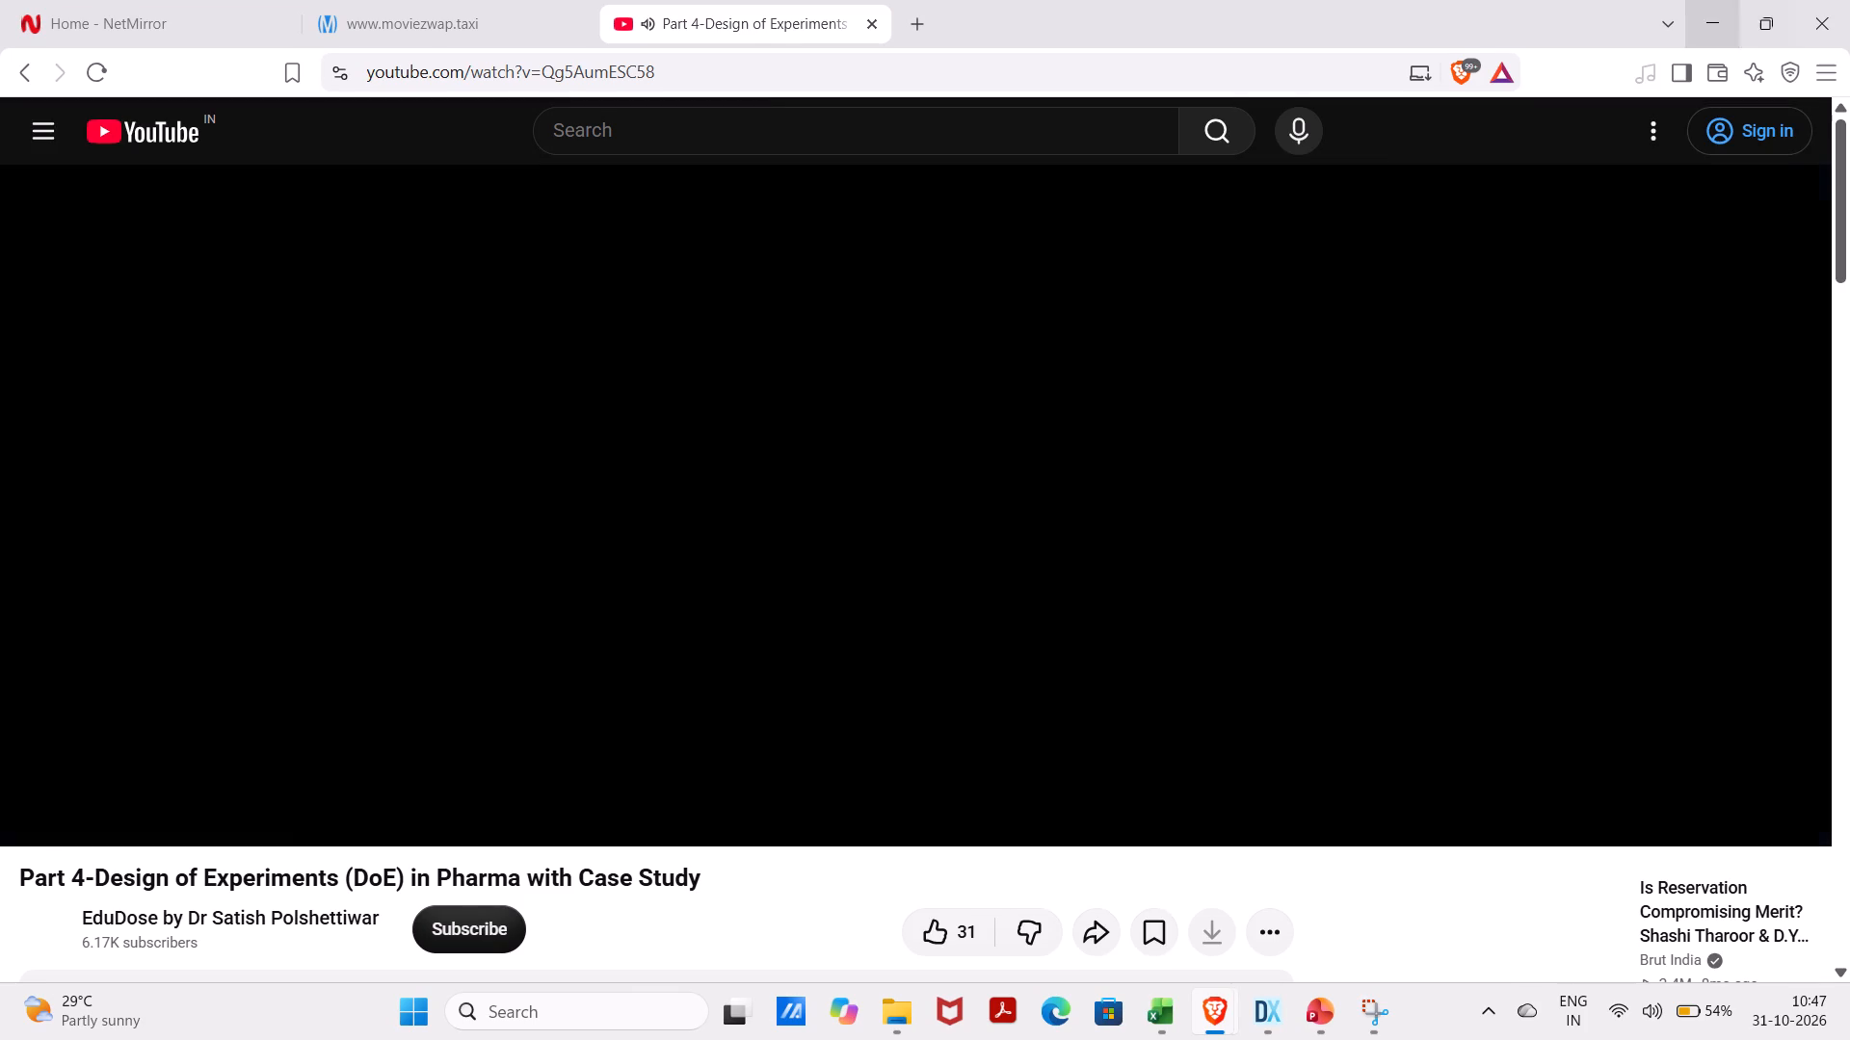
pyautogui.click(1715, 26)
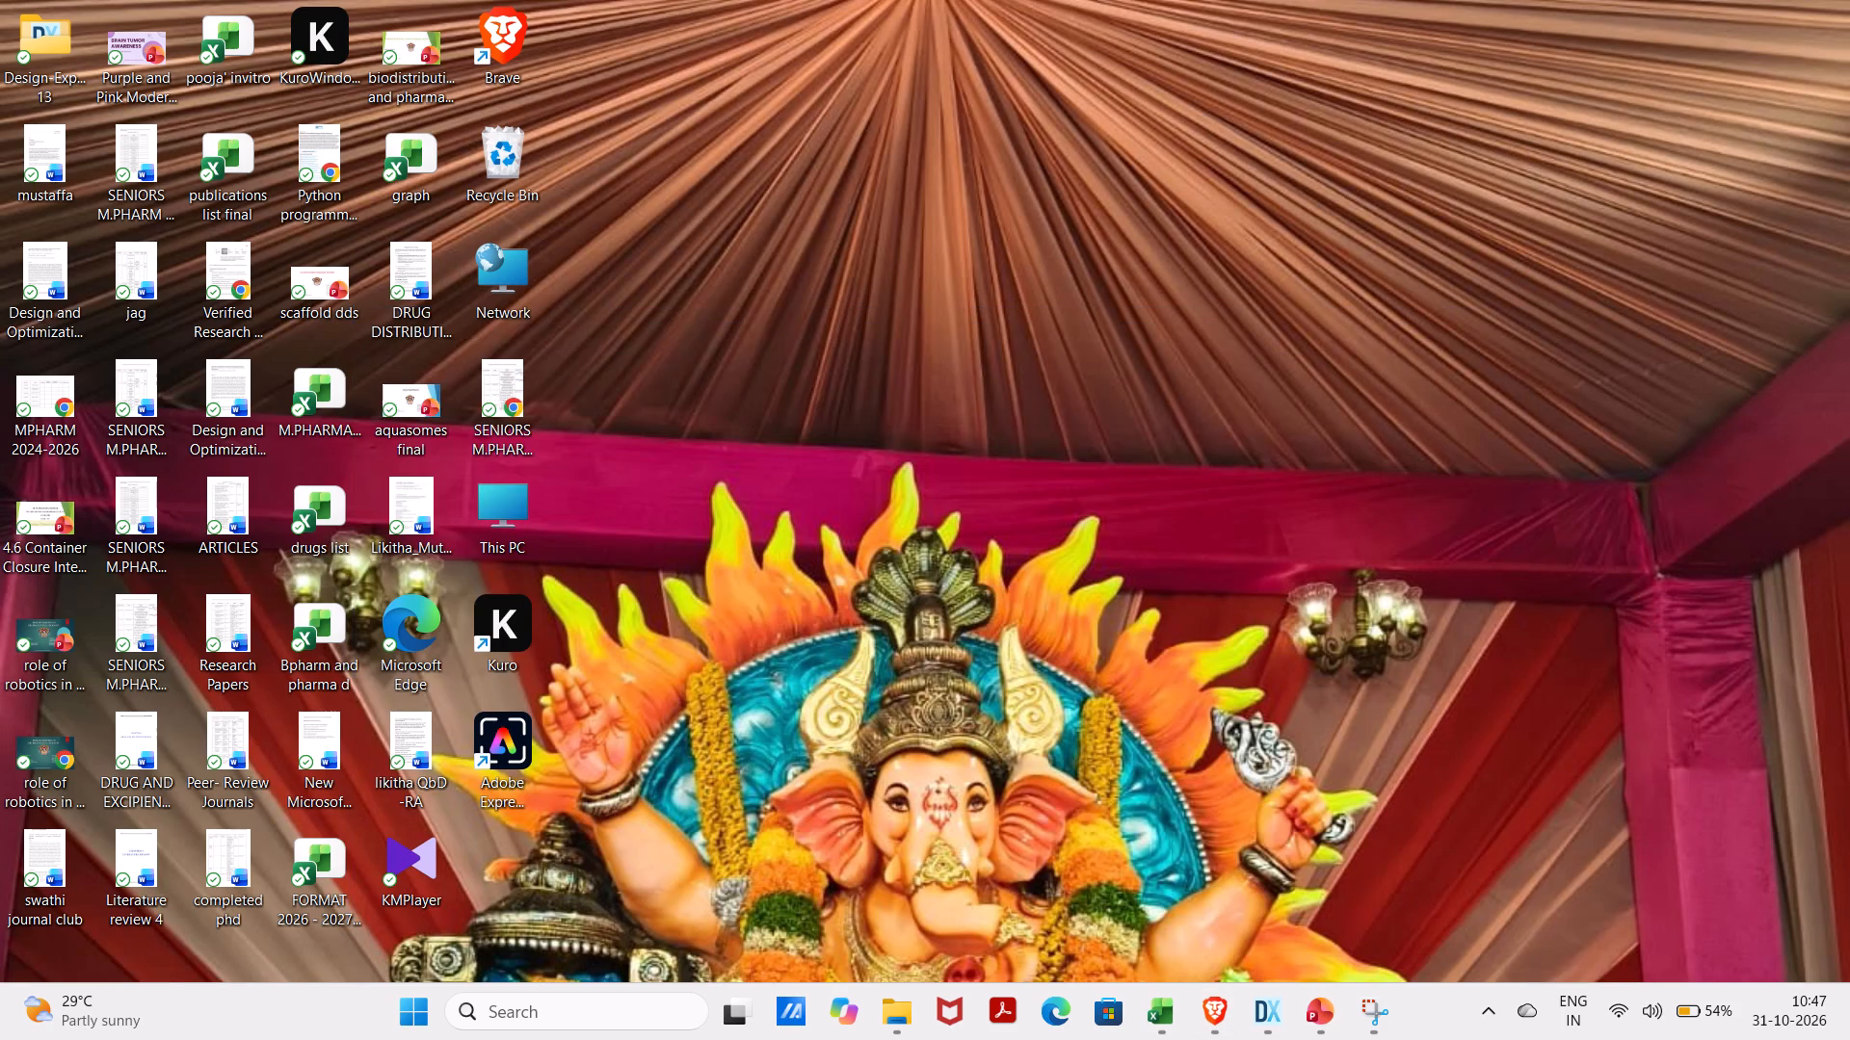
# Launch the Kuro app from its desktop shortcut.
pyautogui.doubleClick(515, 612)
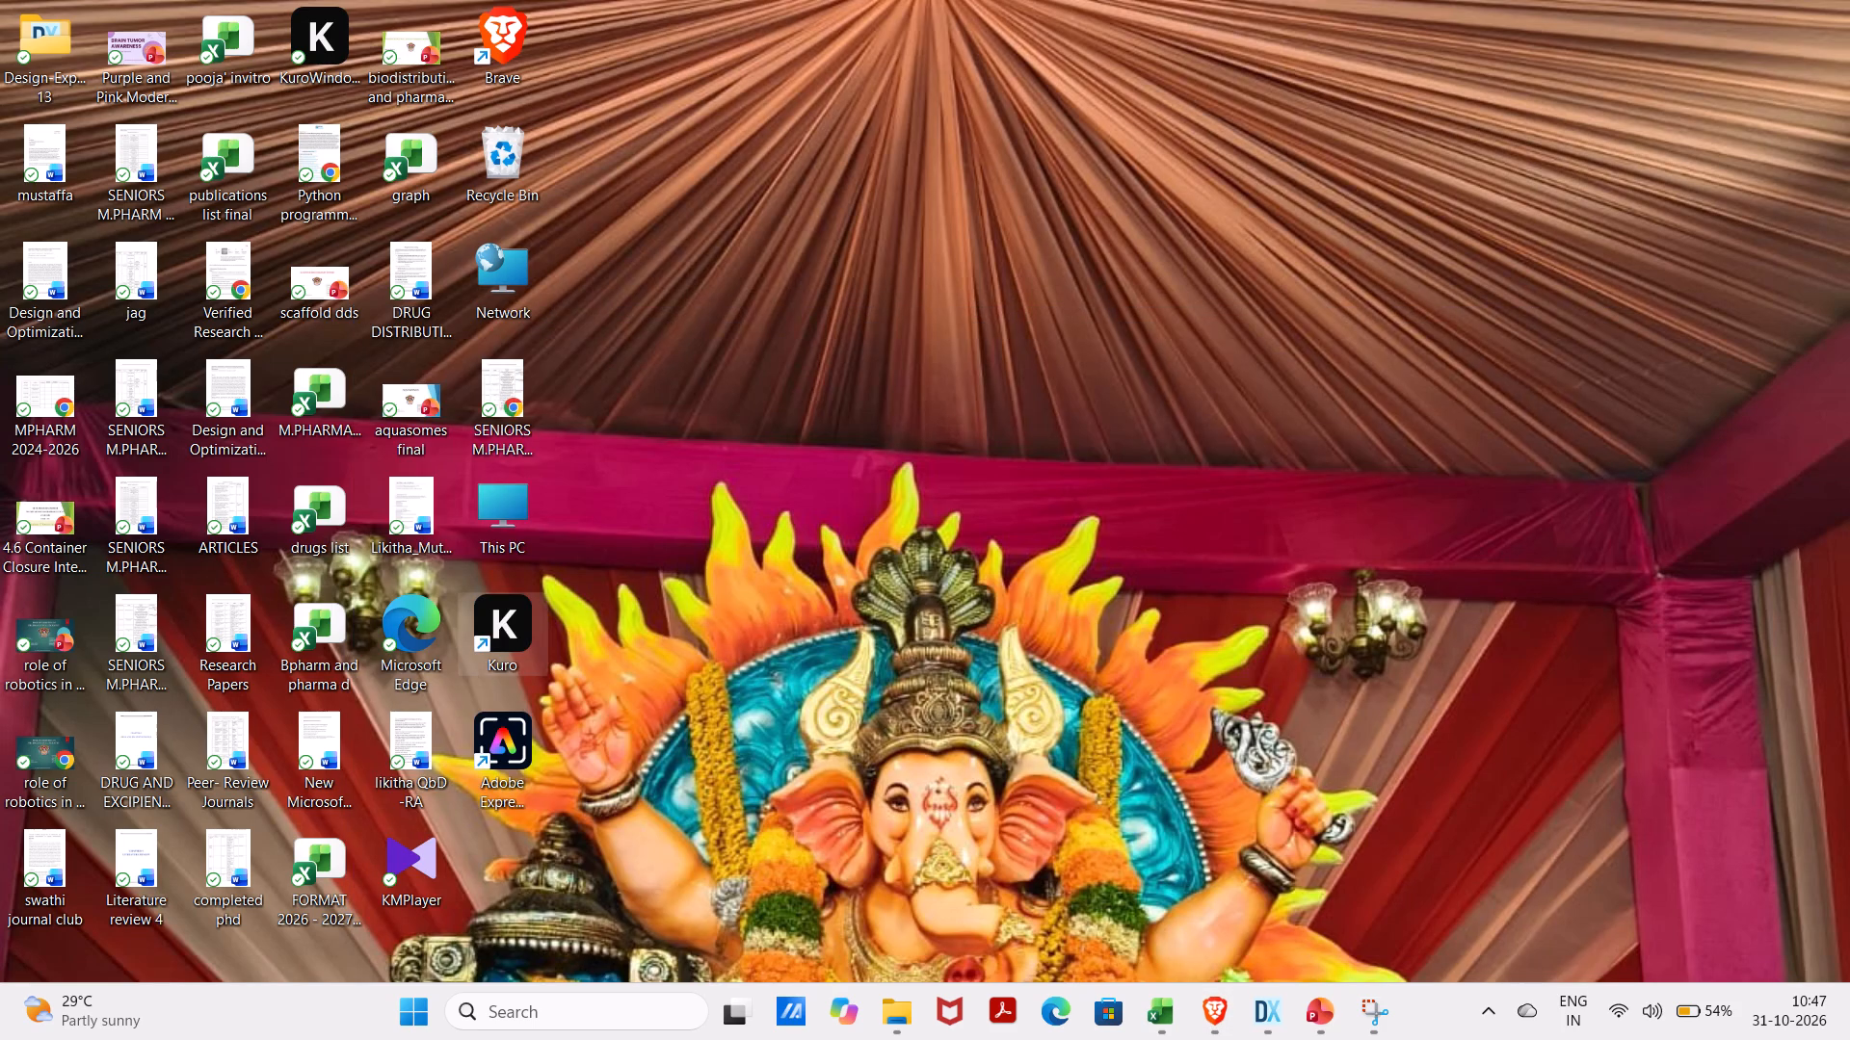